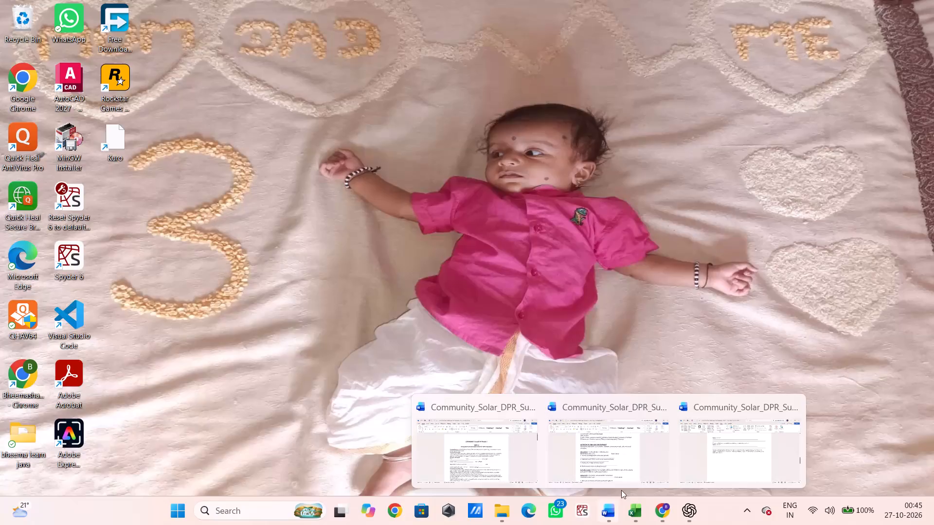
Switch to the Word document Community_Solar_DPR_Survey_Interview_Records_2_Page.
{"action": "left_click", "coordinate": [635, 464]}
Set the font size of the "Site and service notes" heading on the first page to 18.
{"action": "scroll", "coordinate": [420, 373], "scroll_direction": "down", "scroll_amount": 2}
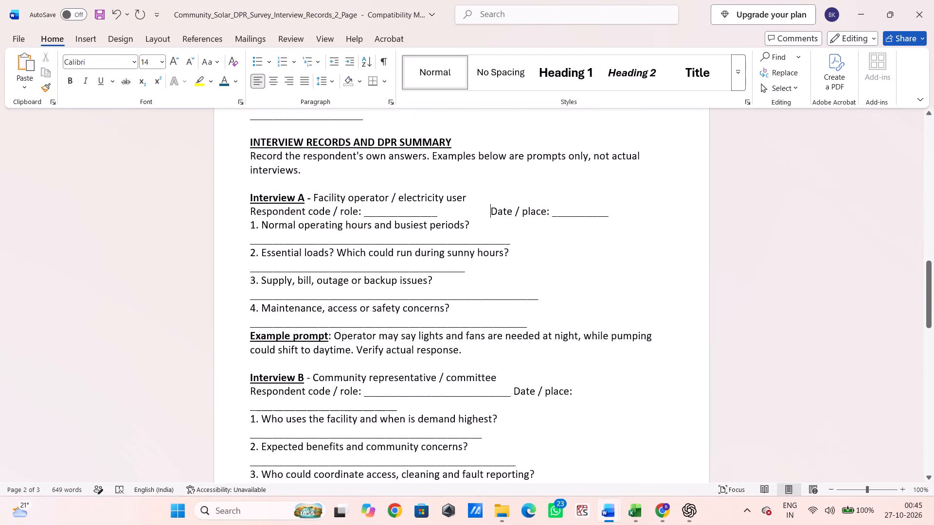
{"action": "scroll", "coordinate": [420, 373], "scroll_direction": "down", "scroll_amount": 5}
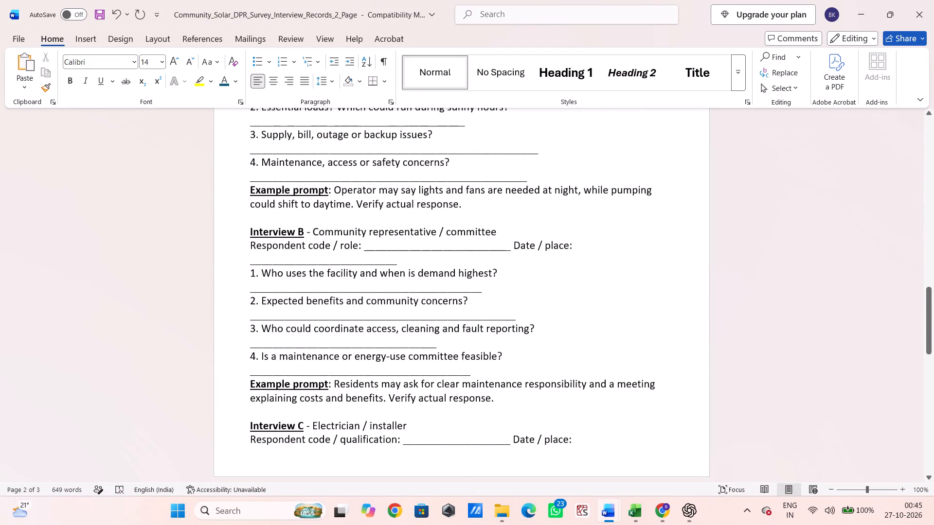
{"action": "scroll", "coordinate": [407, 338], "scroll_direction": "up", "scroll_amount": 15}
{"action": "scroll", "coordinate": [402, 339], "scroll_direction": "up", "scroll_amount": 6}
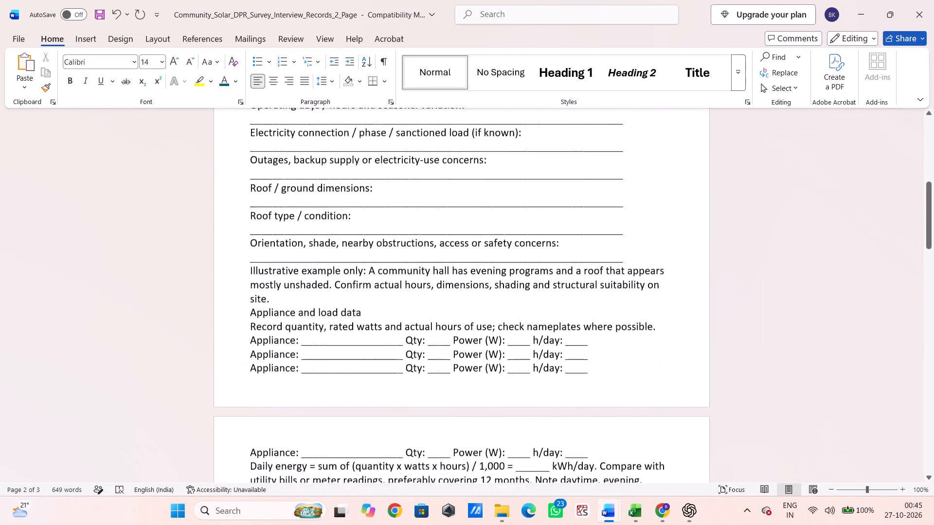
{"action": "scroll", "coordinate": [402, 339], "scroll_direction": "up", "scroll_amount": 13}
{"action": "scroll", "coordinate": [402, 339], "scroll_direction": "down", "scroll_amount": 4}
{"action": "scroll", "coordinate": [402, 339], "scroll_direction": "up", "scroll_amount": 2}
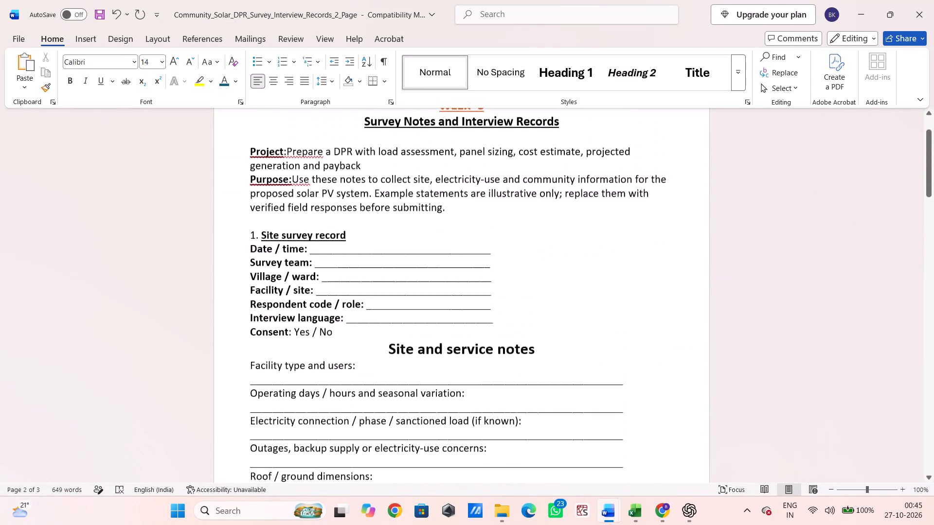
{"action": "scroll", "coordinate": [402, 339], "scroll_direction": "up", "scroll_amount": 1}
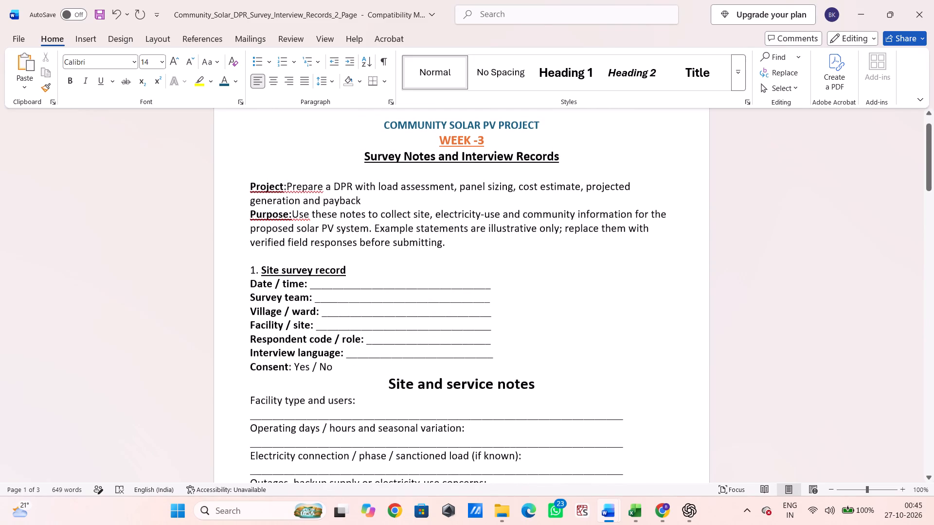
{"action": "left_click_drag", "start_coordinate": [389, 384], "coordinate": [535, 383]}
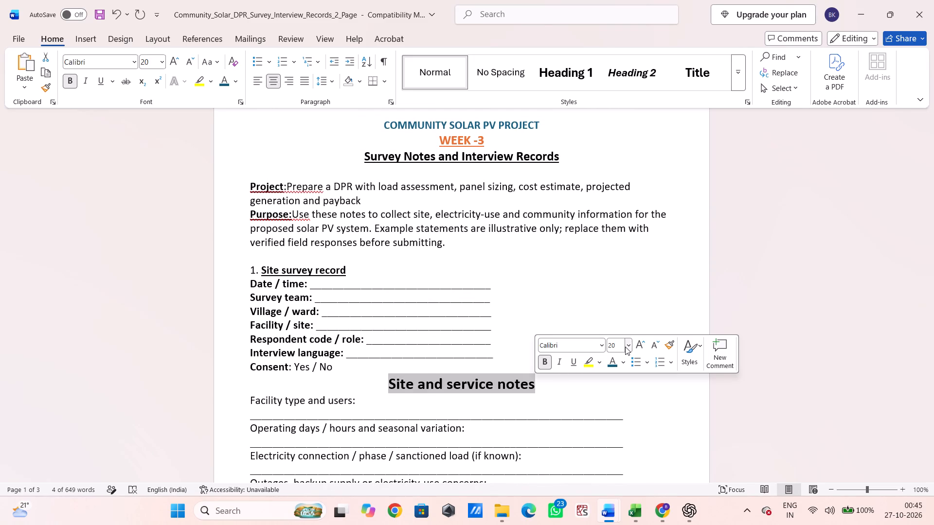
{"action": "left_click", "coordinate": [625, 347]}
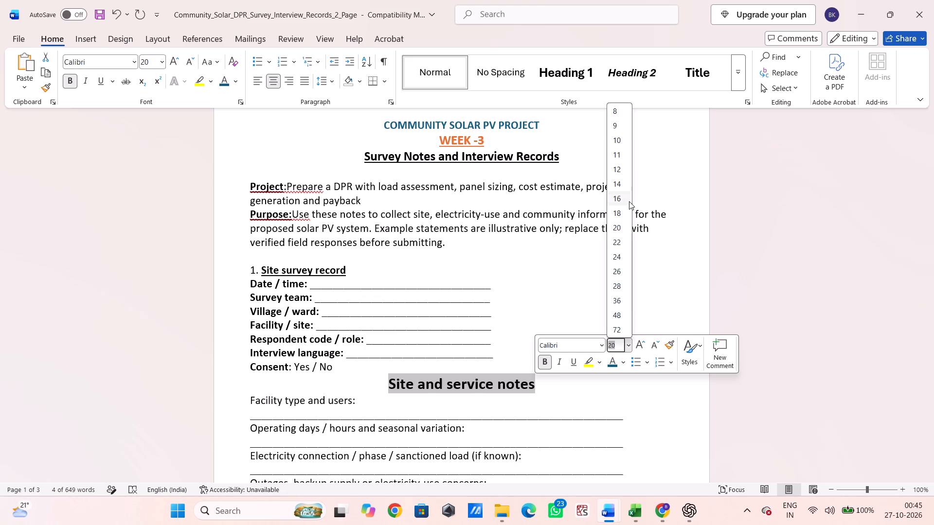
{"action": "left_click", "coordinate": [621, 213]}
{"action": "left_click", "coordinate": [658, 282]}
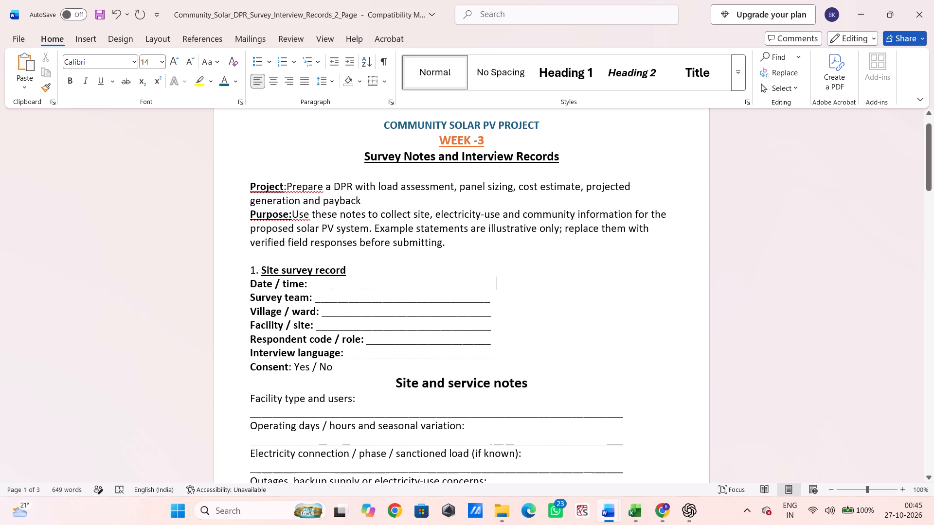
Review the document's layout from the site survey record through the interview sections to the DPR use and findings section.
{"action": "scroll", "coordinate": [555, 367], "scroll_direction": "down", "scroll_amount": 1}
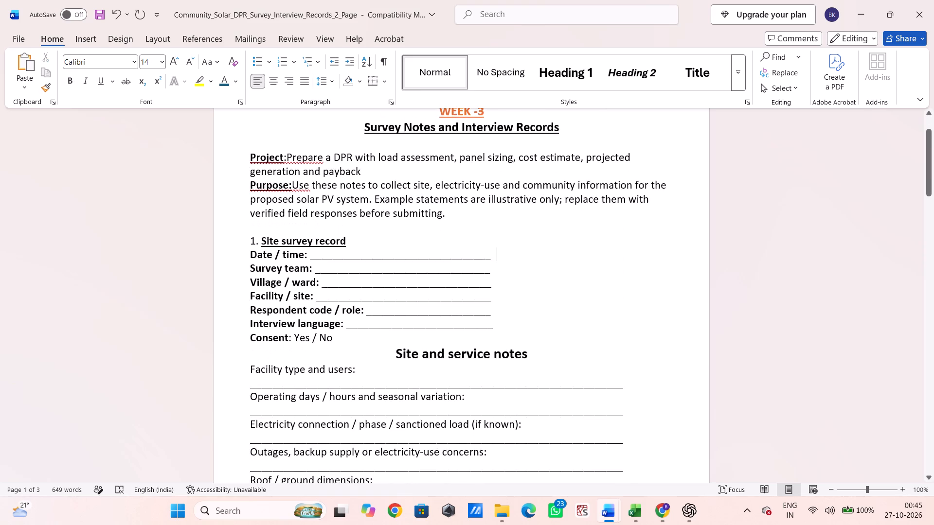
{"action": "scroll", "coordinate": [555, 367], "scroll_direction": "down", "scroll_amount": 6}
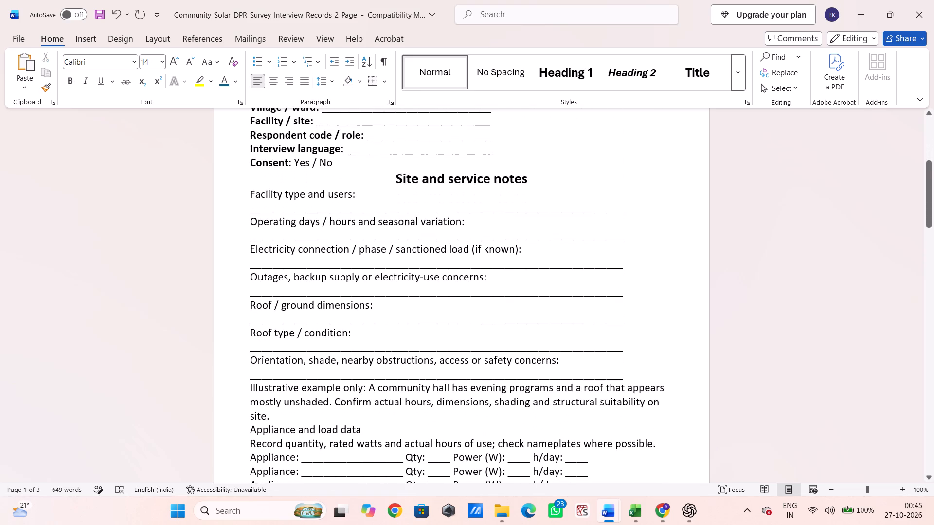
{"action": "scroll", "coordinate": [554, 367], "scroll_direction": "up", "scroll_amount": 3}
{"action": "scroll", "coordinate": [554, 367], "scroll_direction": "down", "scroll_amount": 2}
{"action": "scroll", "coordinate": [554, 367], "scroll_direction": "up", "scroll_amount": 3}
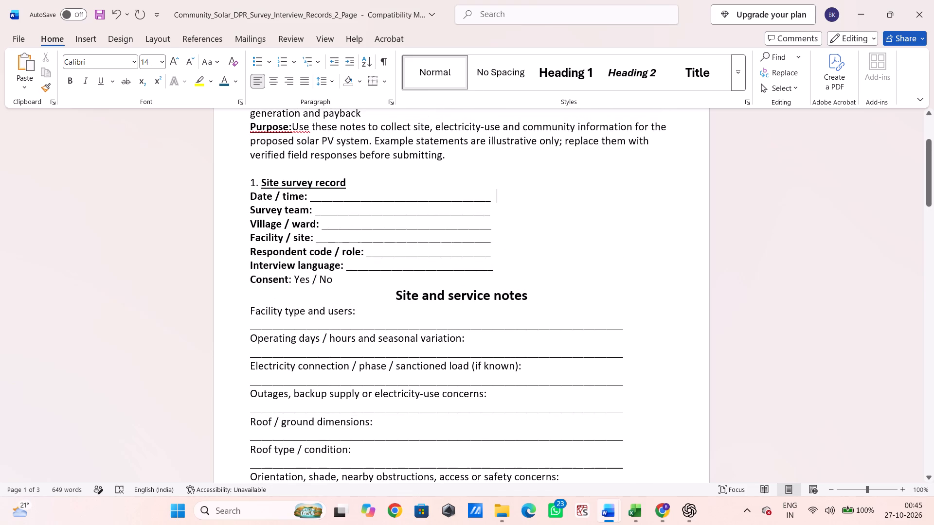
{"action": "scroll", "coordinate": [303, 295], "scroll_direction": "down", "scroll_amount": 8}
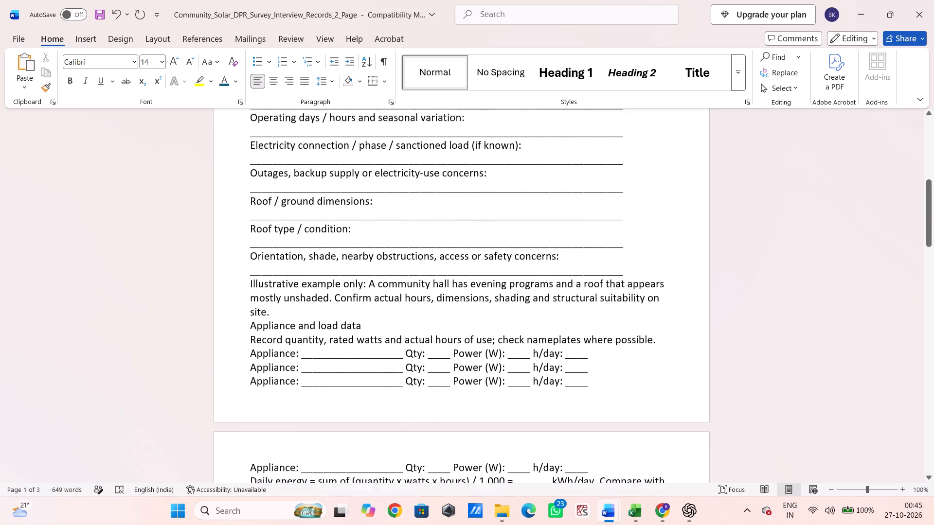
{"action": "scroll", "coordinate": [304, 295], "scroll_direction": "down", "scroll_amount": 6}
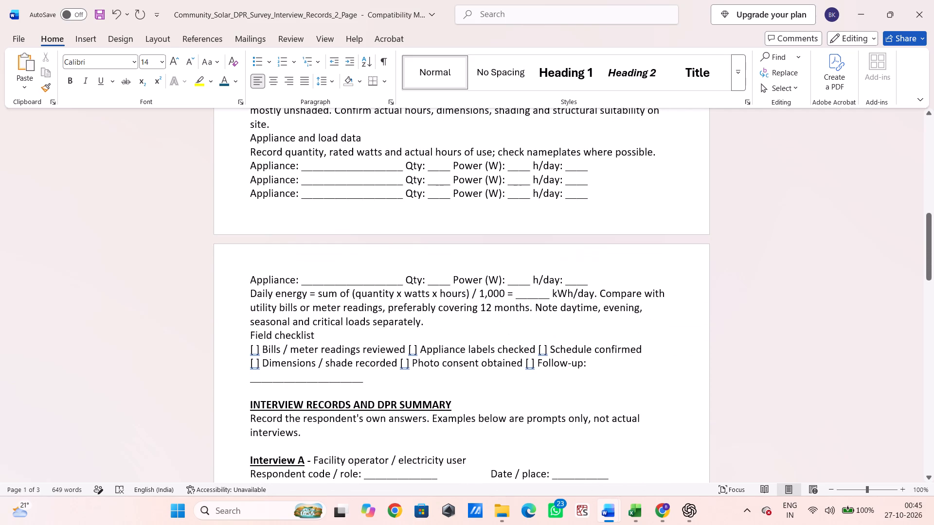
{"action": "scroll", "coordinate": [304, 295], "scroll_direction": "down", "scroll_amount": 18}
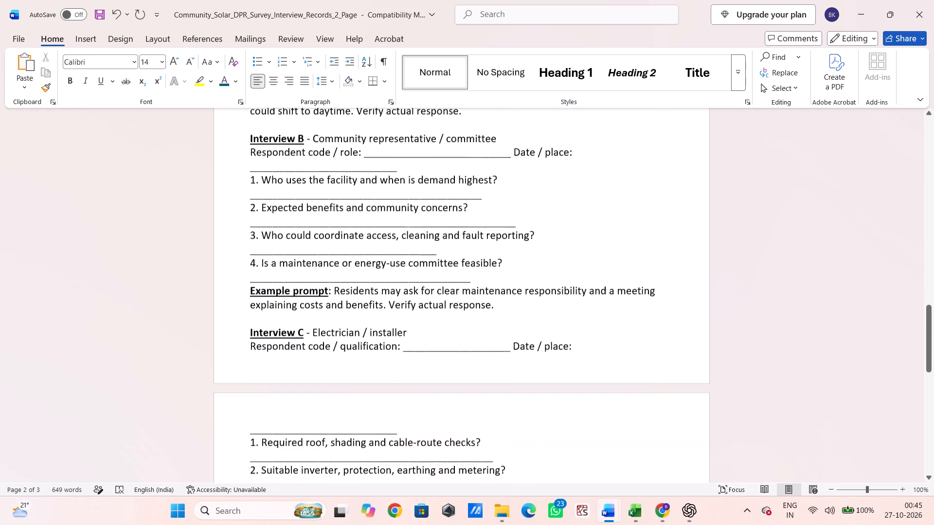
{"action": "scroll", "coordinate": [304, 295], "scroll_direction": "down", "scroll_amount": 6}
{"action": "scroll", "coordinate": [304, 295], "scroll_direction": "up", "scroll_amount": 4}
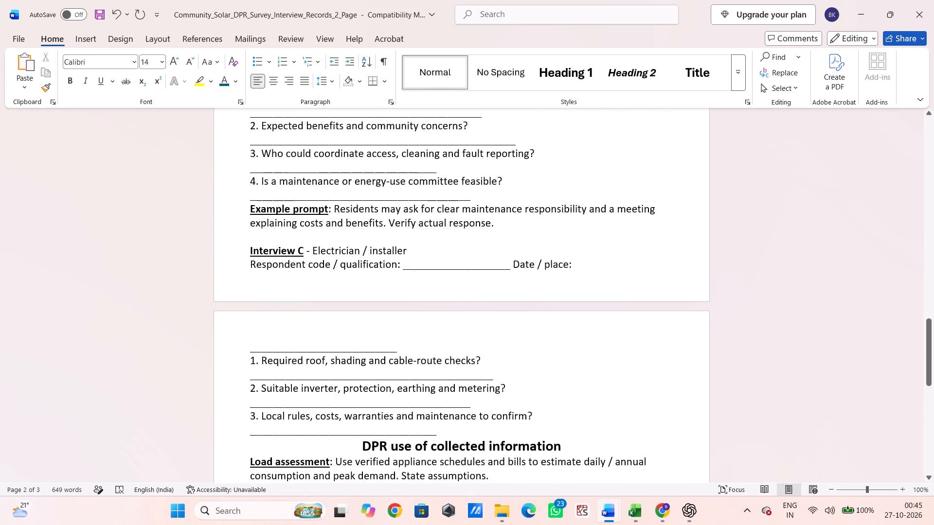
{"action": "scroll", "coordinate": [341, 330], "scroll_direction": "down", "scroll_amount": 4}
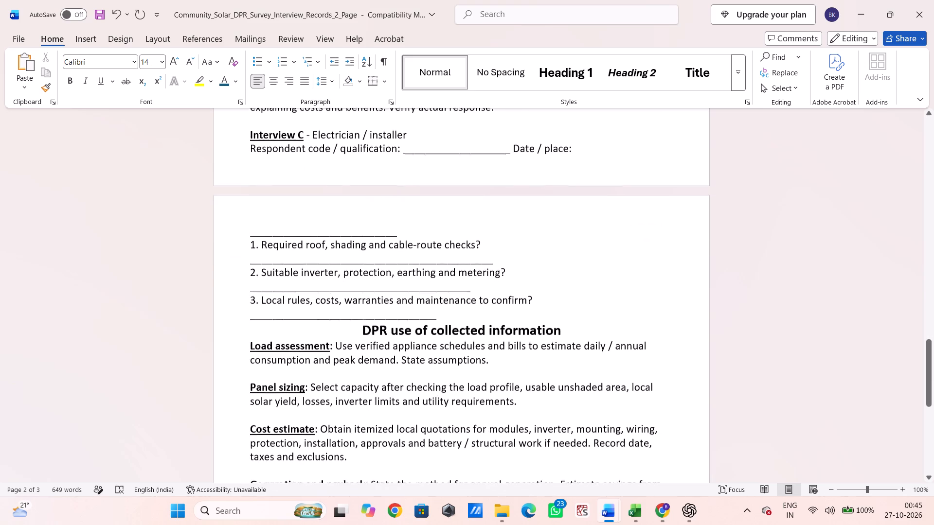
{"action": "scroll", "coordinate": [341, 330], "scroll_direction": "down", "scroll_amount": 8}
{"action": "scroll", "coordinate": [341, 330], "scroll_direction": "up", "scroll_amount": 2}
{"action": "scroll", "coordinate": [341, 330], "scroll_direction": "down", "scroll_amount": 3}
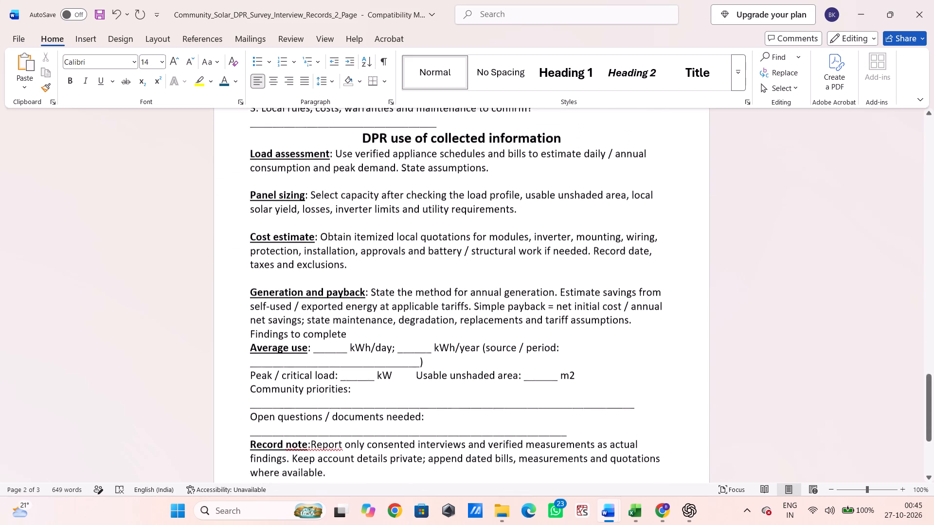
{"action": "scroll", "coordinate": [341, 330], "scroll_direction": "down", "scroll_amount": 10}
{"action": "scroll", "coordinate": [341, 330], "scroll_direction": "up", "scroll_amount": 8}
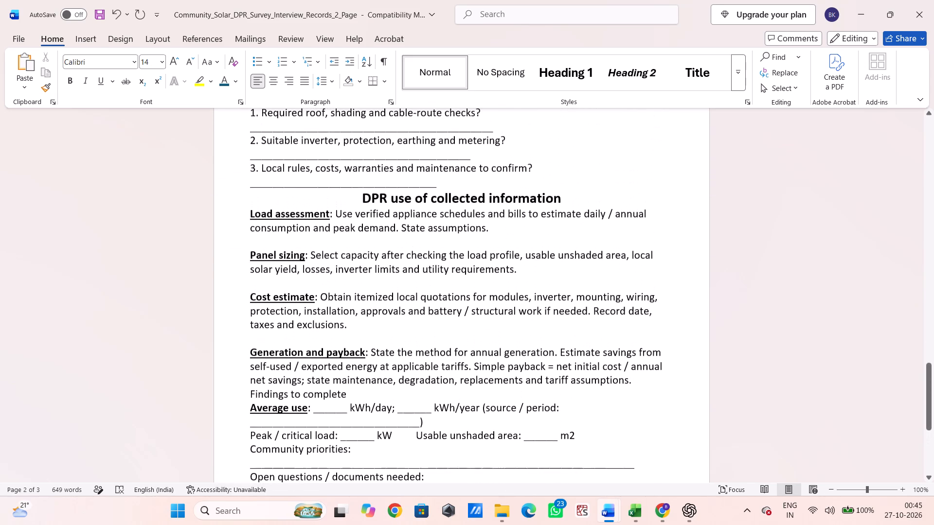
{"action": "scroll", "coordinate": [341, 330], "scroll_direction": "down", "scroll_amount": 3}
{"action": "scroll", "coordinate": [341, 330], "scroll_direction": "up", "scroll_amount": 18}
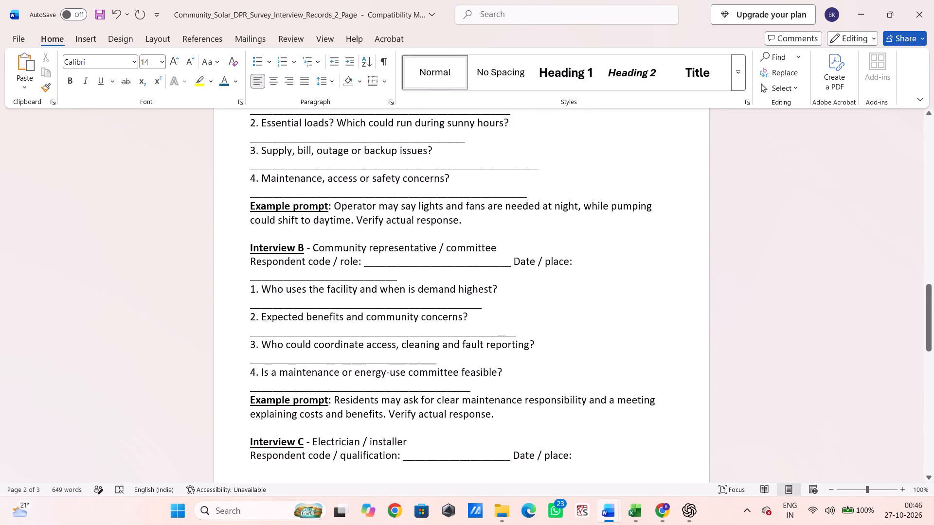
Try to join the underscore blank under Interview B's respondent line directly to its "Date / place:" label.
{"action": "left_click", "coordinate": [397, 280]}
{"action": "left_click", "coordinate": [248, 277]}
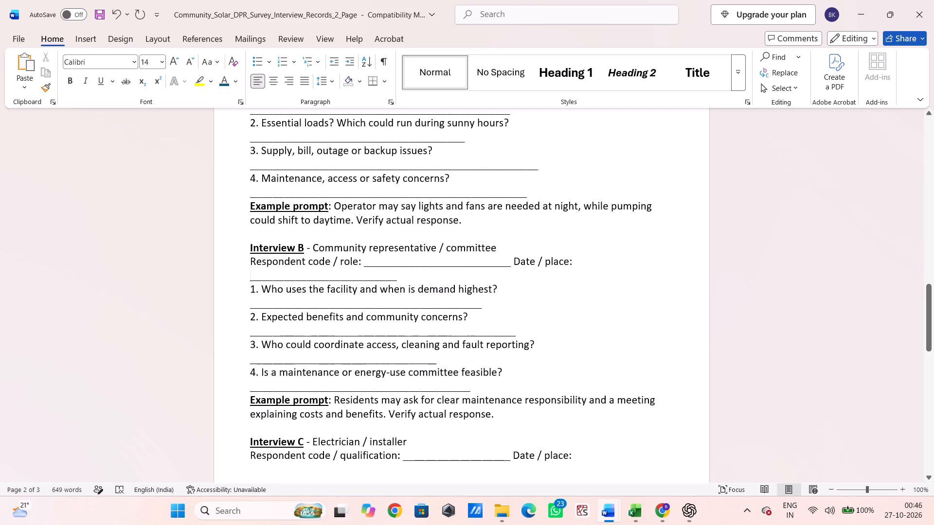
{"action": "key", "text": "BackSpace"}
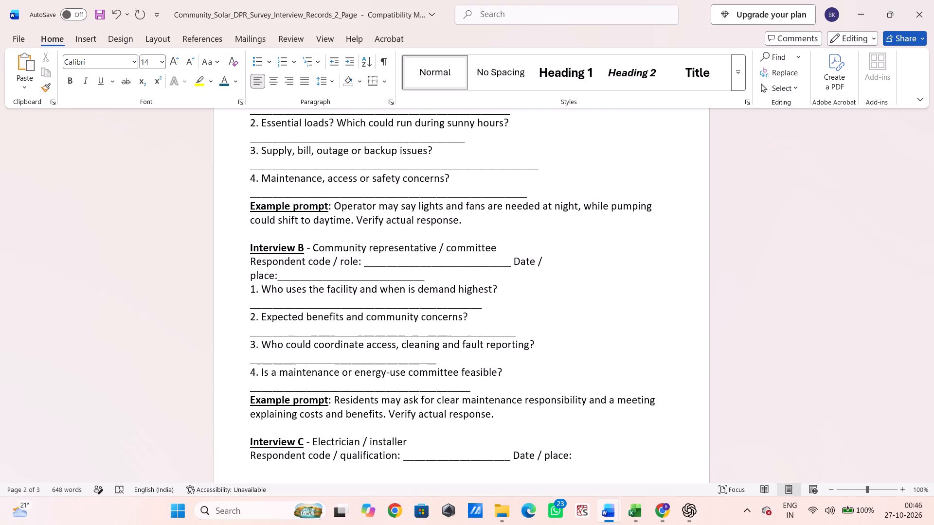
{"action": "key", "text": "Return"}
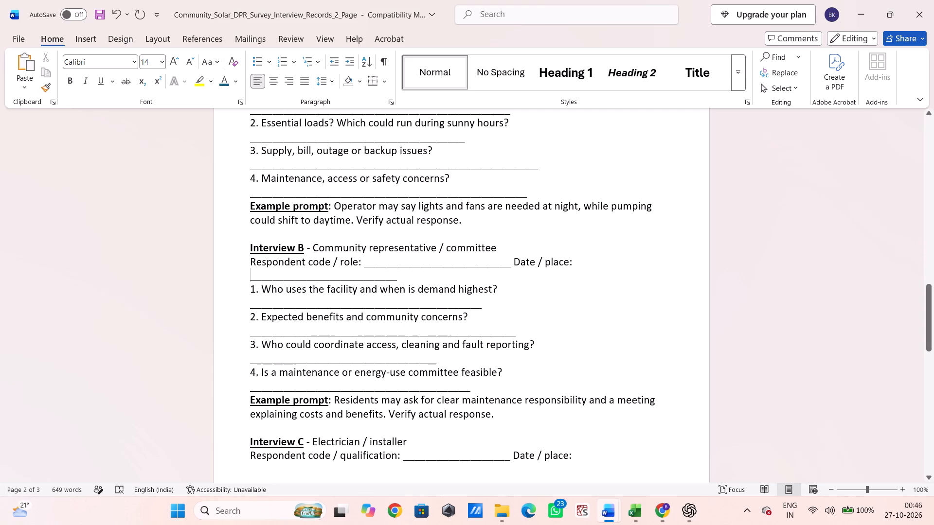
Delete the underscore blank below Interview B's "Date / place:" label, along with its emptied line.
{"action": "left_click", "coordinate": [401, 274]}
{"action": "key", "text": "BackSpace"}
{"action": "key", "text": "BackSpace"}
{"action": "key", "text": "BackSpace"}
{"action": "key", "text": "BackSpace"}
{"action": "key", "text": "BackSpace"}
{"action": "key", "text": "BackSpace"}
{"action": "key", "text": "BackSpace"}
{"action": "key", "text": "BackSpace"}
{"action": "key", "text": "BackSpace"}
{"action": "key", "text": "BackSpace"}
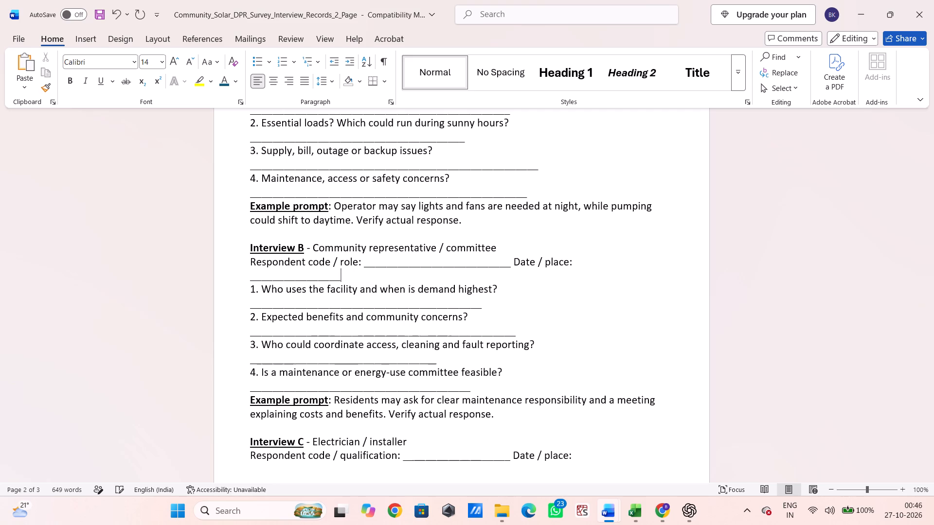
{"action": "key", "text": "BackSpace"}
{"action": "key", "text": "BackSpace"}
{"action": "key", "text": "BackSpace"}
{"action": "key", "text": "BackSpace"}
{"action": "key", "text": "BackSpace"}
{"action": "key", "text": "BackSpace"}
{"action": "key", "text": "BackSpace"}
{"action": "key", "text": "BackSpace"}
{"action": "key", "text": "BackSpace"}
{"action": "key", "text": "BackSpace"}
{"action": "key", "text": "BackSpace"}
{"action": "key", "text": "BackSpace"}
{"action": "key", "text": "BackSpace"}
{"action": "key", "text": "BackSpace"}
{"action": "key", "text": "BackSpace"}
{"action": "key", "text": "BackSpace"}
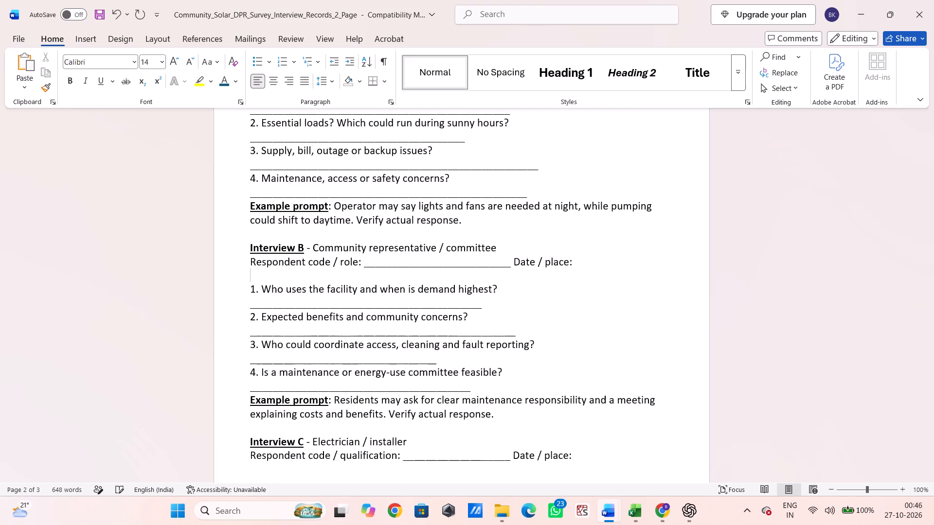
{"action": "key", "text": "BackSpace"}
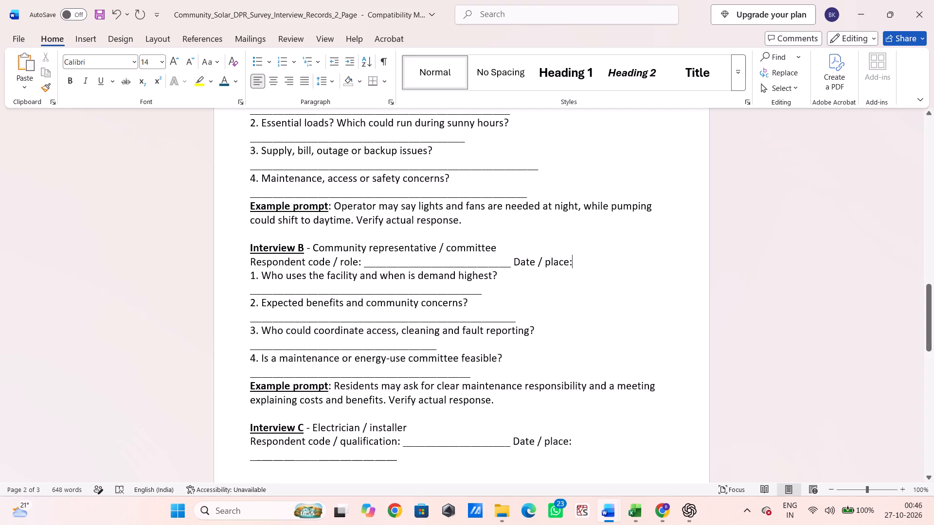
Shorten the "Respondent code / role" blank in Interview B by 11 underscores.
{"action": "left_click", "coordinate": [512, 264]}
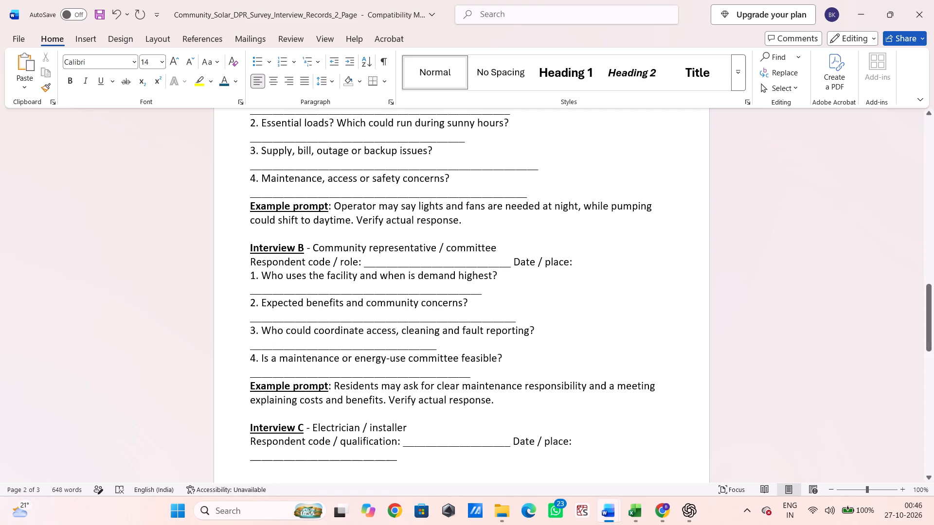
{"action": "left_click", "coordinate": [510, 264]}
{"action": "key", "text": "BackSpace"}
{"action": "key", "text": "BackSpace"}
{"action": "key", "text": "BackSpace"}
{"action": "key", "text": "BackSpace"}
{"action": "key", "text": "BackSpace"}
{"action": "key", "text": "BackSpace"}
{"action": "key", "text": "BackSpace"}
{"action": "key", "text": "BackSpace"}
{"action": "key", "text": "BackSpace"}
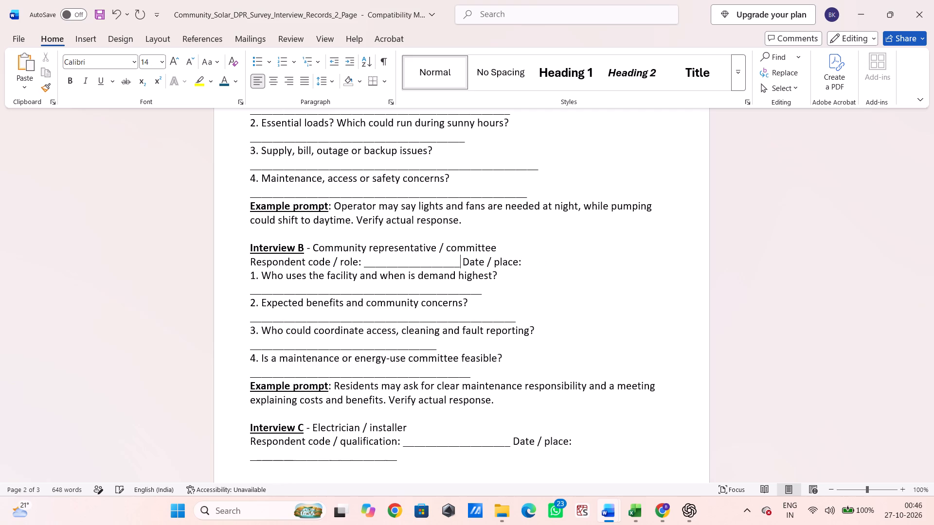
{"action": "key", "text": "BackSpace"}
{"action": "key", "text": "BackSpace"}
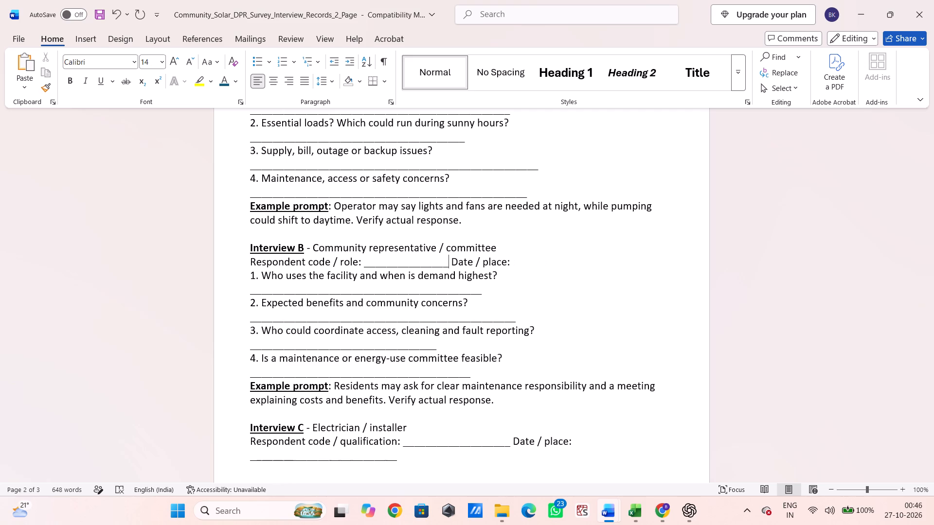
Insert seven extra spaces before "Date / place:" in Interview B to separate it from the respondent blank.
{"action": "left_click", "coordinate": [450, 261]}
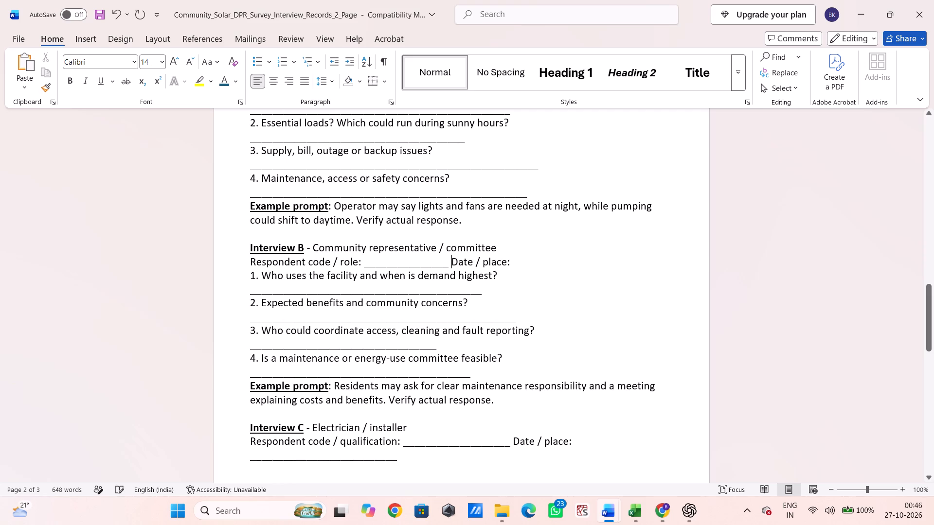
{"action": "key", "text": "space"}
{"action": "key", "text": "space"}
{"action": "key", "text": "space"}
{"action": "key", "text": "space"}
{"action": "key", "text": "space"}
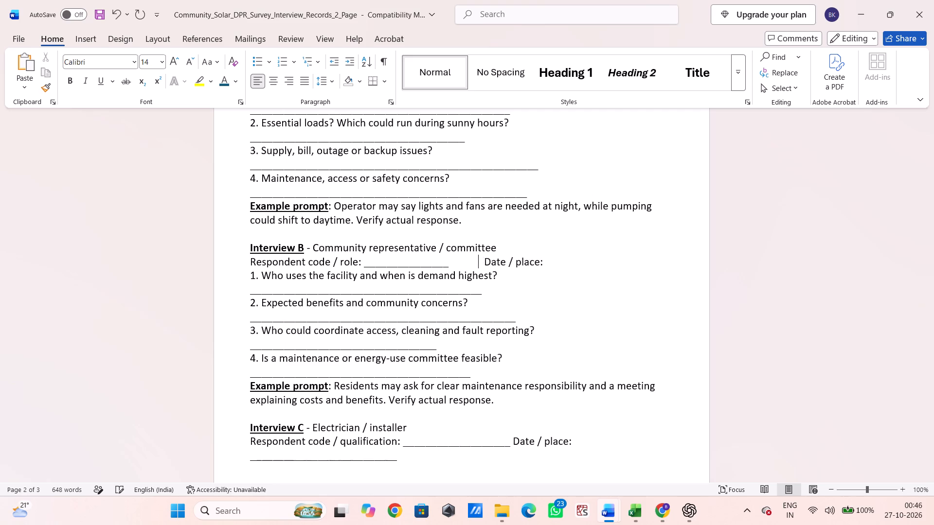
{"action": "key", "text": "space"}
{"action": "key", "text": "space"}
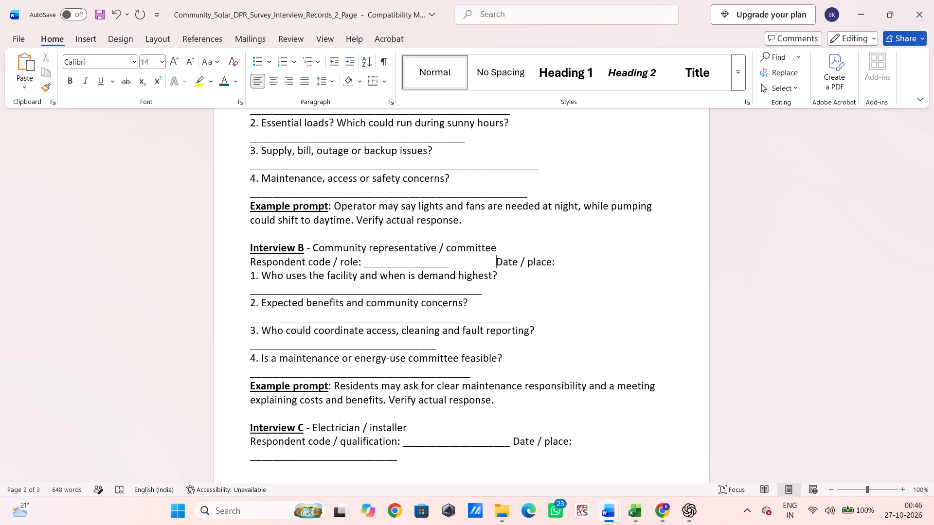
Add one more space before Interview B's "Date / place:" label and a 15-underscore blank after it.
{"action": "key", "text": "space"}
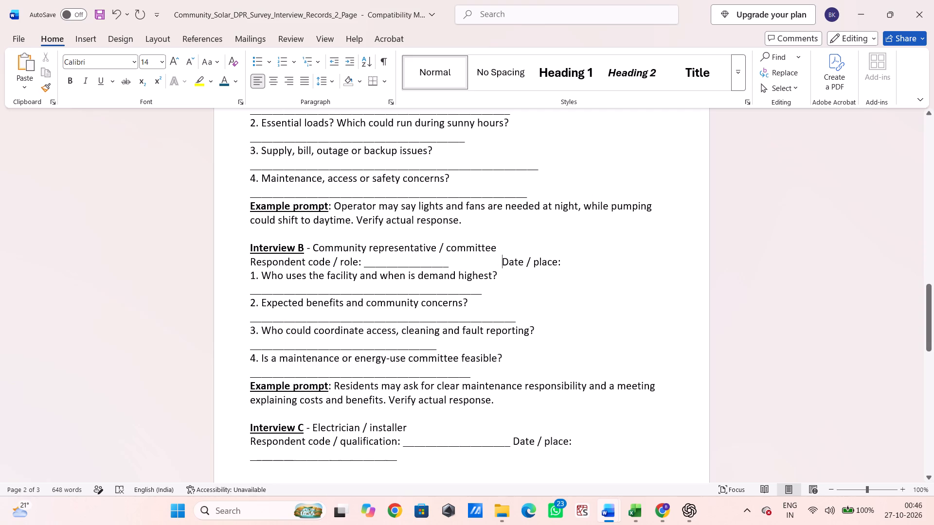
{"action": "left_click", "coordinate": [569, 264]}
{"action": "key", "text": "shift+underscore"}
{"action": "key", "text": "shift+underscore"}
{"action": "key", "text": "shift+underscore"}
{"action": "key", "text": "shift+underscore"}
{"action": "key", "text": "shift+underscore"}
{"action": "key", "text": "shift+underscore"}
{"action": "key", "text": "shift+underscore"}
{"action": "key", "text": "shift+underscore"}
{"action": "key", "text": "shift+underscore"}
{"action": "key", "text": "shift+underscore"}
{"action": "key", "text": "shift+underscore"}
{"action": "key", "text": "shift+underscore"}
{"action": "key", "text": "shift+underscore"}
{"action": "key", "text": "shift+underscore"}
{"action": "key", "text": "shift+underscore"}
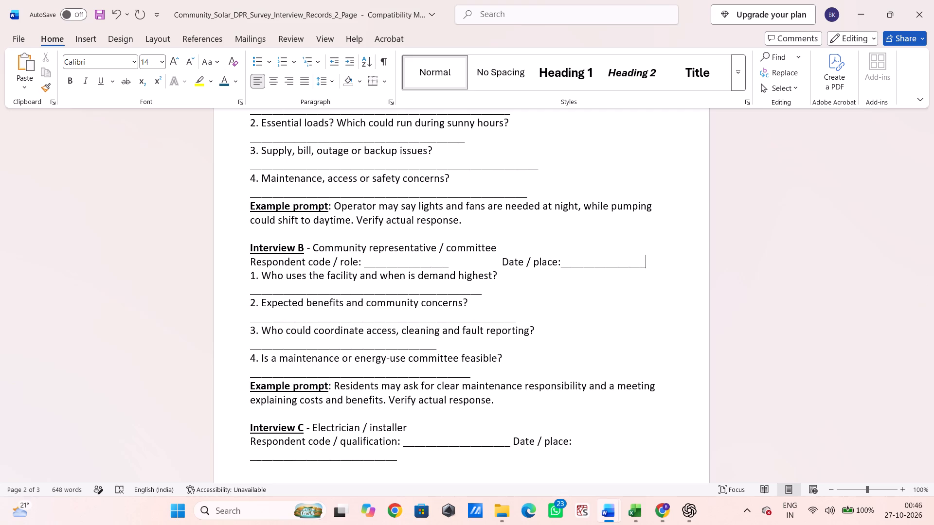
Extend the answer line under Interview B's question 1 by 25 underscores.
{"action": "scroll", "coordinate": [488, 284], "scroll_direction": "down", "scroll_amount": 3}
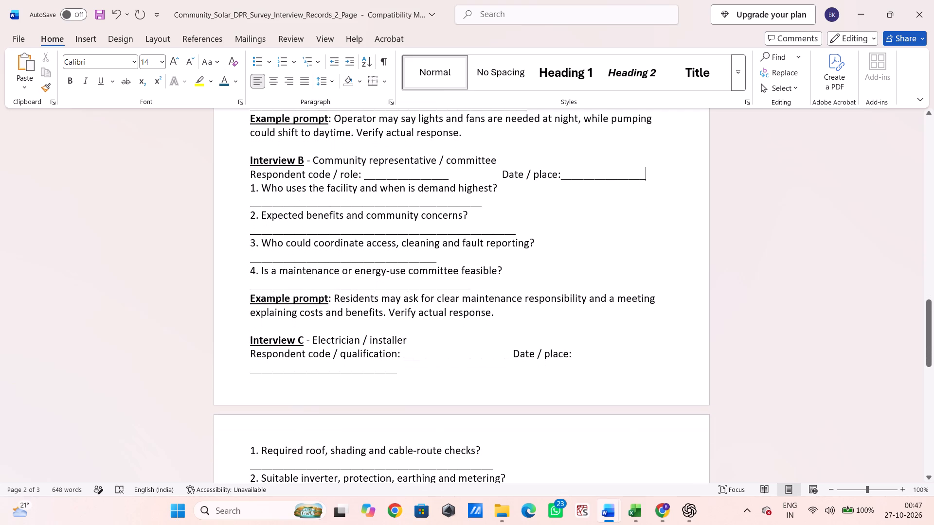
{"action": "left_click", "coordinate": [485, 203]}
{"action": "key", "text": "shift+underscore"}
{"action": "key", "text": "shift+underscore"}
{"action": "key", "text": "shift+underscore"}
{"action": "key", "text": "shift+underscore"}
{"action": "key", "text": "shift+underscore"}
{"action": "key", "text": "shift+underscore"}
{"action": "key", "text": "shift+underscore"}
{"action": "key", "text": "shift+underscore"}
{"action": "key", "text": "shift+underscore"}
{"action": "key", "text": "shift+underscore"}
{"action": "key", "text": "shift+underscore"}
{"action": "key", "text": "shift+underscore"}
{"action": "key", "text": "shift+underscore"}
{"action": "key", "text": "shift+underscore"}
{"action": "key", "text": "shift+underscore"}
{"action": "key", "text": "shift+underscore"}
{"action": "key", "text": "shift+underscore"}
{"action": "key", "text": "shift+underscore"}
{"action": "key", "text": "shift+underscore"}
{"action": "key", "text": "shift+underscore"}
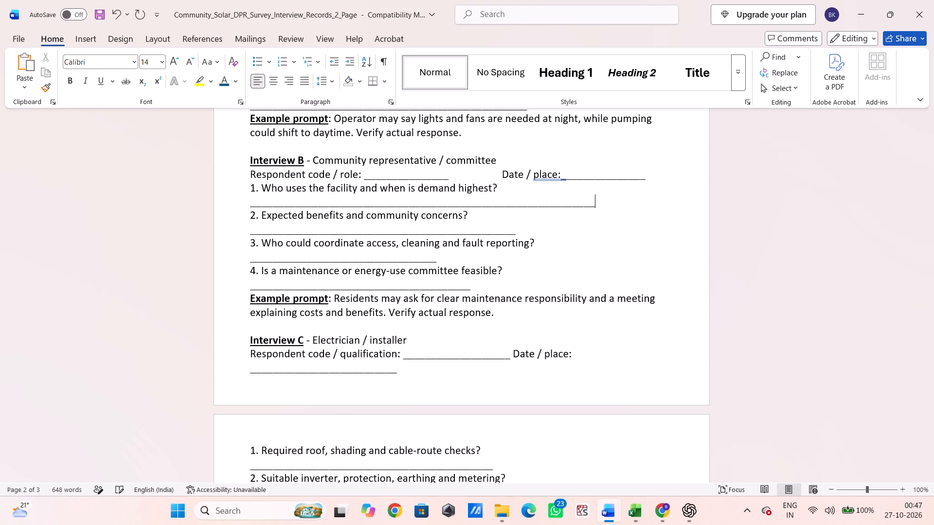
{"action": "key", "text": "shift+underscore"}
{"action": "type", "text": "____"}
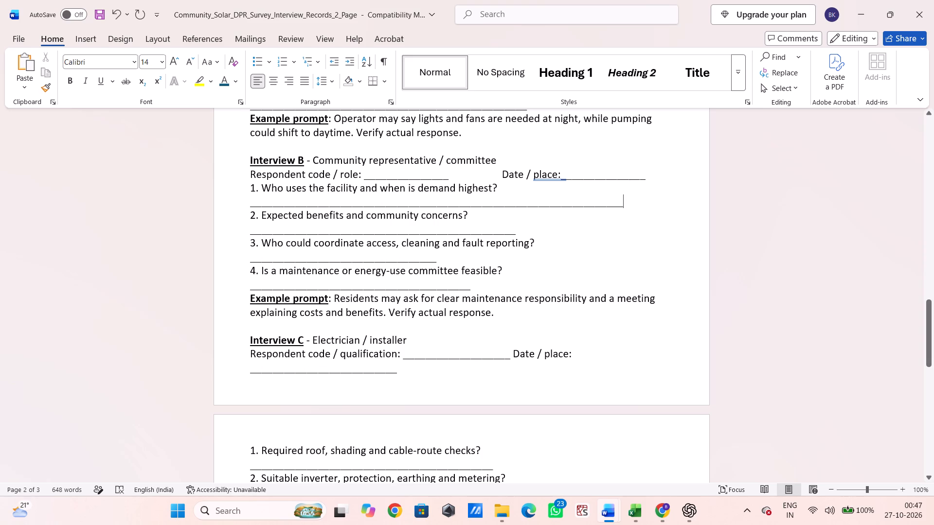
Remove four spaces before "Date / place:" in Interview B so its blank ends about level with the answer line of question 1.
{"action": "left_click", "coordinate": [660, 181]}
{"action": "left_click", "coordinate": [501, 173]}
{"action": "key", "text": "BackSpace"}
{"action": "key", "text": "BackSpace"}
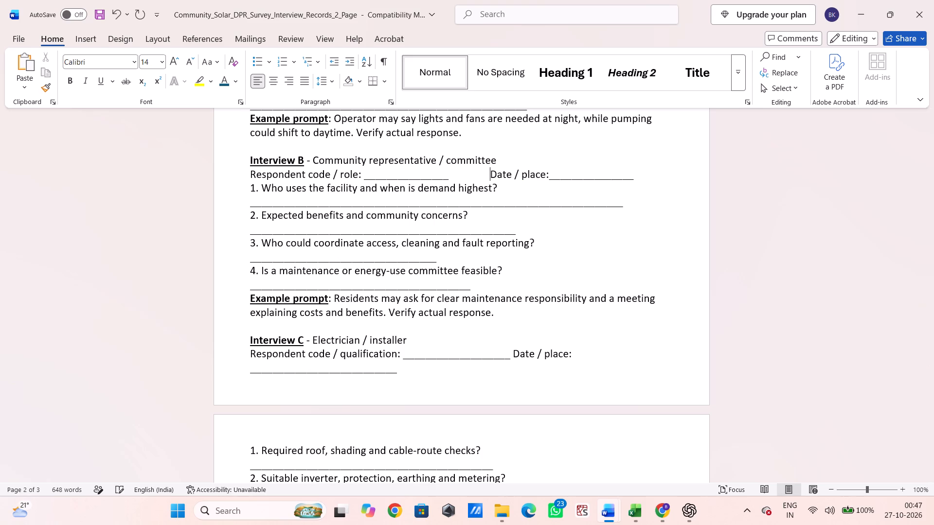
{"action": "key", "text": "BackSpace"}
{"action": "key", "text": "BackSpace"}
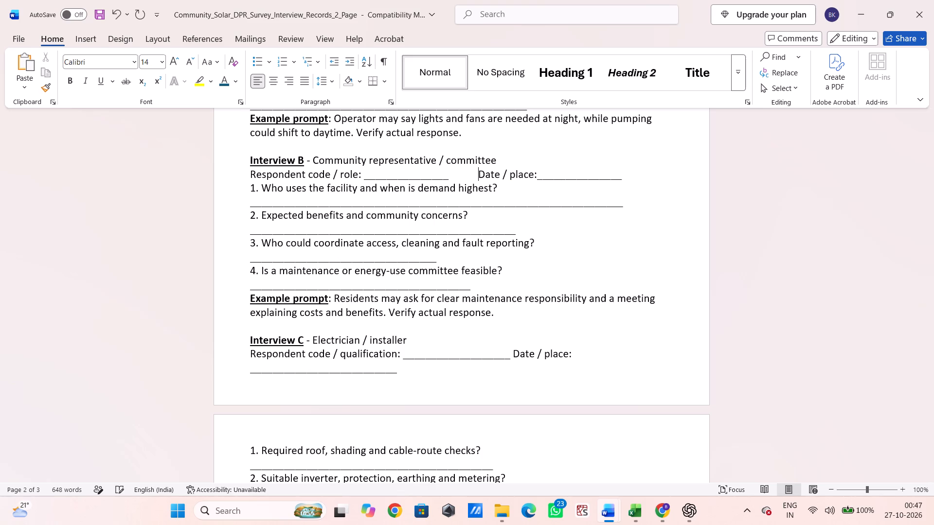
Extend the answer line under Interview B's question 2 by 19 underscores to match the length of question 1's line.
{"action": "left_click", "coordinate": [523, 229]}
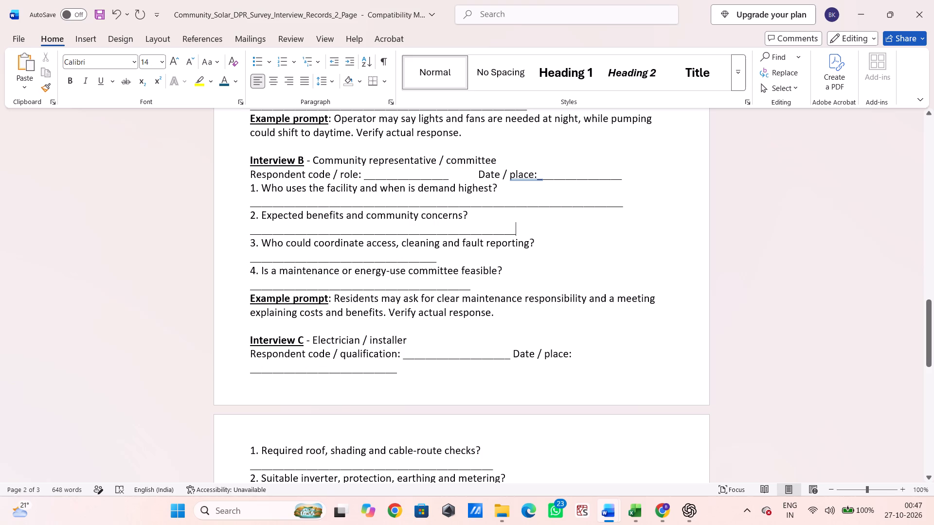
{"action": "key", "text": "shift+underscore"}
{"action": "key", "text": "shift+underscore"}
{"action": "key", "text": "shift+underscore"}
{"action": "key", "text": "shift+underscore"}
{"action": "key", "text": "shift+underscore"}
{"action": "key", "text": "shift+underscore"}
{"action": "key", "text": "shift+underscore"}
{"action": "key", "text": "shift+underscore"}
{"action": "key", "text": "shift+underscore"}
{"action": "key", "text": "shift+underscore"}
{"action": "key", "text": "shift+underscore"}
{"action": "key", "text": "shift+underscore"}
{"action": "key", "text": "shift+underscore"}
{"action": "key", "text": "shift+underscore"}
{"action": "key", "text": "shift+underscore"}
{"action": "key", "text": "shift+underscore"}
{"action": "key", "text": "shift+underscore"}
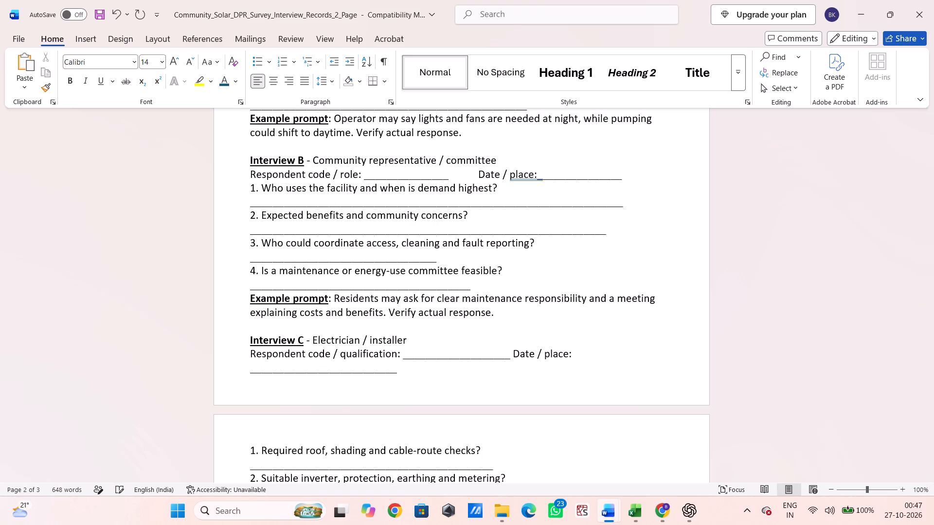
{"action": "type", "text": "__"}
Extend the answer line under Interview B's question 3 with underscores to the same length as the two answer lines above.
{"action": "left_click", "coordinate": [463, 258]}
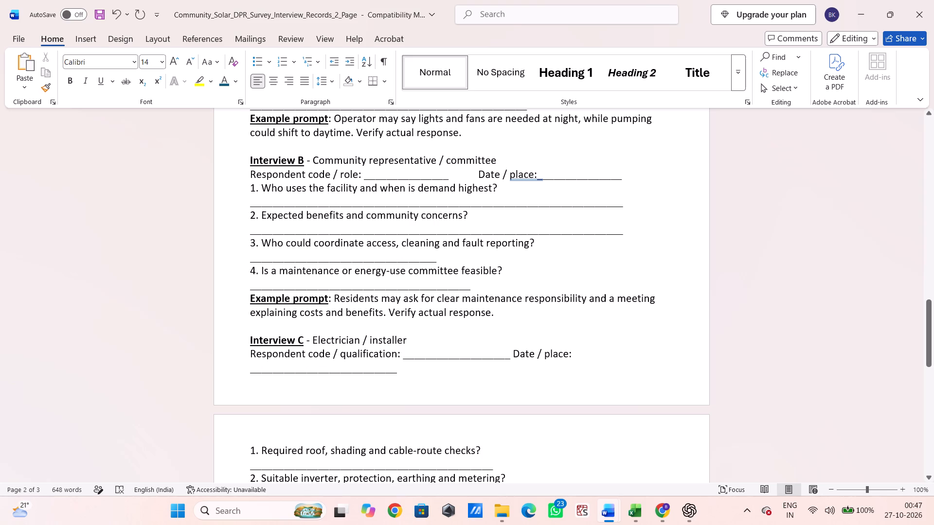
{"action": "key", "text": "shift+underscore"}
{"action": "key", "text": "shift+underscore"}
{"action": "key", "text": "shift+underscore"}
{"action": "key", "text": "shift+underscore"}
{"action": "key", "text": "shift+underscore"}
{"action": "key", "text": "shift+underscore"}
{"action": "key", "text": "shift+underscore"}
{"action": "key", "text": "shift+underscore"}
{"action": "key", "text": "shift+underscore"}
{"action": "key", "text": "shift+underscore"}
{"action": "key", "text": "shift+underscore"}
{"action": "key", "text": "shift+underscore"}
{"action": "key", "text": "shift+underscore"}
{"action": "key", "text": "shift+underscore"}
{"action": "key", "text": "shift+underscore"}
{"action": "key", "text": "shift+underscore"}
{"action": "key", "text": "shift+underscore"}
{"action": "key", "text": "shift+underscore"}
{"action": "key", "text": "shift+underscore"}
{"action": "key", "text": "shift+underscore"}
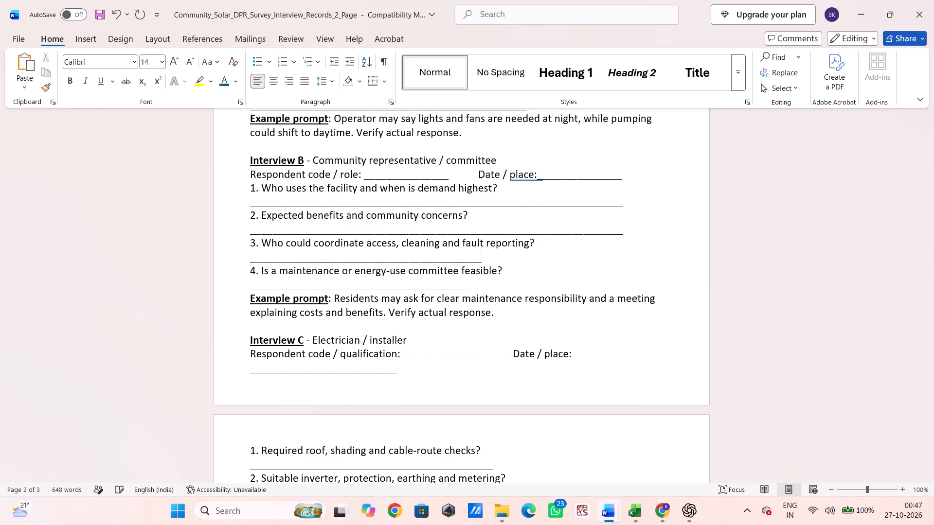
{"action": "type", "text": "__"}
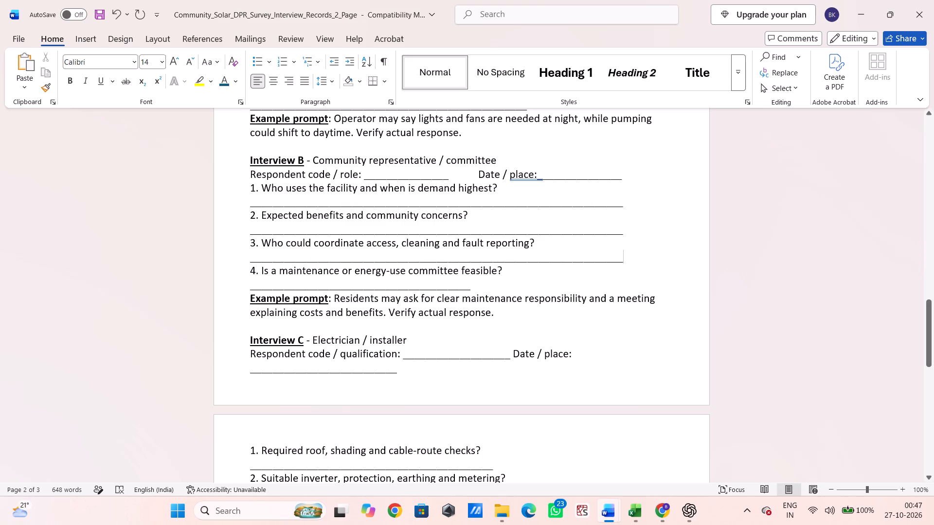
Extend the answer line under Interview B's question 4 with underscores to the same length as the other Interview B answer lines.
{"action": "left_click", "coordinate": [477, 284]}
{"action": "key", "text": "shift+underscore"}
{"action": "key", "text": "shift+underscore"}
{"action": "key", "text": "shift+underscore"}
{"action": "key", "text": "shift+underscore"}
{"action": "key", "text": "shift+underscore"}
{"action": "key", "text": "shift+underscore"}
{"action": "key", "text": "shift+underscore"}
{"action": "key", "text": "shift+underscore"}
{"action": "key", "text": "shift+underscore"}
{"action": "key", "text": "shift+underscore"}
{"action": "key", "text": "shift+underscore"}
{"action": "key", "text": "shift+underscore"}
{"action": "key", "text": "shift+underscore"}
{"action": "key", "text": "shift+underscore"}
{"action": "key", "text": "shift+underscore"}
{"action": "key", "text": "shift+underscore"}
{"action": "key", "text": "shift+underscore"}
{"action": "key", "text": "shift+underscore"}
{"action": "key", "text": "shift+underscore"}
{"action": "key", "text": "shift+underscore"}
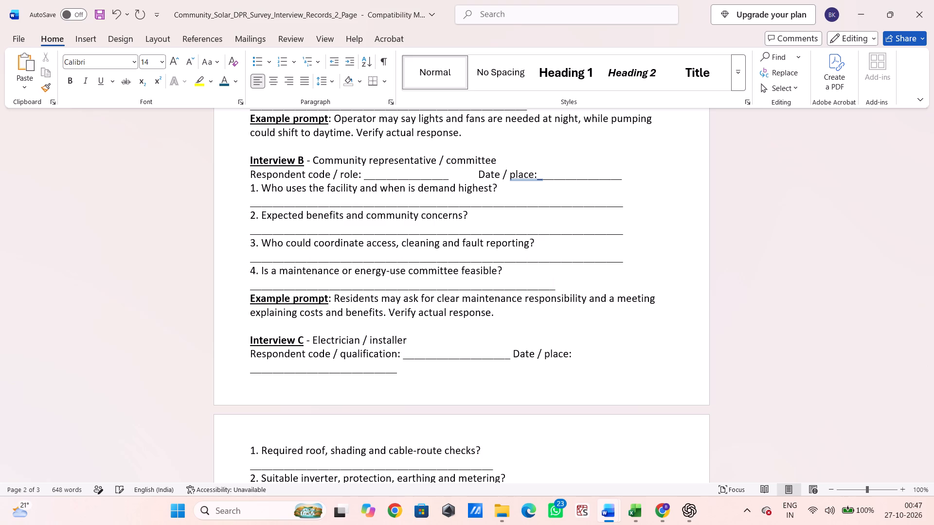
{"action": "type", "text": "__"}
{"action": "key", "text": "shift+underscore"}
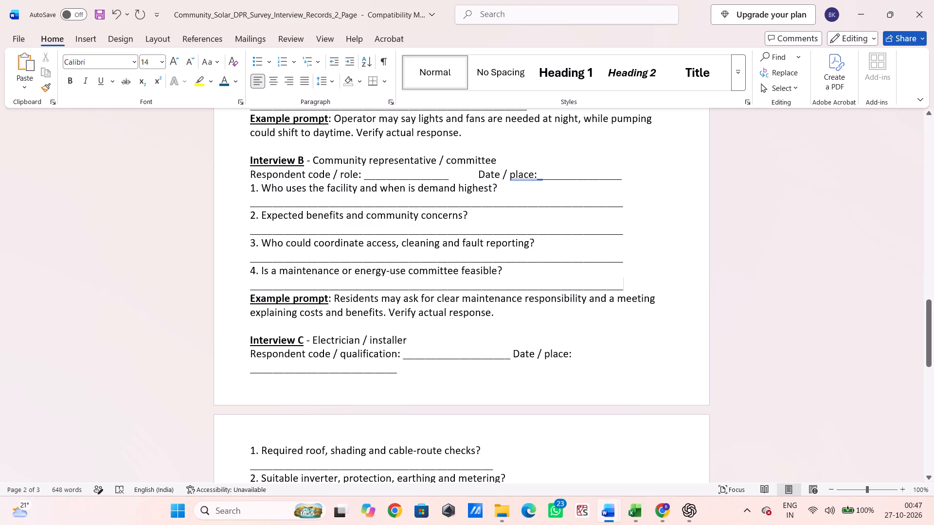
Review the layout of the interview sections and the "DPR use of collected information" section through to the closing record note.
{"action": "scroll", "coordinate": [435, 345], "scroll_direction": "down", "scroll_amount": 5}
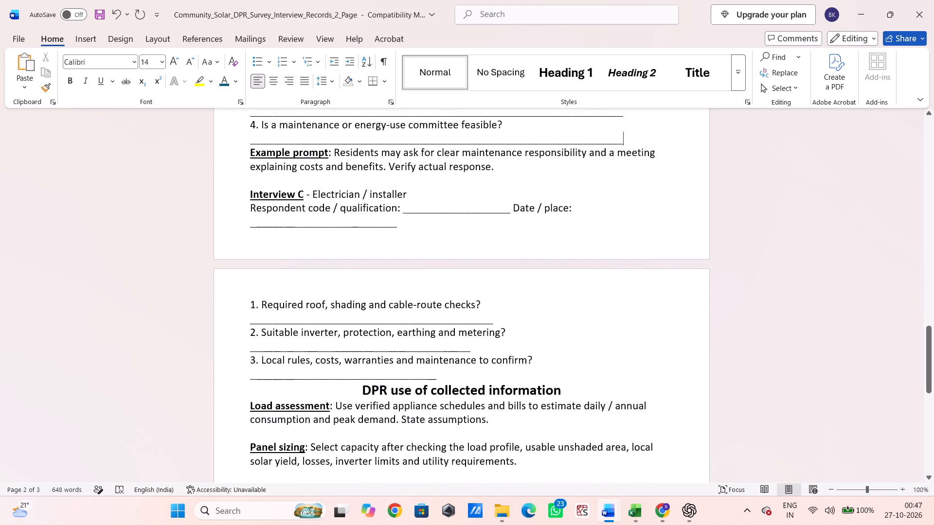
{"action": "scroll", "coordinate": [432, 345], "scroll_direction": "down", "scroll_amount": 5}
{"action": "scroll", "coordinate": [432, 345], "scroll_direction": "up", "scroll_amount": 5}
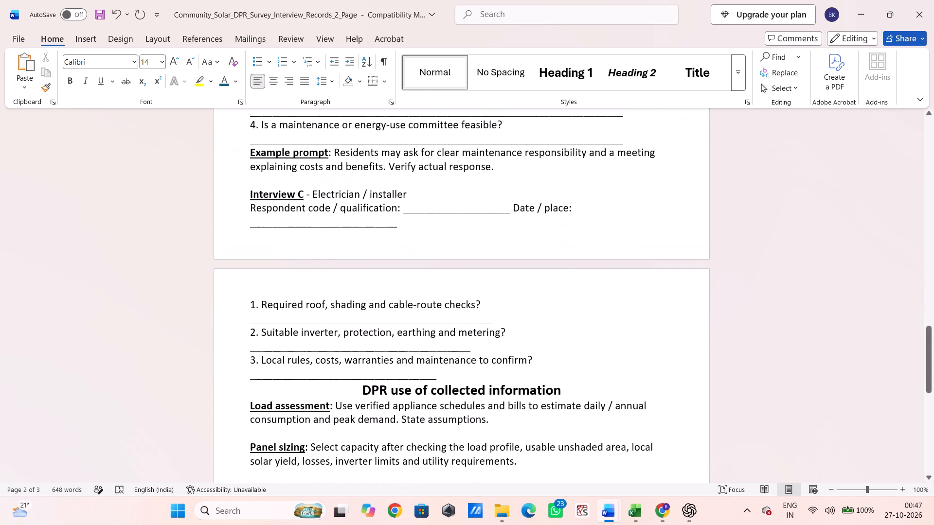
{"action": "scroll", "coordinate": [432, 345], "scroll_direction": "up", "scroll_amount": 8}
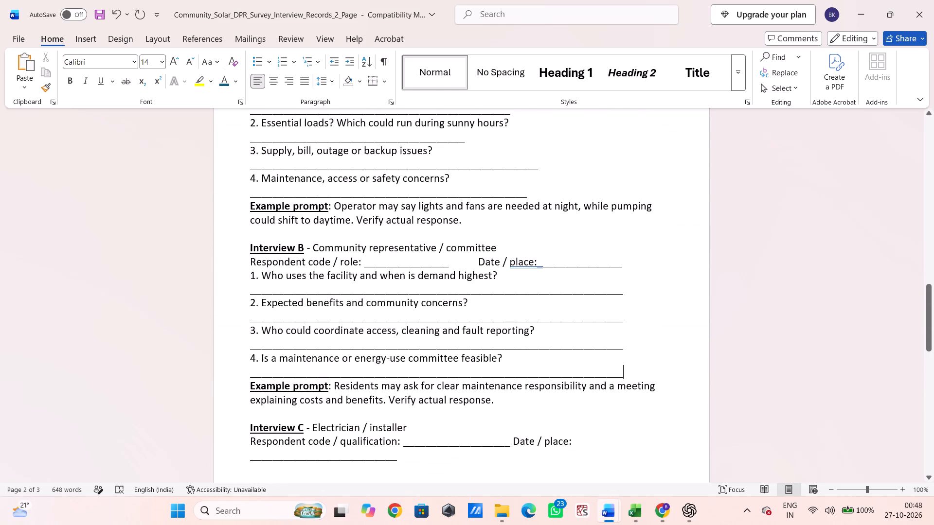
{"action": "scroll", "coordinate": [432, 345], "scroll_direction": "up", "scroll_amount": 5}
{"action": "scroll", "coordinate": [432, 345], "scroll_direction": "down", "scroll_amount": 4}
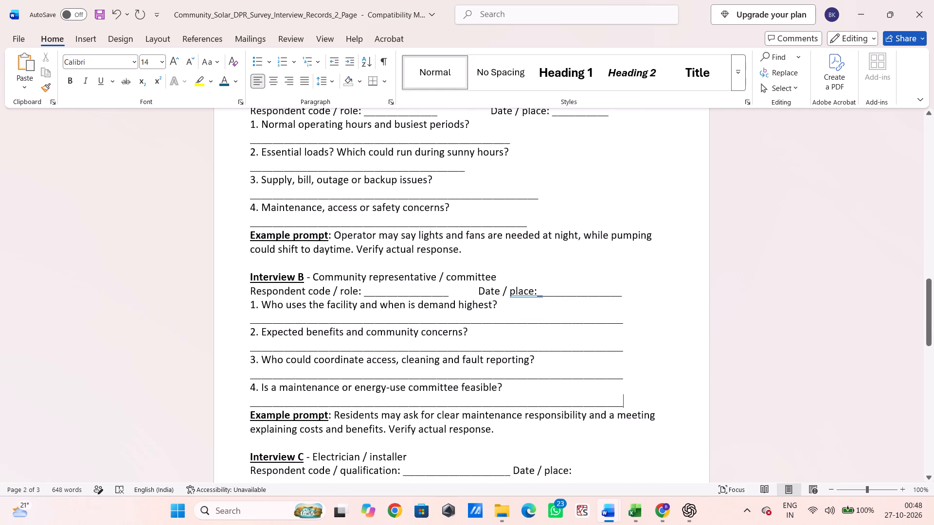
{"action": "scroll", "coordinate": [432, 345], "scroll_direction": "down", "scroll_amount": 2}
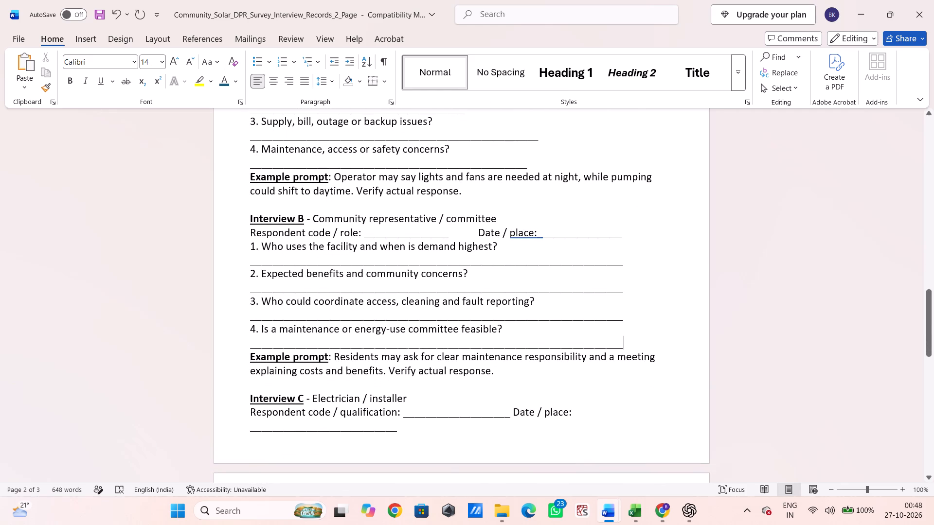
{"action": "scroll", "coordinate": [432, 345], "scroll_direction": "up", "scroll_amount": 1}
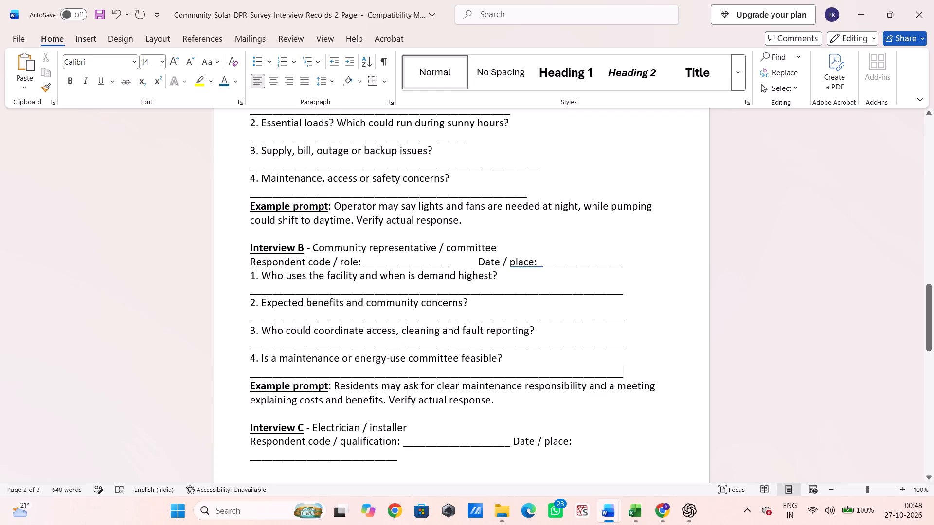
{"action": "scroll", "coordinate": [409, 346], "scroll_direction": "down", "scroll_amount": 4}
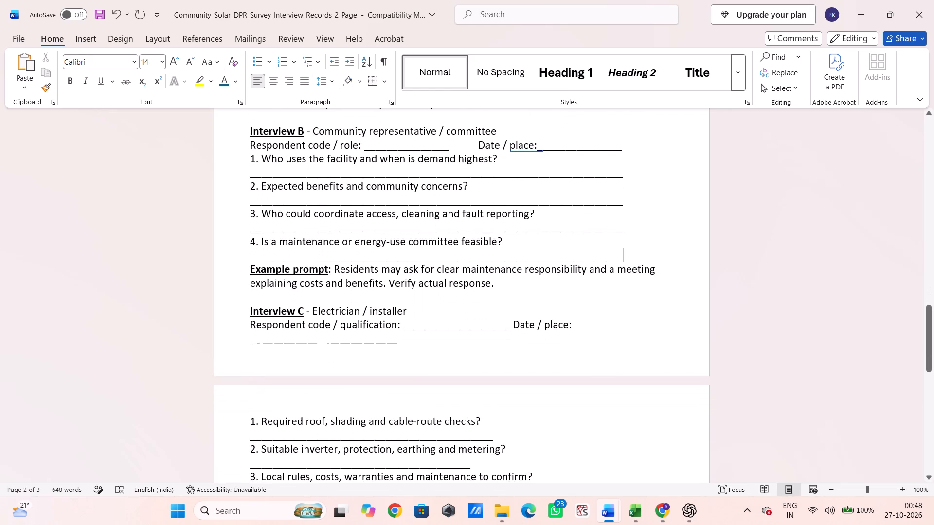
{"action": "scroll", "coordinate": [409, 346], "scroll_direction": "down", "scroll_amount": 9}
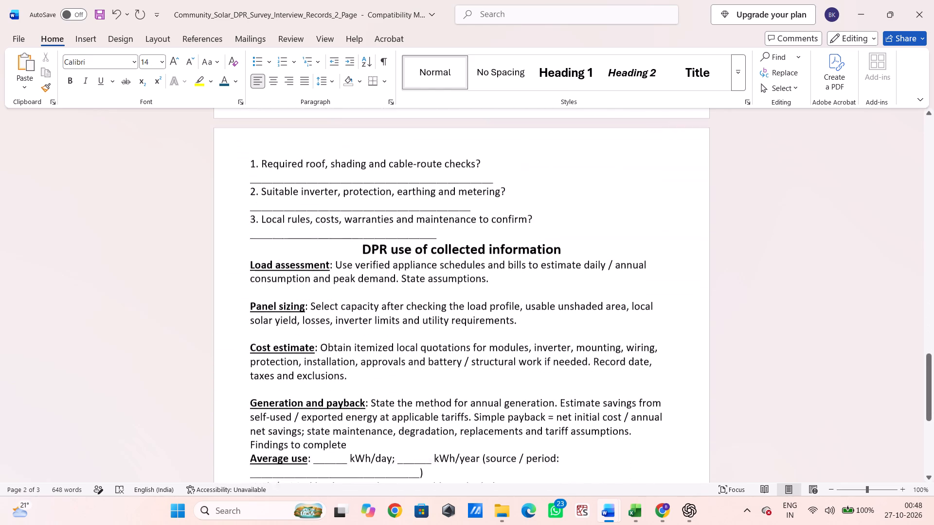
{"action": "scroll", "coordinate": [409, 346], "scroll_direction": "down", "scroll_amount": 6}
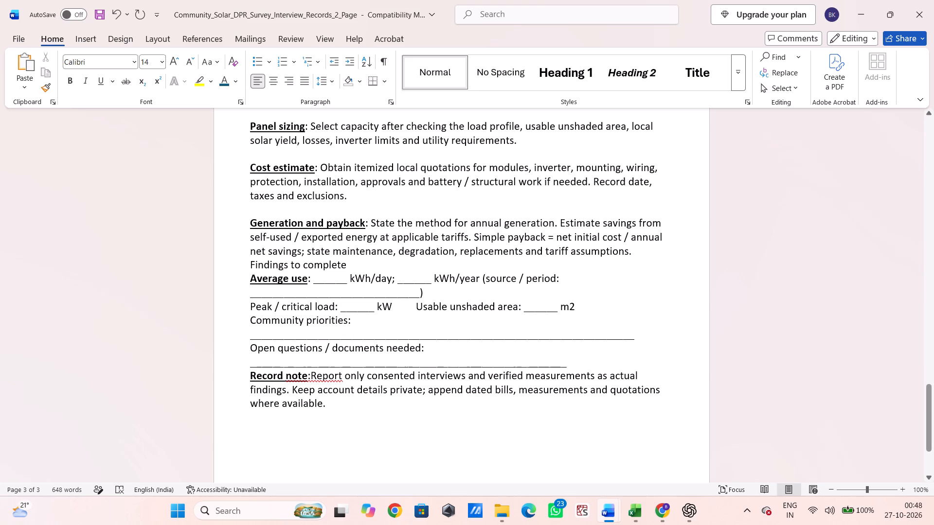
Move the closing parenthesis in the "Average use" entry from after the underscore blank to directly after "source / period".
{"action": "left_click", "coordinate": [423, 293]}
{"action": "key", "text": "BackSpace"}
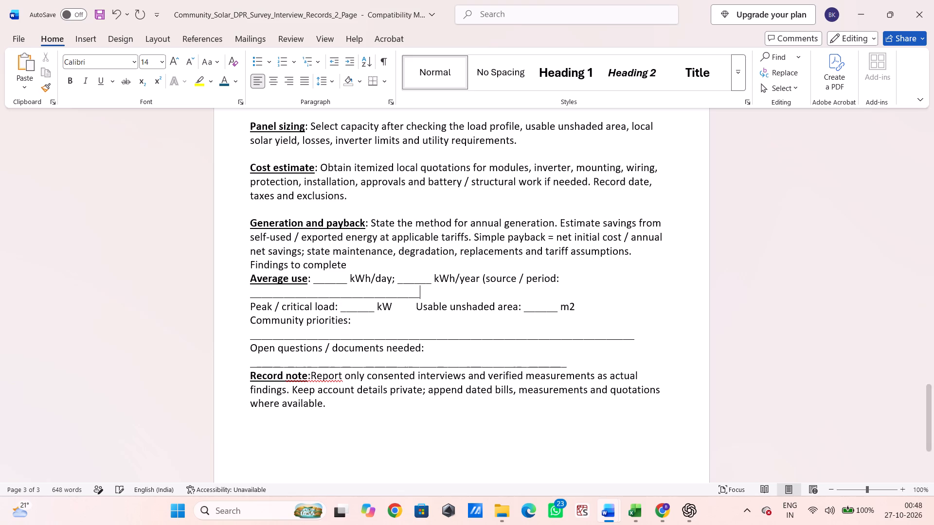
{"action": "left_click", "coordinate": [555, 276]}
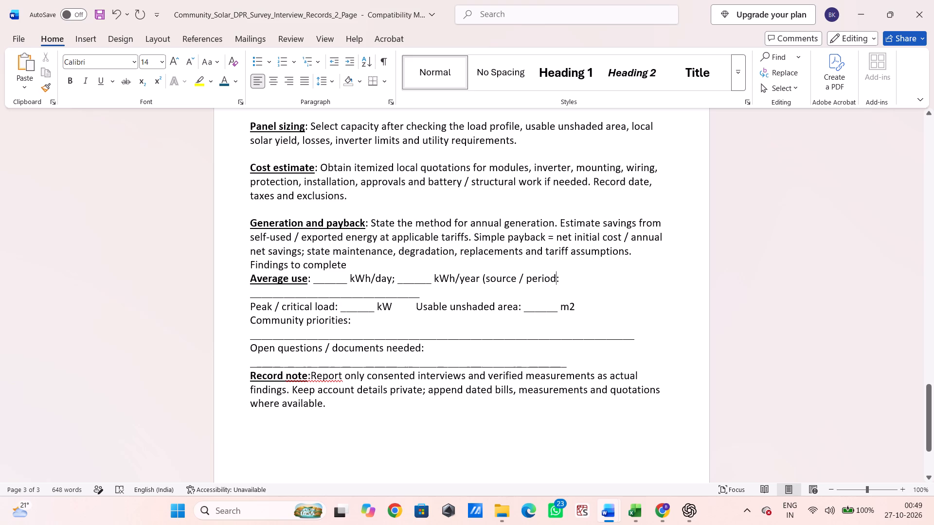
{"action": "key", "text": "shift+parenright"}
Remove the bold formatting from the "Average use" label under "Findings to complete".
{"action": "left_click_drag", "start_coordinate": [247, 282], "coordinate": [305, 279]}
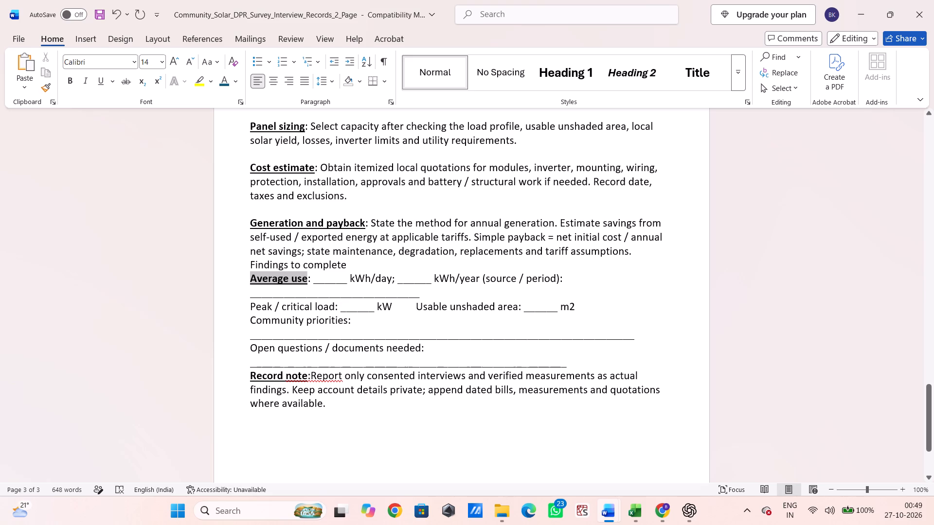
{"action": "left_click_drag", "start_coordinate": [305, 279], "coordinate": [306, 278]}
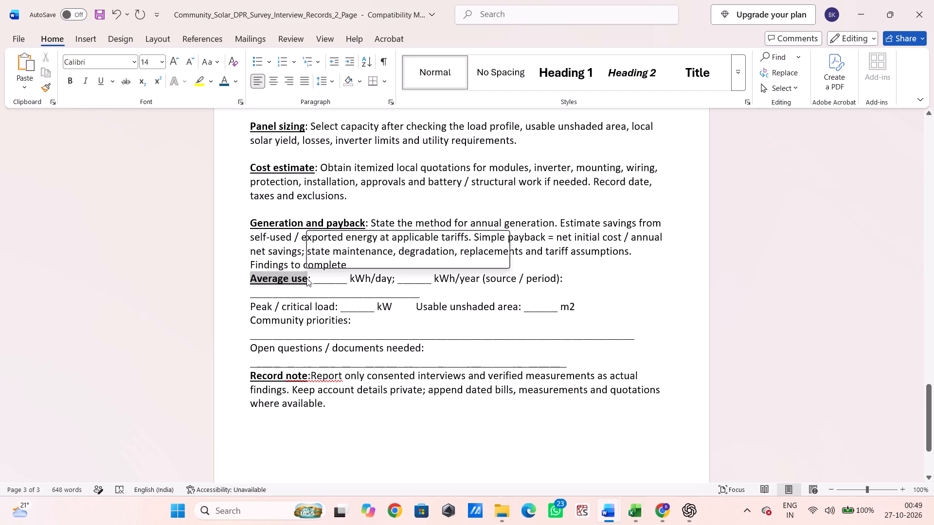
{"action": "left_click", "coordinate": [316, 253]}
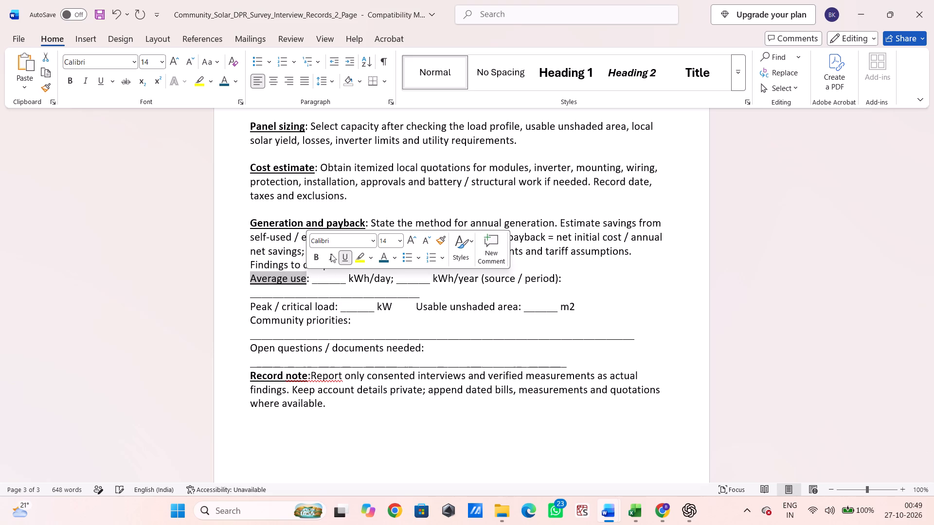
Remove the underline from the "Average use" label under "Findings to complete".
{"action": "left_click", "coordinate": [347, 259]}
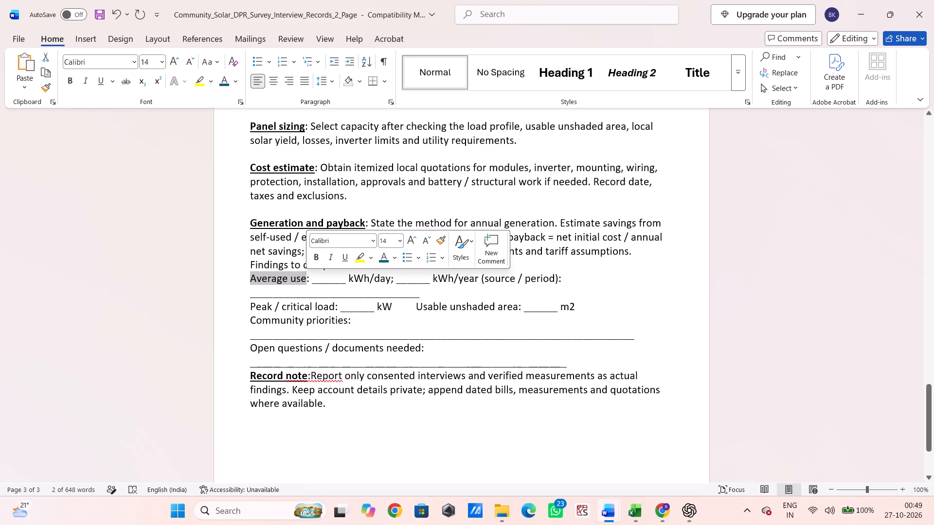
{"action": "left_click", "coordinate": [590, 292]}
Split the "Average use" entry into three lines, starting new lines at "kWh/day;" and "kWh/year (source / period):" without a leading space.
{"action": "left_click", "coordinate": [346, 280]}
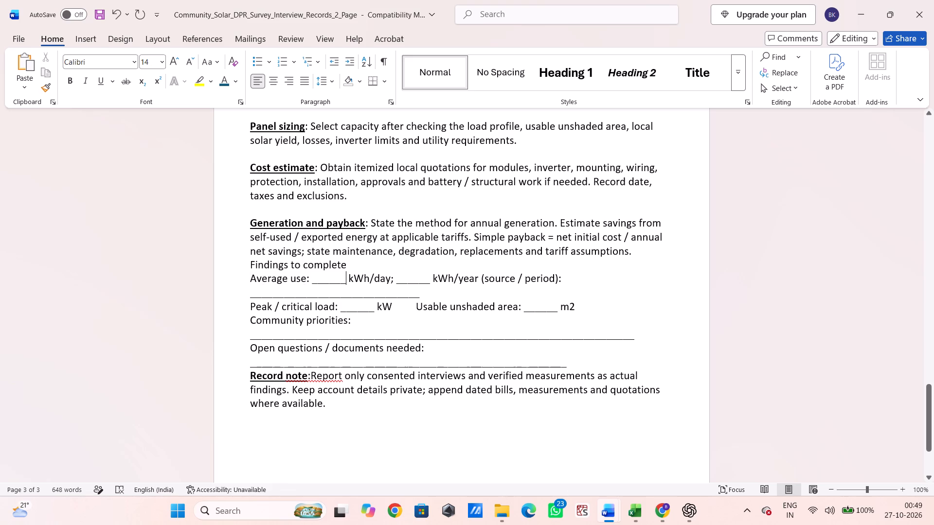
{"action": "key", "text": "Return"}
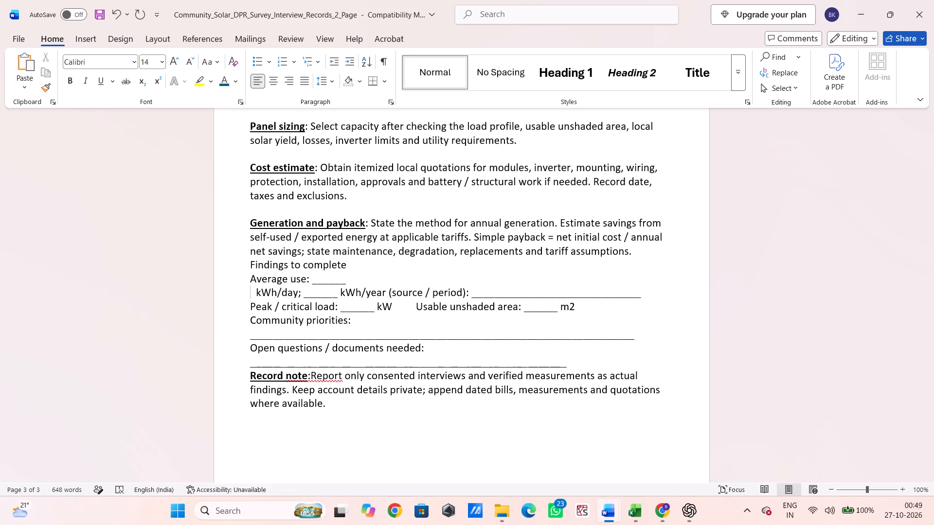
{"action": "key", "text": "BackSpace"}
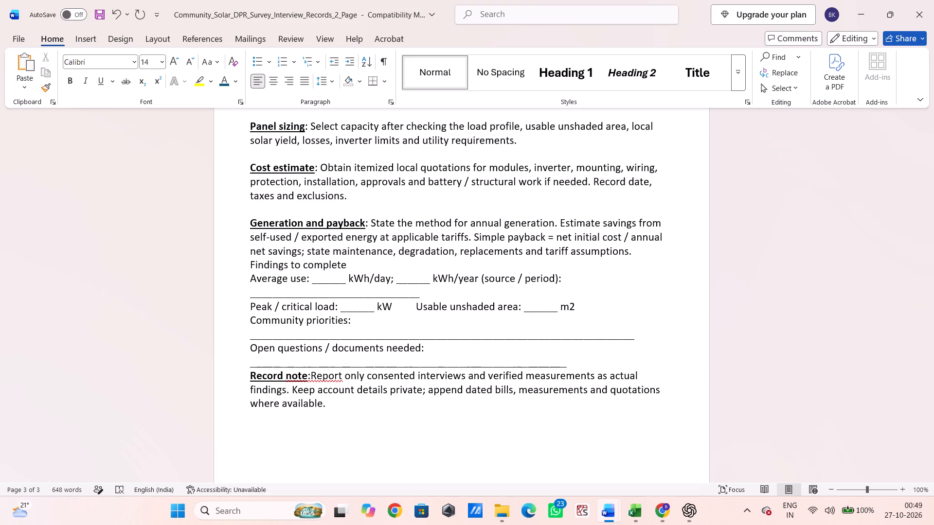
{"action": "key", "text": "Return"}
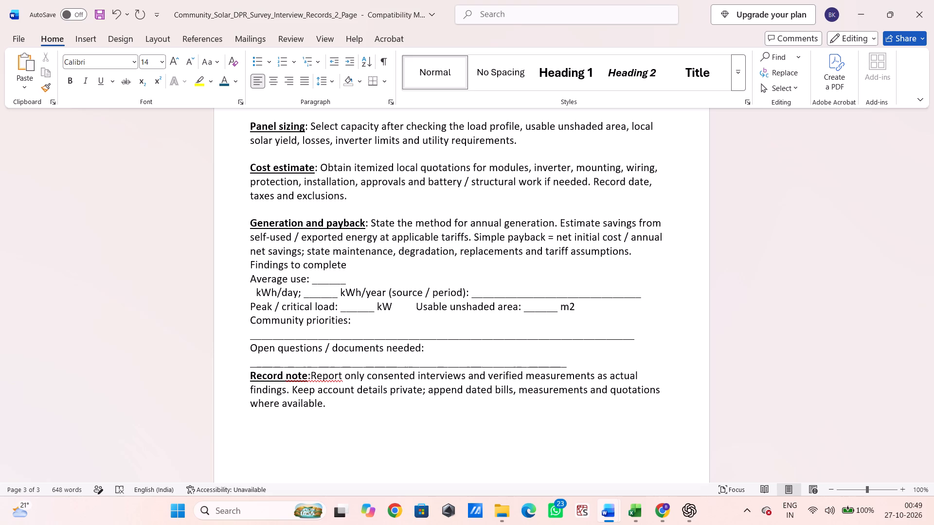
{"action": "left_click", "coordinate": [254, 295]}
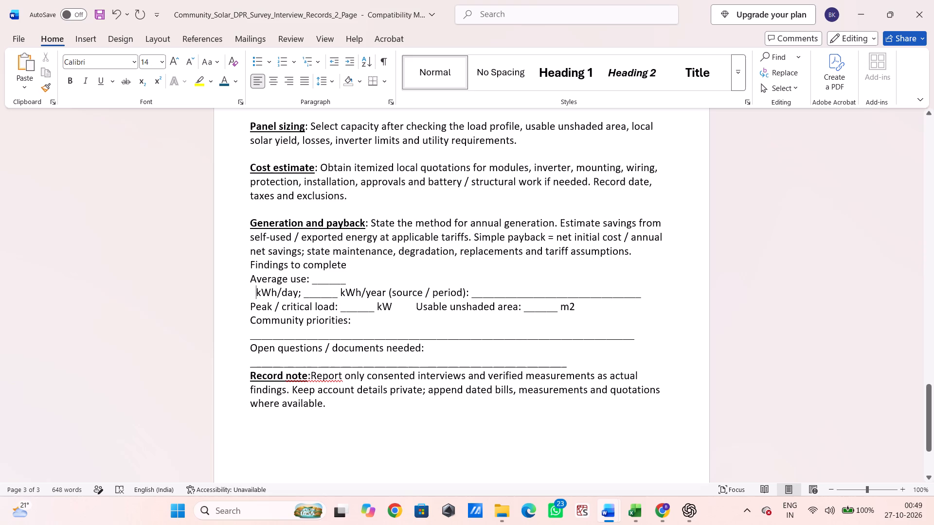
{"action": "key", "text": "BackSpace"}
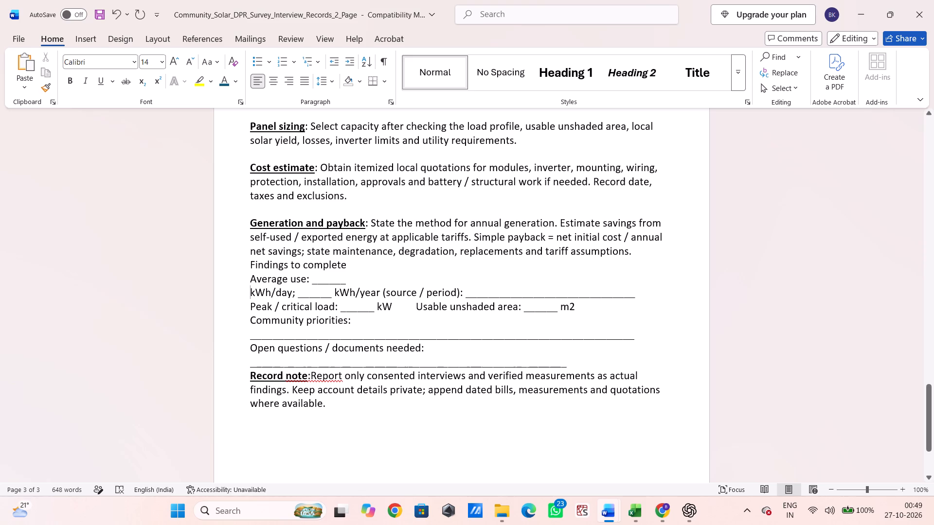
{"action": "left_click", "coordinate": [334, 293]}
{"action": "key", "text": "Return"}
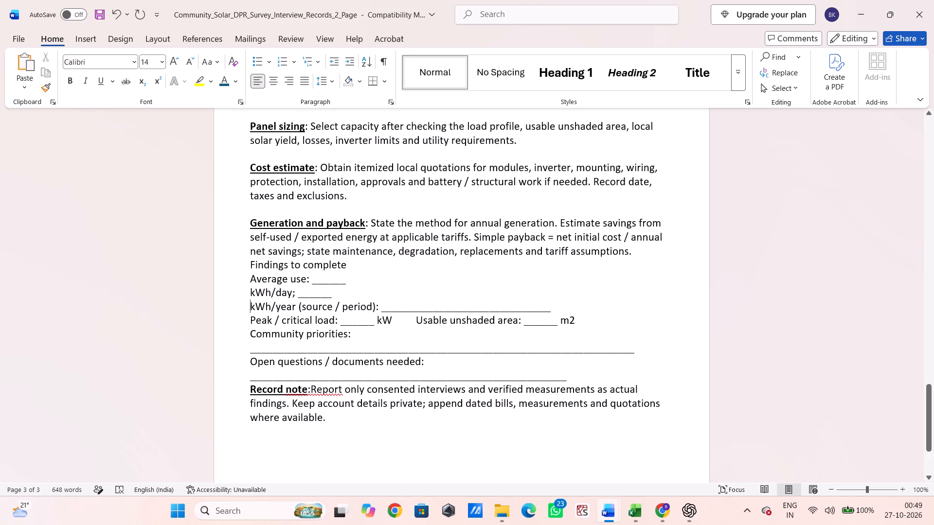
Put the "Usable unshaded area" field on its own line below "Peak / critical load".
{"action": "left_click", "coordinate": [415, 321]}
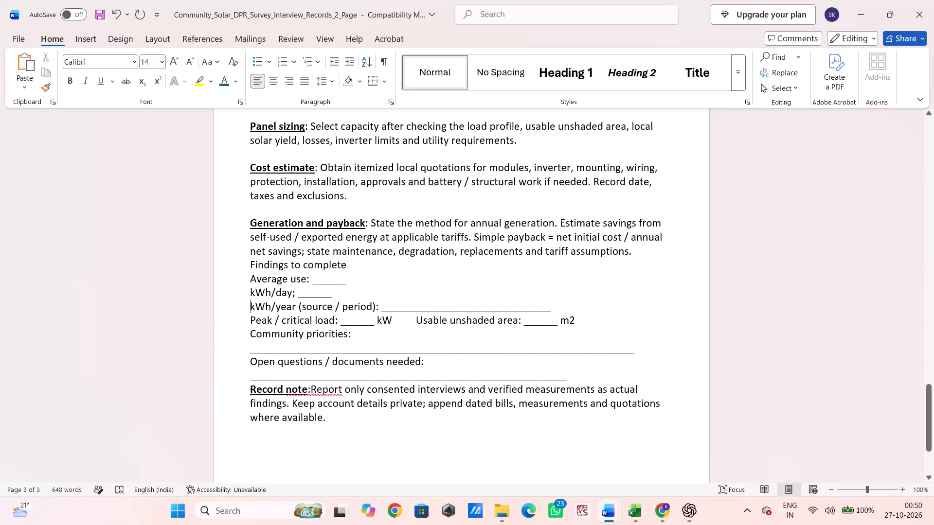
{"action": "key", "text": "Return"}
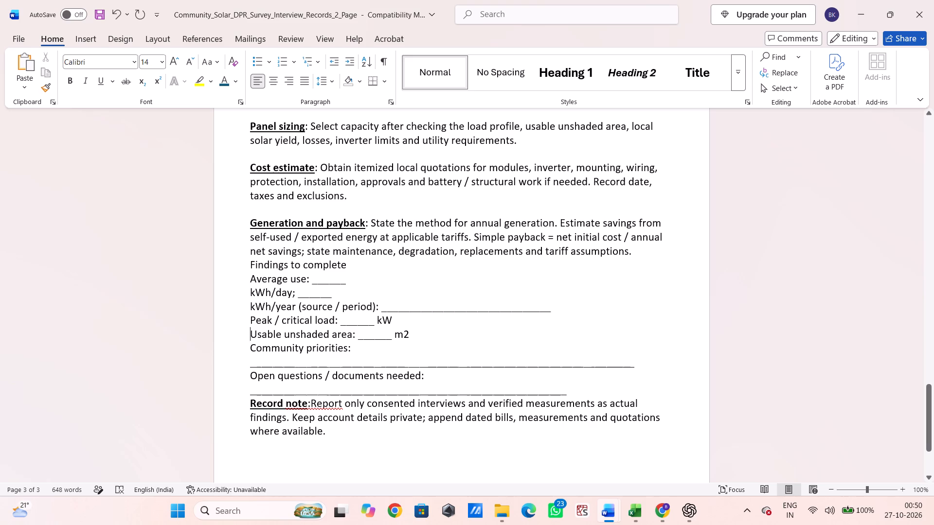
Shorten the blank after "kWh/year (source / period):" to about eight underscores.
{"action": "left_click", "coordinate": [553, 304]}
{"action": "key", "text": "BackSpace"}
{"action": "key", "text": "BackSpace"}
{"action": "key", "text": "BackSpace"}
{"action": "key", "text": "BackSpace"}
{"action": "key", "text": "BackSpace"}
{"action": "key", "text": "BackSpace"}
{"action": "key", "text": "BackSpace"}
{"action": "key", "text": "BackSpace"}
{"action": "key", "text": "BackSpace"}
{"action": "key", "text": "BackSpace"}
{"action": "key", "text": "BackSpace"}
{"action": "key", "text": "BackSpace"}
{"action": "key", "text": "BackSpace"}
{"action": "key", "text": "BackSpace"}
{"action": "key", "text": "BackSpace"}
{"action": "key", "text": "BackSpace"}
{"action": "key", "text": "BackSpace"}
{"action": "key", "text": "BackSpace"}
{"action": "key", "text": "BackSpace"}
{"action": "key", "text": "BackSpace"}
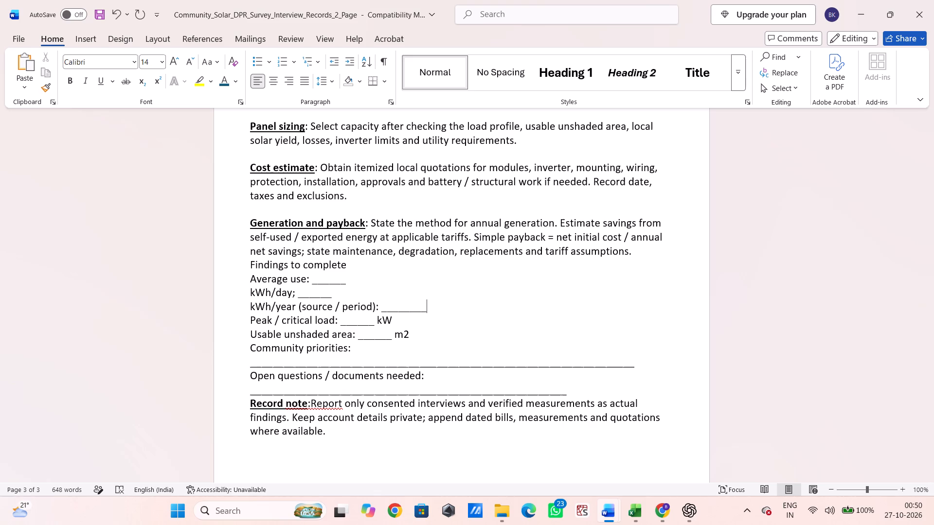
Extend the answer line under "Open questions / documents needed" with underscores to the same length as the "Community priorities" line.
{"action": "scroll", "coordinate": [516, 343], "scroll_direction": "down", "scroll_amount": 3}
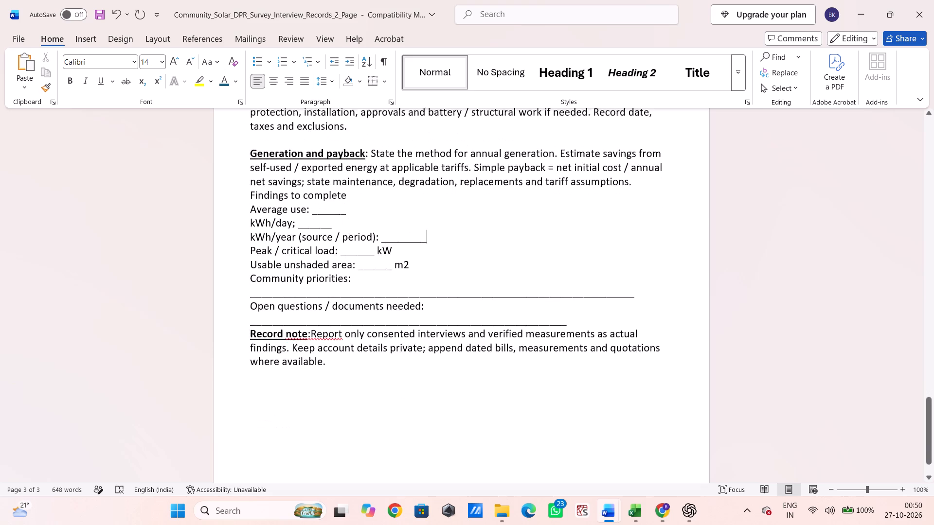
{"action": "left_click", "coordinate": [567, 300]}
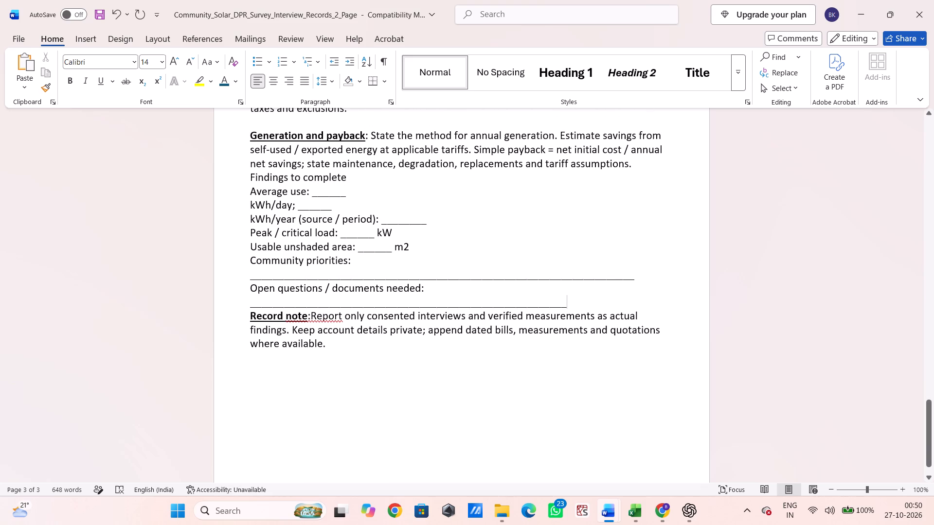
{"action": "key", "text": "shift+underscore"}
{"action": "key", "text": "shift+underscore"}
{"action": "key", "text": "shift+underscore"}
{"action": "key", "text": "shift+underscore"}
{"action": "key", "text": "shift+underscore"}
{"action": "key", "text": "shift+underscore"}
{"action": "key", "text": "shift+underscore"}
{"action": "key", "text": "shift+underscore"}
{"action": "key", "text": "shift+underscore"}
{"action": "key", "text": "shift+underscore"}
{"action": "key", "text": "shift+underscore"}
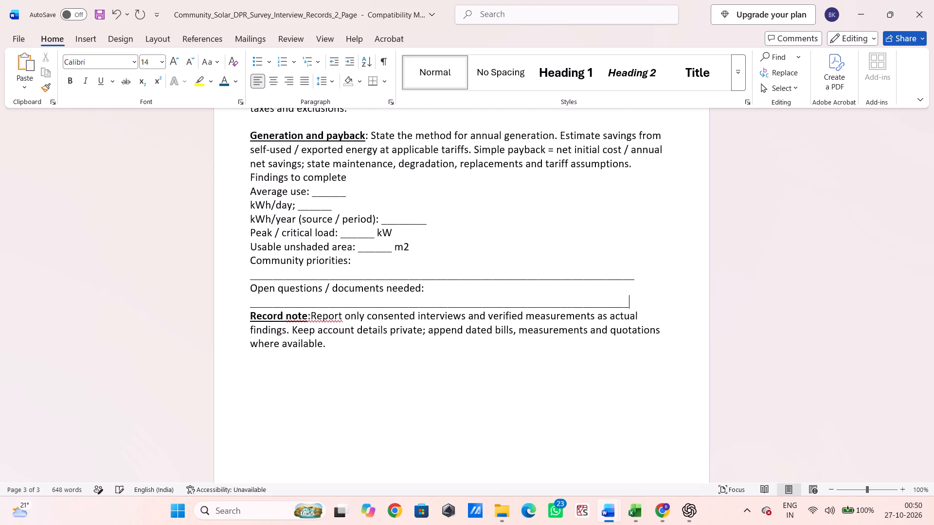
{"action": "key", "text": "shift+underscore"}
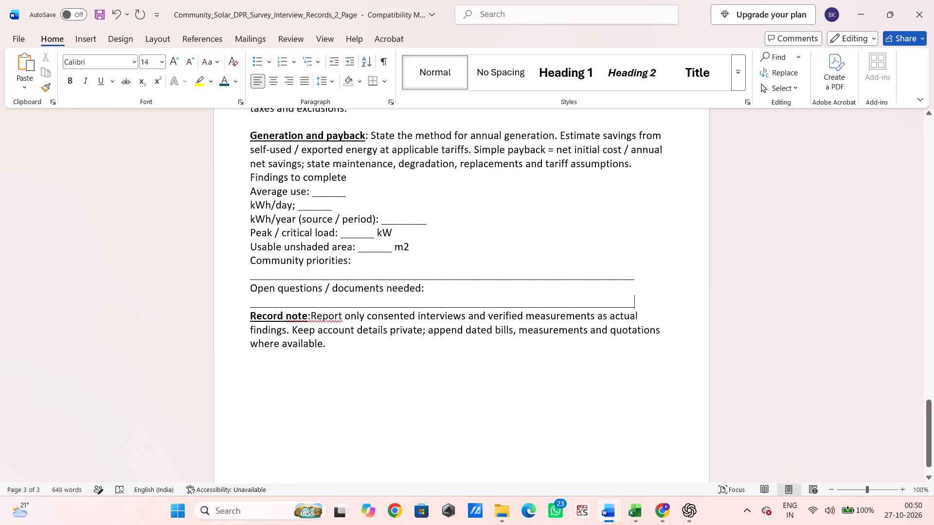
Review the layout from the Interview C questions through the findings fields to the closing record note.
{"action": "scroll", "coordinate": [523, 350], "scroll_direction": "up", "scroll_amount": 13}
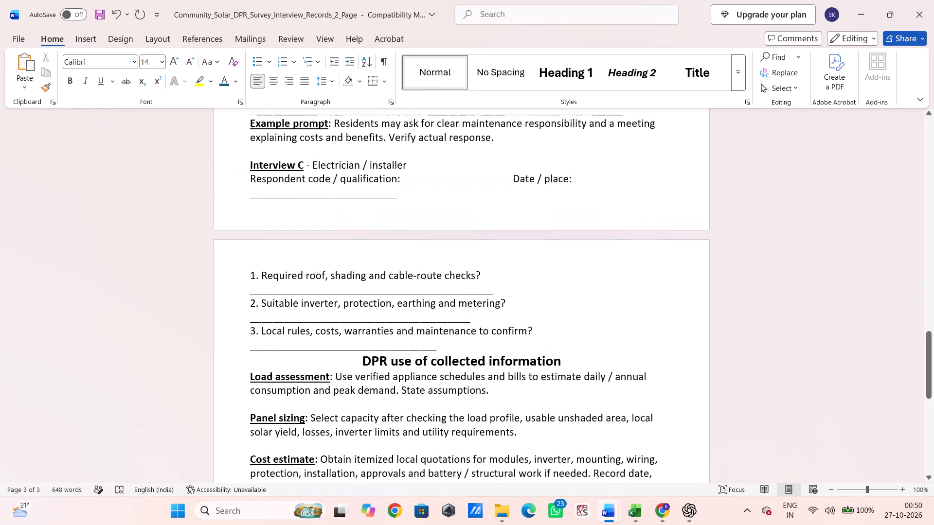
{"action": "scroll", "coordinate": [523, 350], "scroll_direction": "up", "scroll_amount": 1}
{"action": "scroll", "coordinate": [523, 350], "scroll_direction": "down", "scroll_amount": 10}
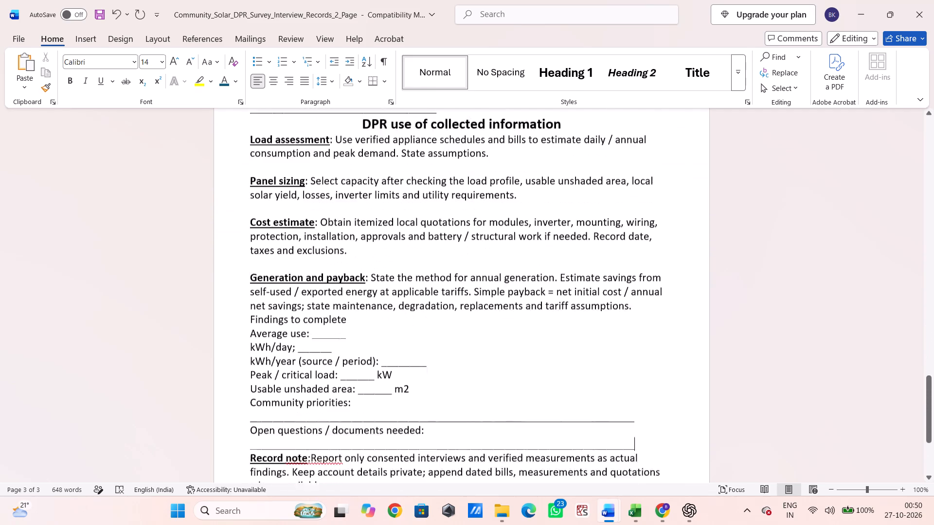
{"action": "scroll", "coordinate": [506, 384], "scroll_direction": "down", "scroll_amount": 7}
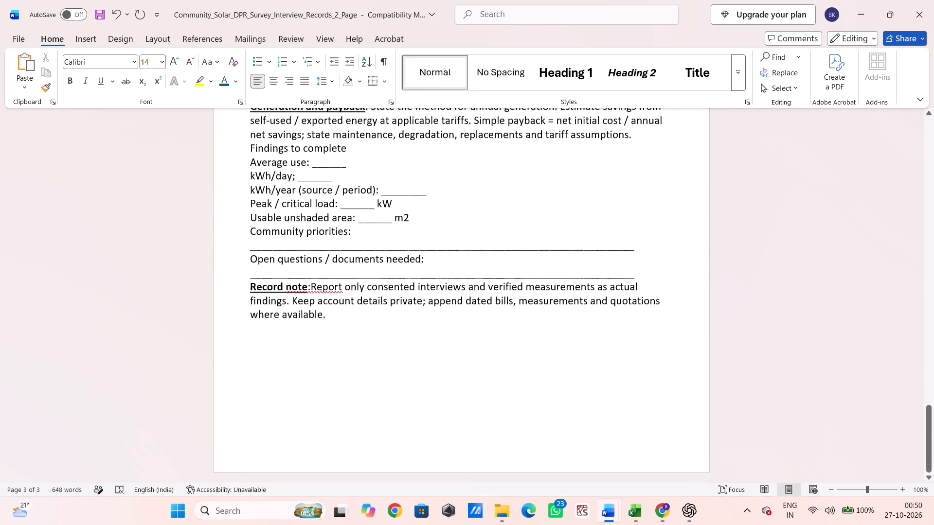
{"action": "scroll", "coordinate": [506, 384], "scroll_direction": "up", "scroll_amount": 2}
{"action": "scroll", "coordinate": [506, 384], "scroll_direction": "down", "scroll_amount": 2}
{"action": "scroll", "coordinate": [506, 384], "scroll_direction": "up", "scroll_amount": 7}
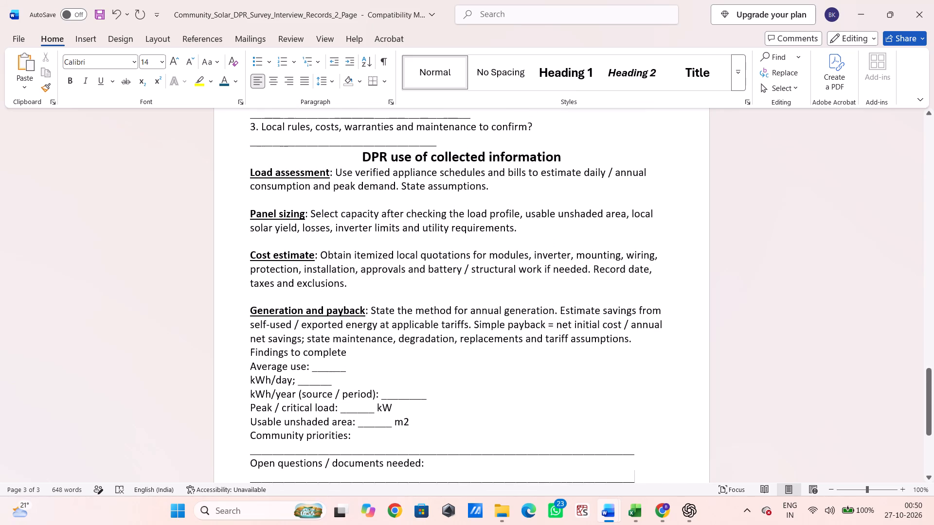
{"action": "scroll", "coordinate": [505, 385], "scroll_direction": "down", "scroll_amount": 4}
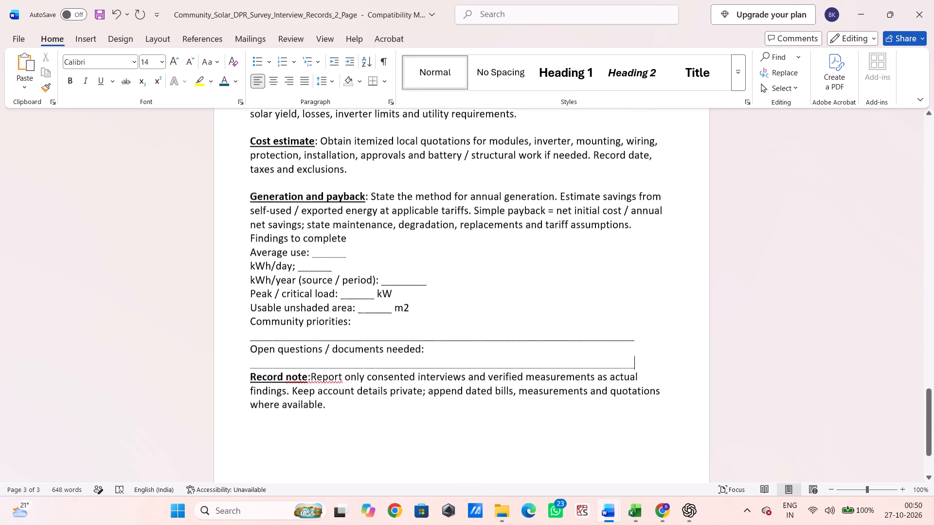
Shorten the "Respondent code / qualification" blank under Interview C to about 13 underscores.
{"action": "scroll", "coordinate": [502, 389], "scroll_direction": "up", "scroll_amount": 7}
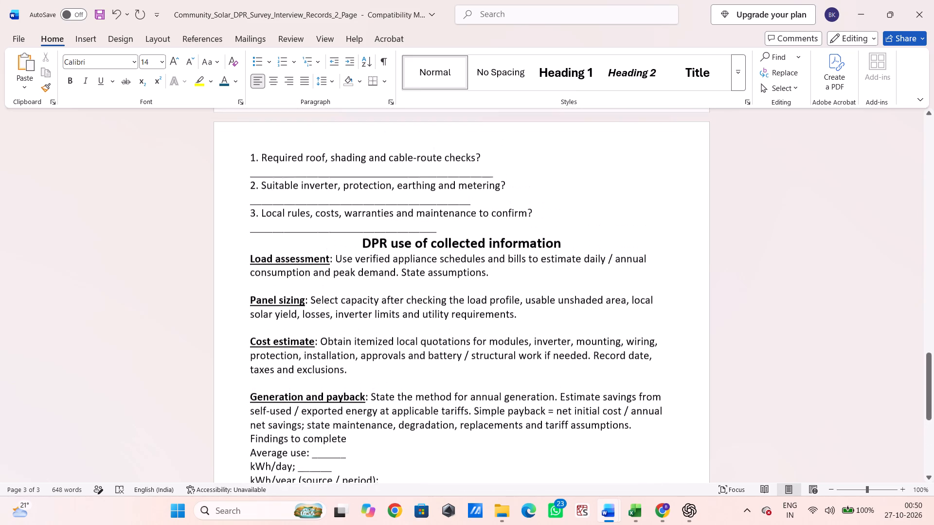
{"action": "scroll", "coordinate": [502, 389], "scroll_direction": "up", "scroll_amount": 5}
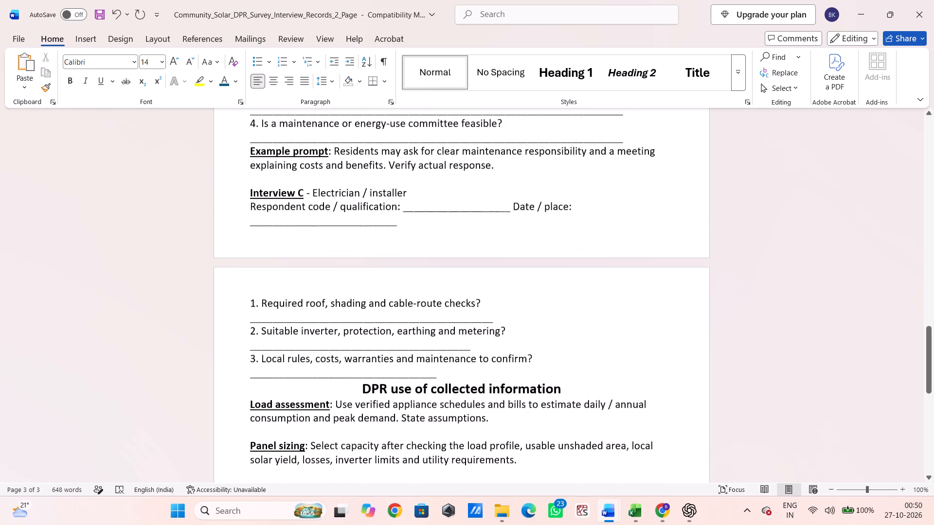
{"action": "scroll", "coordinate": [502, 389], "scroll_direction": "up", "scroll_amount": 1}
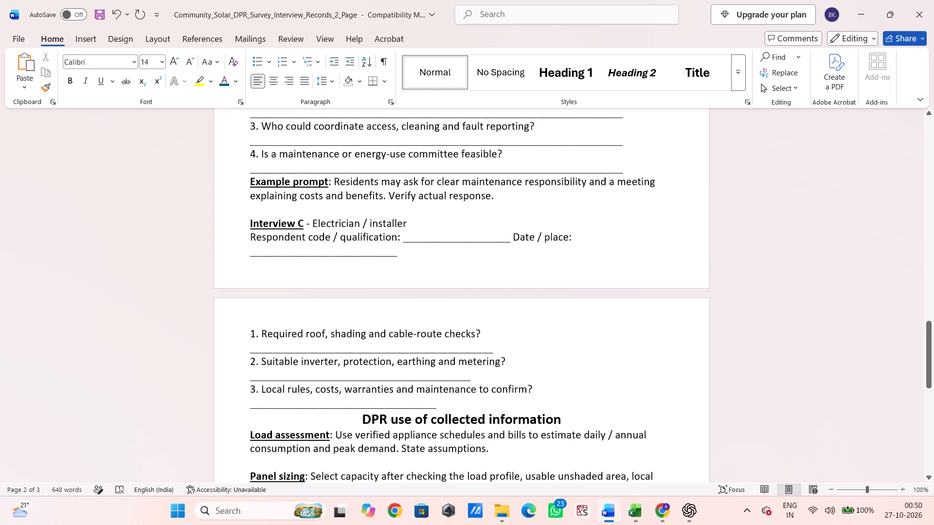
{"action": "left_click", "coordinate": [397, 252]}
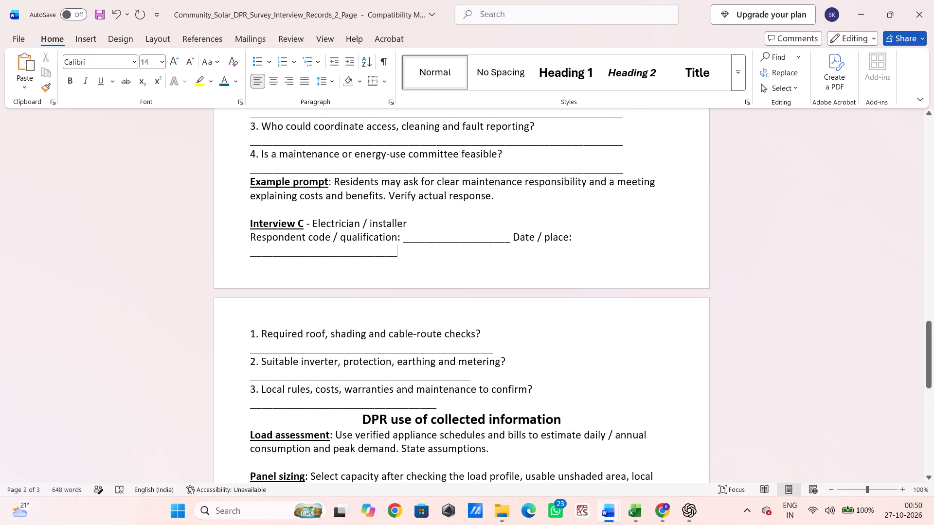
{"action": "left_click", "coordinate": [511, 239]}
{"action": "key", "text": "BackSpace"}
{"action": "key", "text": "BackSpace"}
{"action": "key", "text": "BackSpace"}
{"action": "key", "text": "BackSpace"}
{"action": "key", "text": "BackSpace"}
{"action": "key", "text": "BackSpace"}
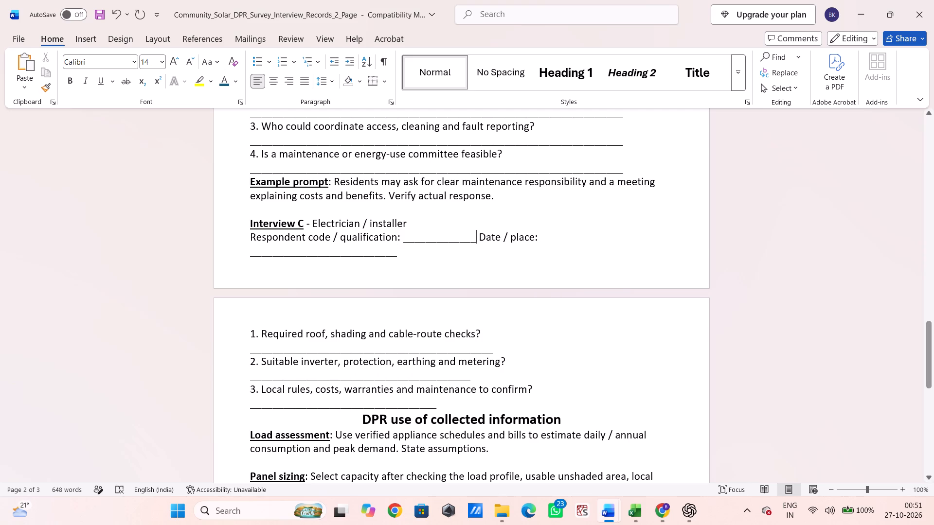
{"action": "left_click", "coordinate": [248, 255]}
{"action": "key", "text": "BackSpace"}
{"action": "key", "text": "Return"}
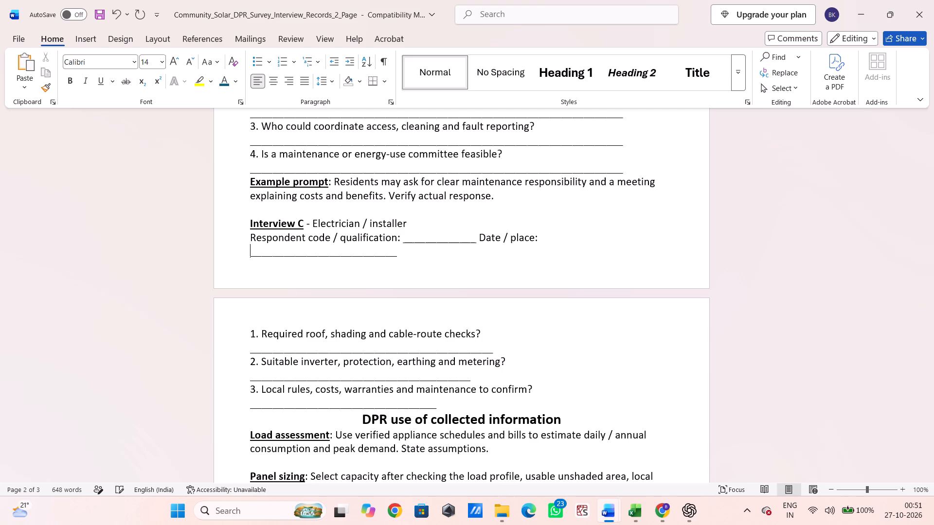
Replace Interview C's separate "Date / place" blank line with a 15-underscore blank directly after the label on the same line.
{"action": "left_click", "coordinate": [404, 256]}
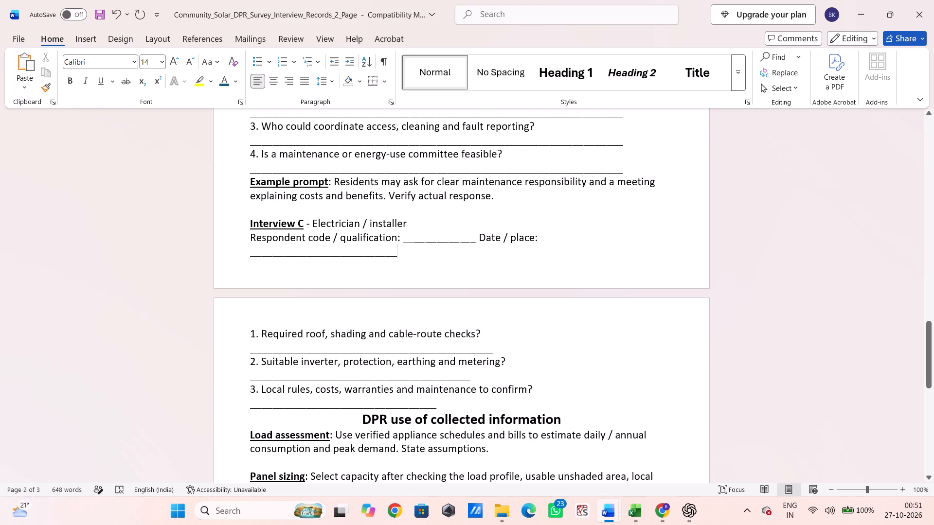
{"action": "key", "text": "BackSpace"}
{"action": "key", "text": "BackSpace"}
{"action": "key", "text": "BackSpace"}
{"action": "key", "text": "BackSpace"}
{"action": "key", "text": "BackSpace"}
{"action": "key", "text": "BackSpace"}
{"action": "key", "text": "BackSpace"}
{"action": "key", "text": "BackSpace"}
{"action": "key", "text": "BackSpace"}
{"action": "key", "text": "BackSpace"}
{"action": "key", "text": "BackSpace"}
{"action": "key", "text": "BackSpace"}
{"action": "key", "text": "BackSpace"}
{"action": "key", "text": "BackSpace"}
{"action": "key", "text": "BackSpace"}
{"action": "key", "text": "BackSpace"}
{"action": "key", "text": "BackSpace"}
{"action": "key", "text": "BackSpace"}
{"action": "key", "text": "BackSpace"}
{"action": "key", "text": "BackSpace"}
{"action": "key", "text": "BackSpace"}
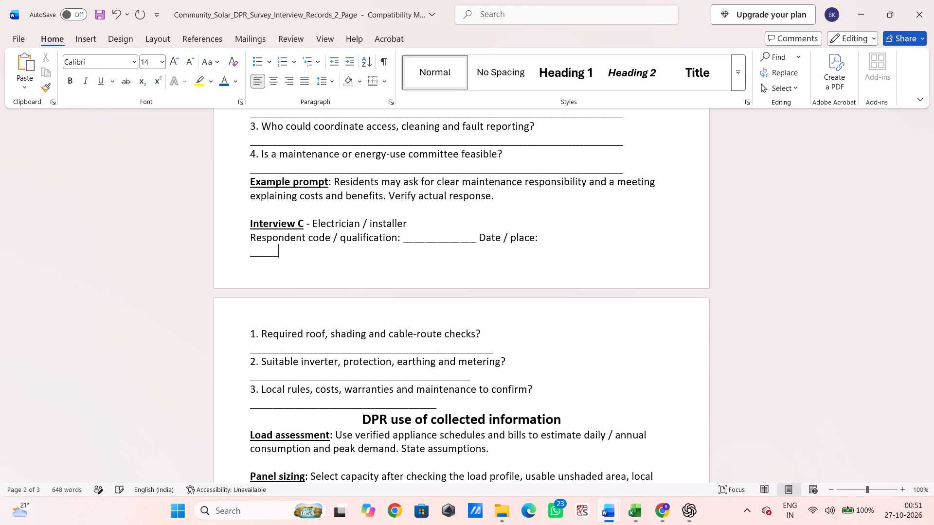
{"action": "key", "text": "BackSpace"}
{"action": "key", "text": "BackSpace"}
{"action": "key", "text": "BackSpace"}
{"action": "key", "text": "BackSpace"}
{"action": "key", "text": "BackSpace"}
{"action": "key", "text": "BackSpace"}
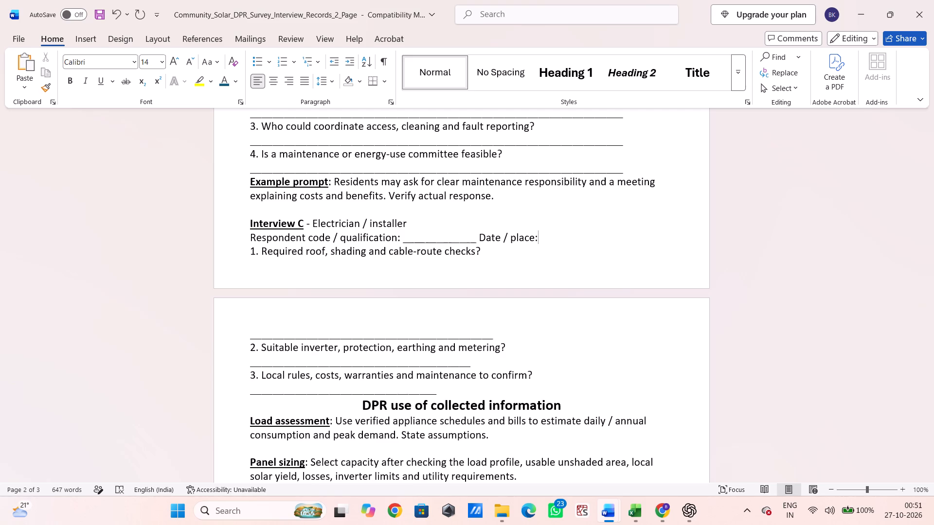
{"action": "key", "text": "shift+underscore"}
{"action": "key", "text": "shift+underscore"}
{"action": "key", "text": "shift+underscore"}
{"action": "key", "text": "shift+underscore"}
{"action": "key", "text": "shift+underscore"}
{"action": "key", "text": "shift+underscore"}
{"action": "key", "text": "shift+underscore"}
{"action": "key", "text": "shift+underscore"}
{"action": "key", "text": "shift+underscore"}
{"action": "key", "text": "shift+underscore"}
{"action": "key", "text": "shift+underscore"}
{"action": "key", "text": "shift+underscore"}
{"action": "key", "text": "shift+underscore"}
{"action": "key", "text": "shift+underscore"}
{"action": "key", "text": "shift+underscore"}
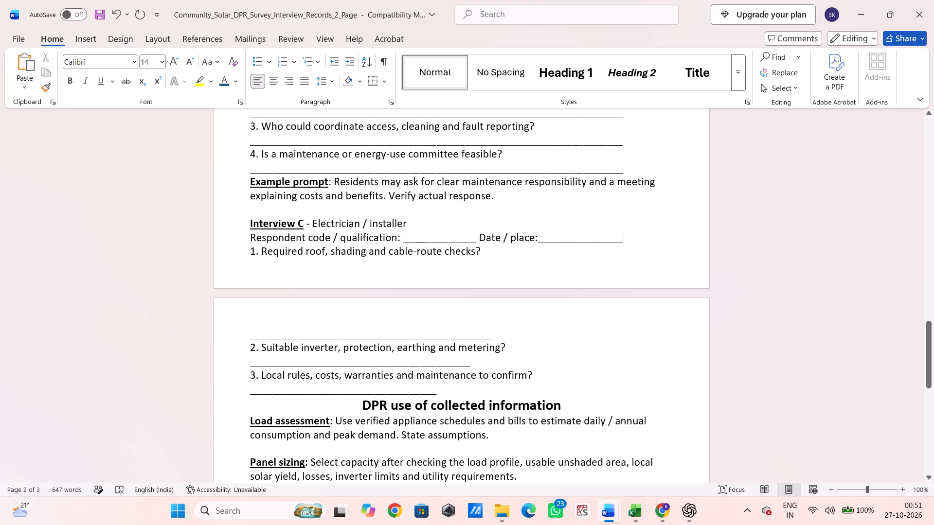
Widen the gap before "Date / place:" in the Interview C respondent line with extra spaces.
{"action": "left_click", "coordinate": [479, 239]}
{"action": "key", "text": "space"}
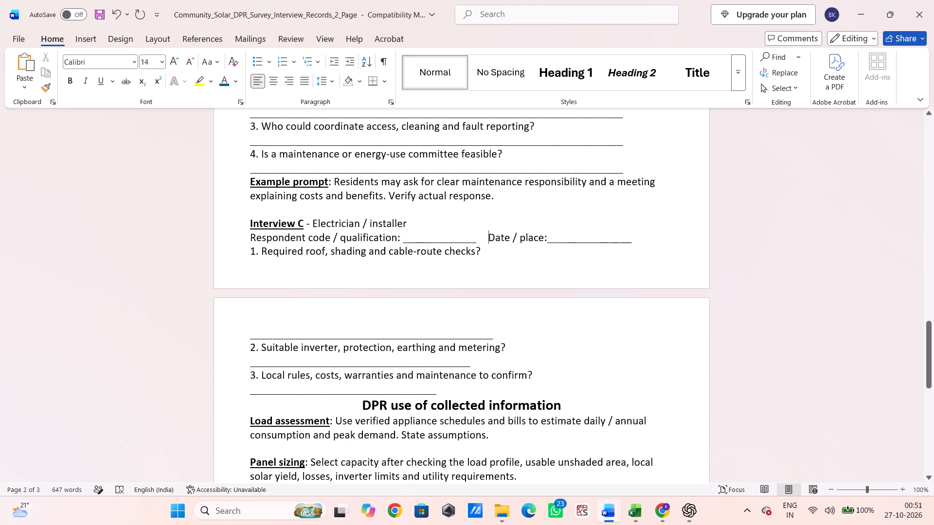
Shorten the "Date / place" blank in Interview C's respondent line by one underscore.
{"action": "scroll", "coordinate": [442, 222], "scroll_direction": "up", "scroll_amount": 2}
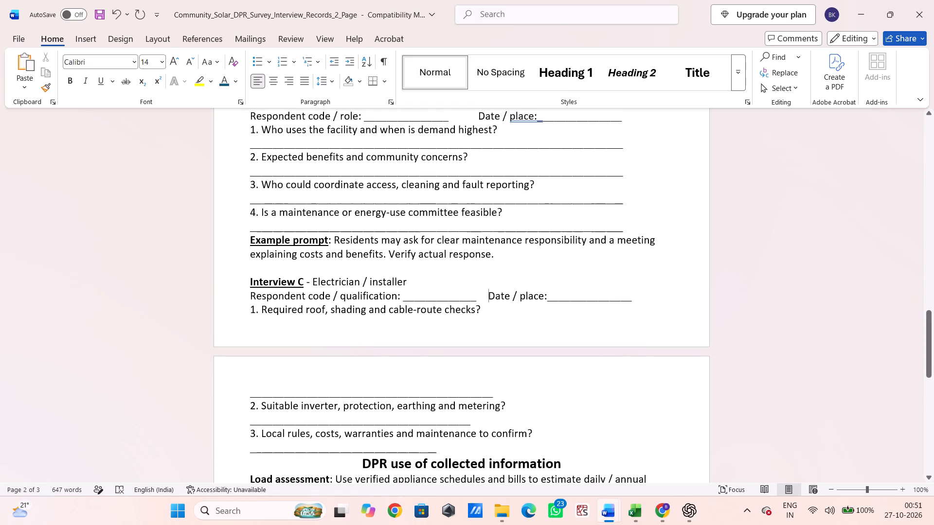
{"action": "left_click", "coordinate": [634, 299]}
{"action": "key", "text": "BackSpace"}
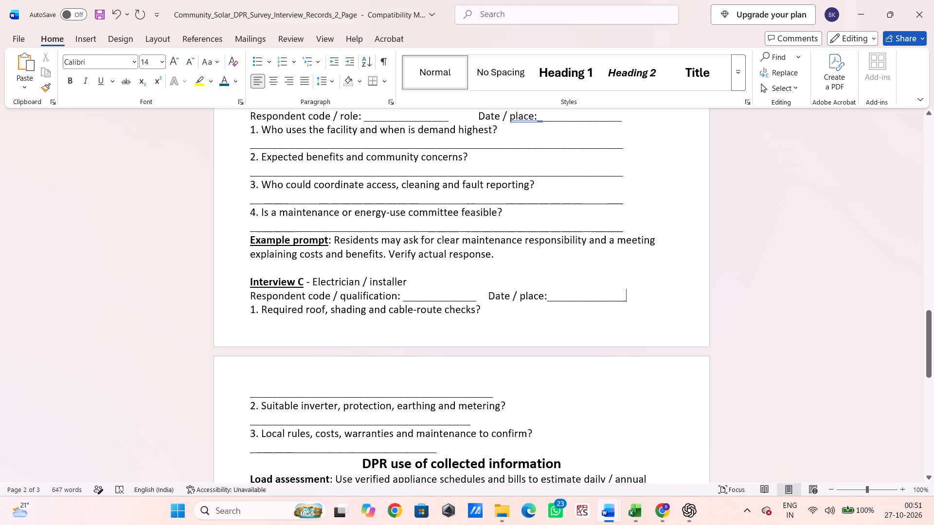
Insert an empty line between Interview C's respondent line and question 1.
{"action": "scroll", "coordinate": [358, 335], "scroll_direction": "down", "scroll_amount": 3}
{"action": "scroll", "coordinate": [358, 335], "scroll_direction": "up", "scroll_amount": 1}
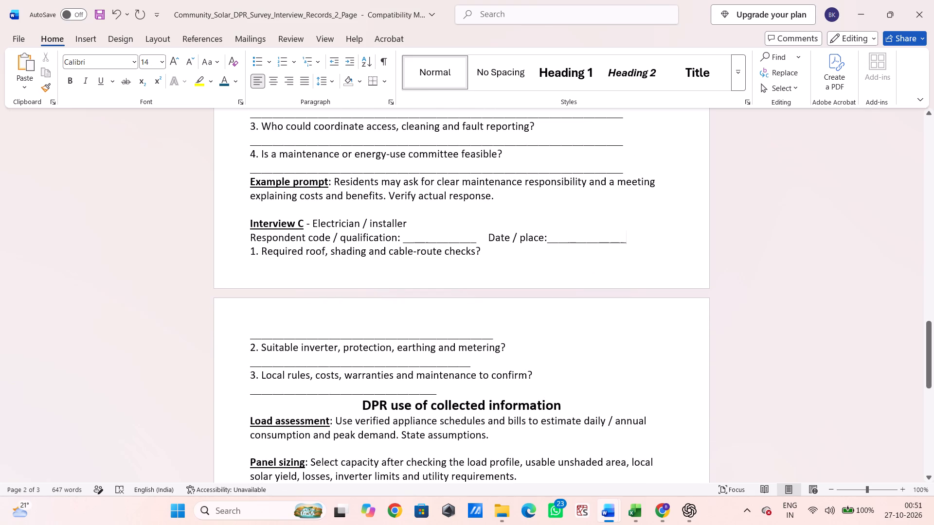
{"action": "key", "text": "Return"}
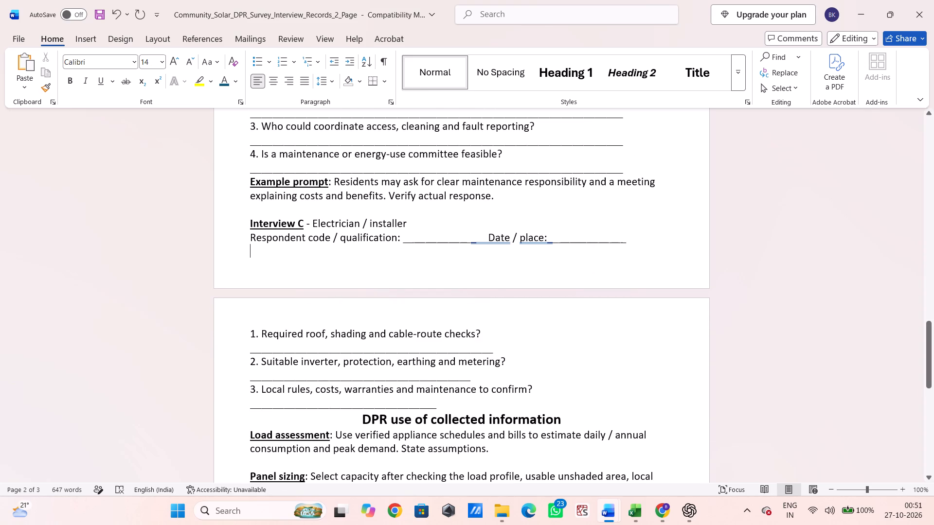
Review the layout from the Interview B questions through Interview C to the findings fields and record note.
{"action": "scroll", "coordinate": [396, 289], "scroll_direction": "up", "scroll_amount": 3}
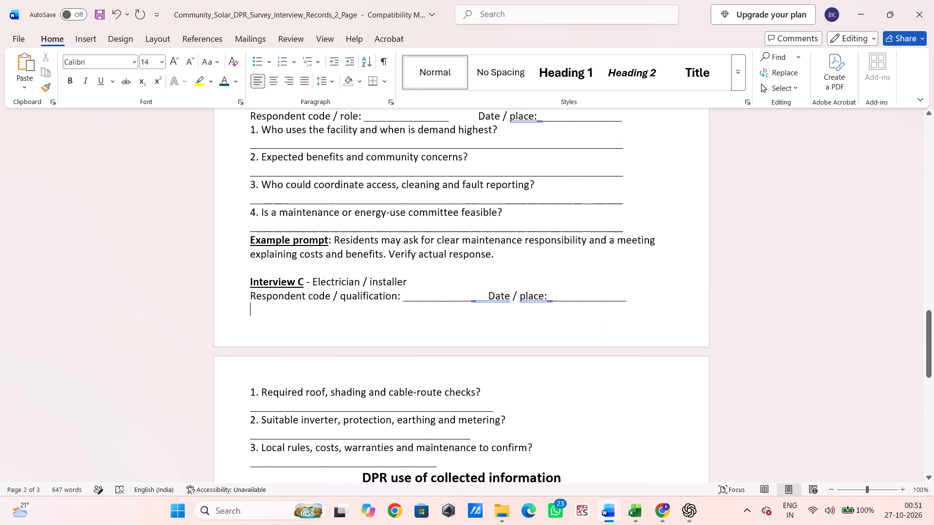
{"action": "scroll", "coordinate": [396, 289], "scroll_direction": "up", "scroll_amount": 3}
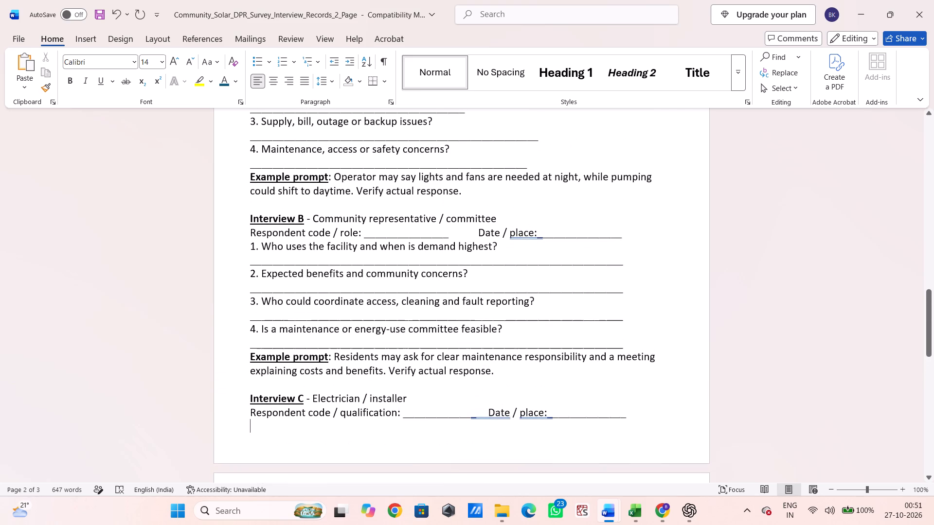
{"action": "scroll", "coordinate": [396, 289], "scroll_direction": "up", "scroll_amount": 1}
{"action": "scroll", "coordinate": [396, 289], "scroll_direction": "down", "scroll_amount": 2}
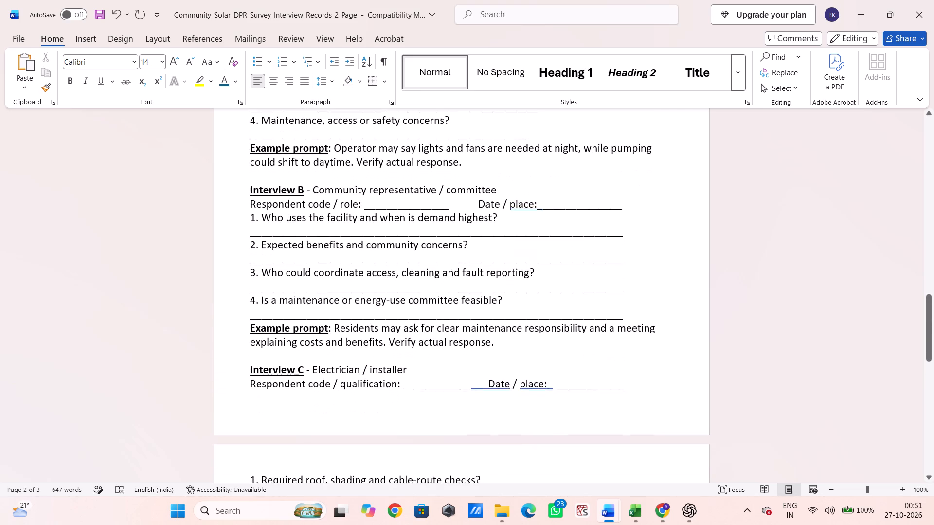
{"action": "scroll", "coordinate": [396, 289], "scroll_direction": "down", "scroll_amount": 6}
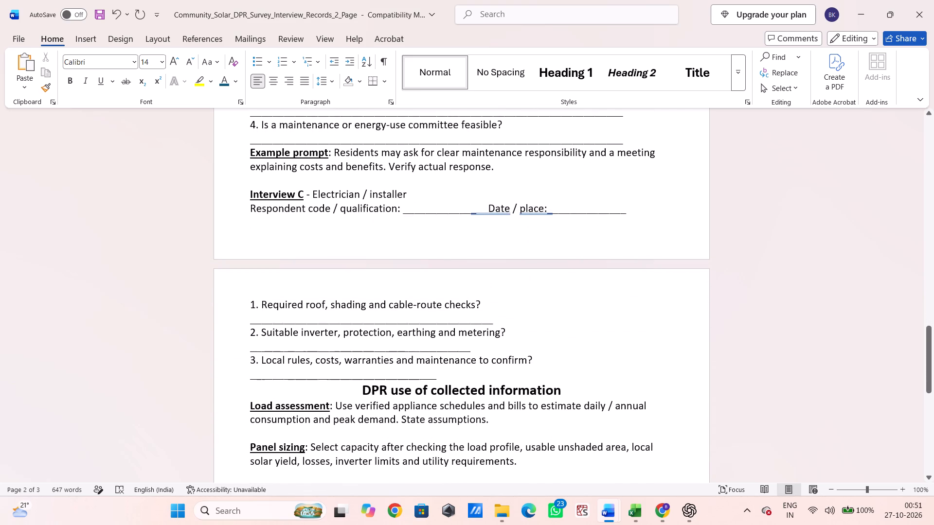
{"action": "scroll", "coordinate": [391, 293], "scroll_direction": "down", "scroll_amount": 3}
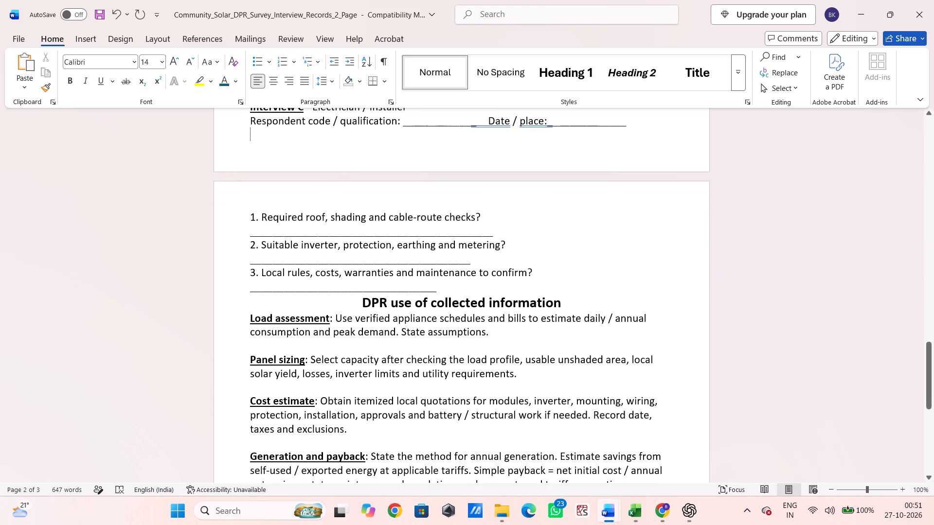
{"action": "scroll", "coordinate": [391, 293], "scroll_direction": "down", "scroll_amount": 11}
{"action": "scroll", "coordinate": [391, 293], "scroll_direction": "up", "scroll_amount": 6}
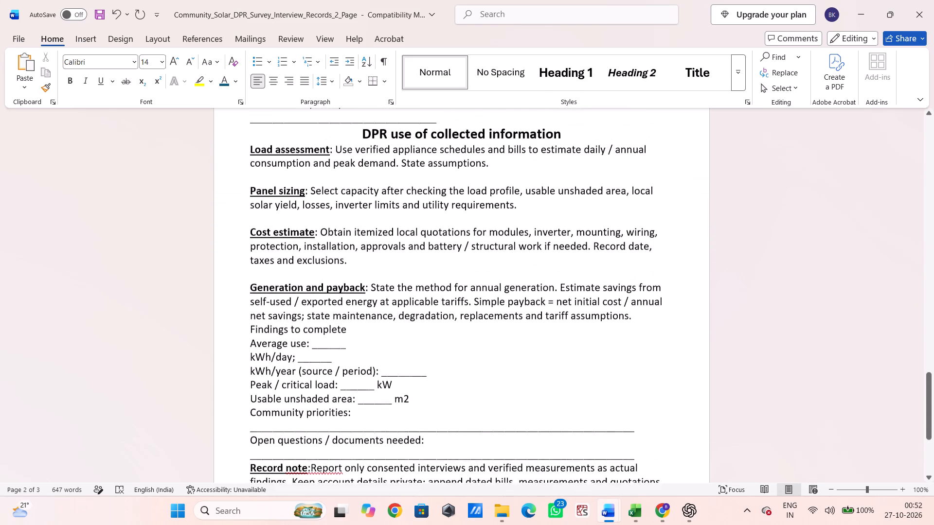
Look back from the DPR use section through the interviews, field checklist and appliance rows to the document title.
{"action": "scroll", "coordinate": [391, 293], "scroll_direction": "up", "scroll_amount": 12}
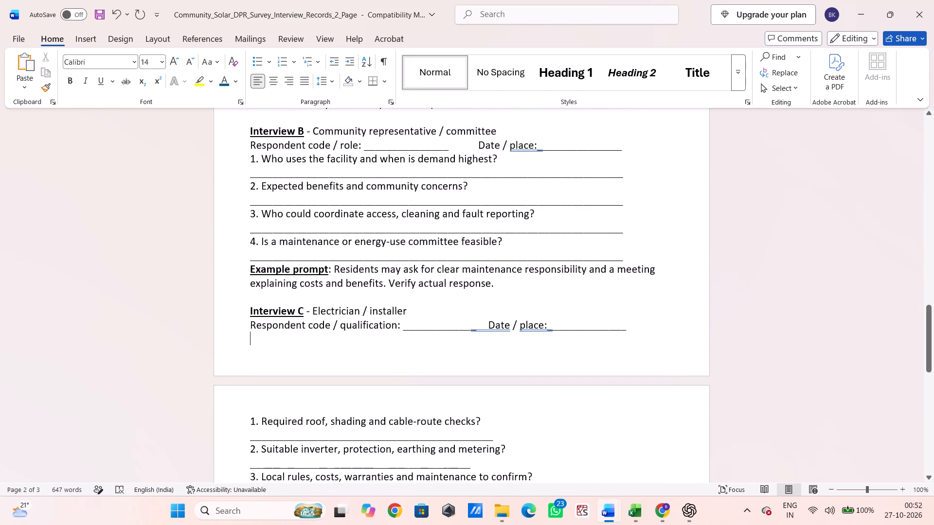
{"action": "scroll", "coordinate": [391, 293], "scroll_direction": "up", "scroll_amount": 9}
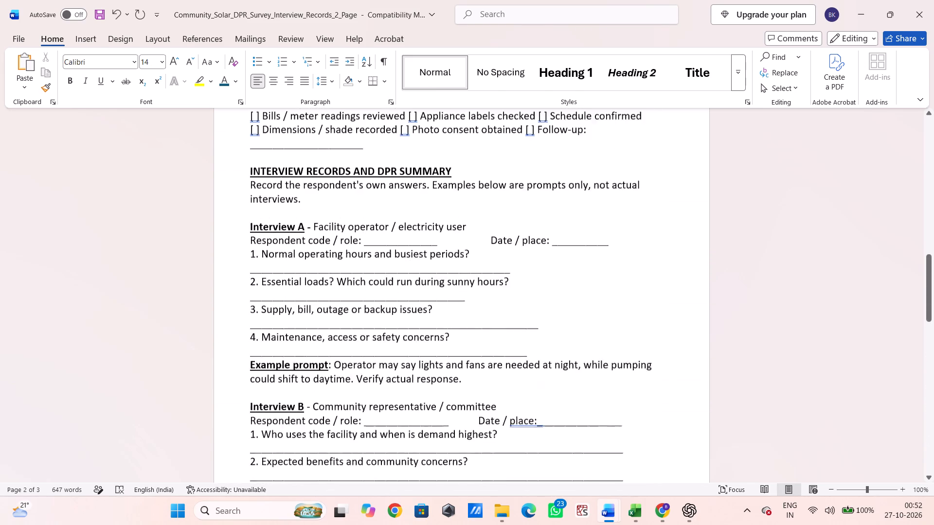
{"action": "scroll", "coordinate": [391, 293], "scroll_direction": "up", "scroll_amount": 5}
{"action": "scroll", "coordinate": [391, 293], "scroll_direction": "down", "scroll_amount": 1}
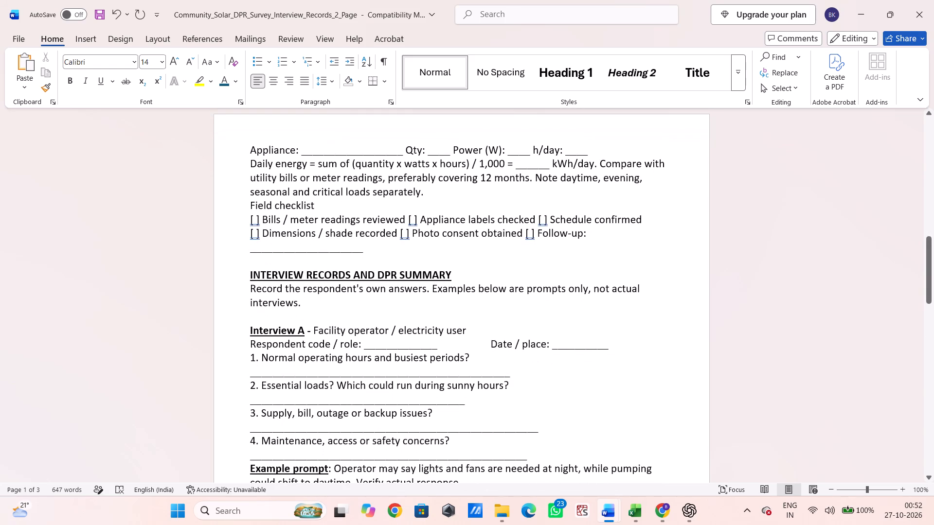
{"action": "scroll", "coordinate": [379, 313], "scroll_direction": "up", "scroll_amount": 4}
{"action": "scroll", "coordinate": [379, 313], "scroll_direction": "down", "scroll_amount": 1}
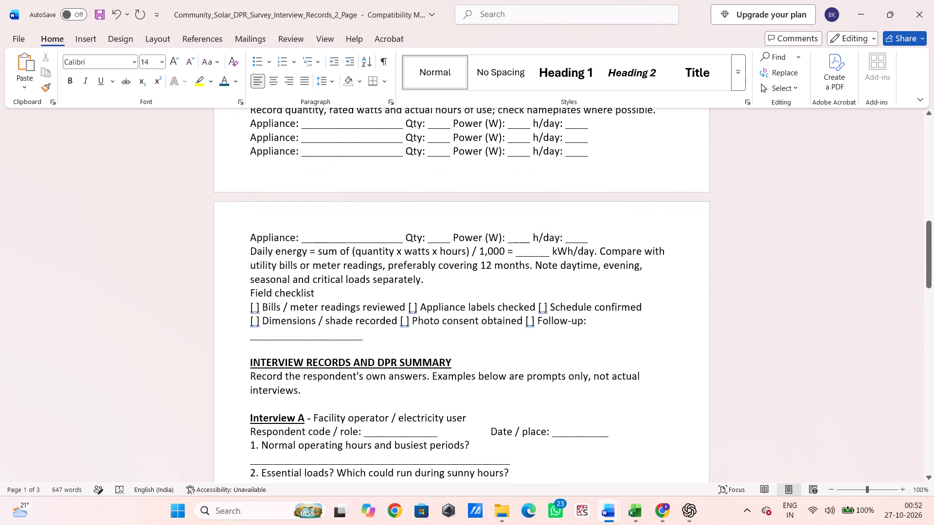
{"action": "scroll", "coordinate": [376, 323], "scroll_direction": "down", "scroll_amount": 3}
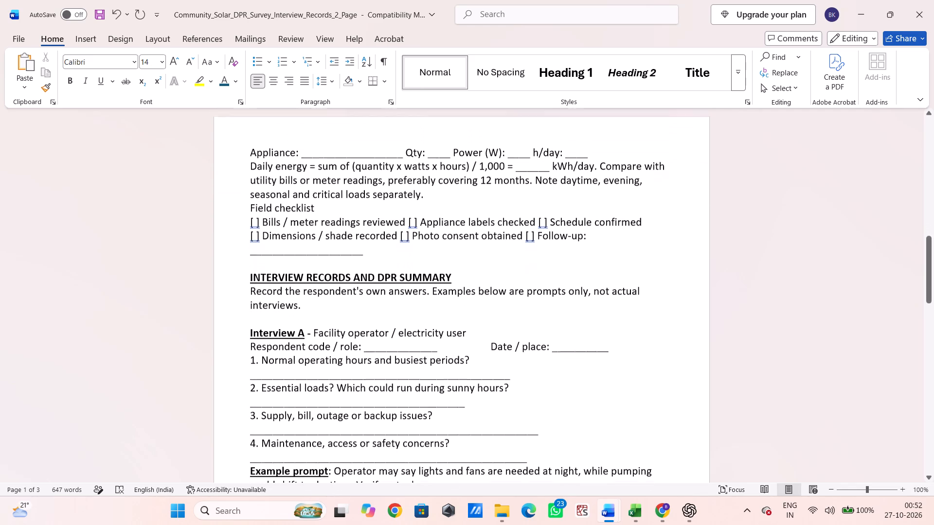
{"action": "scroll", "coordinate": [376, 323], "scroll_direction": "down", "scroll_amount": 1}
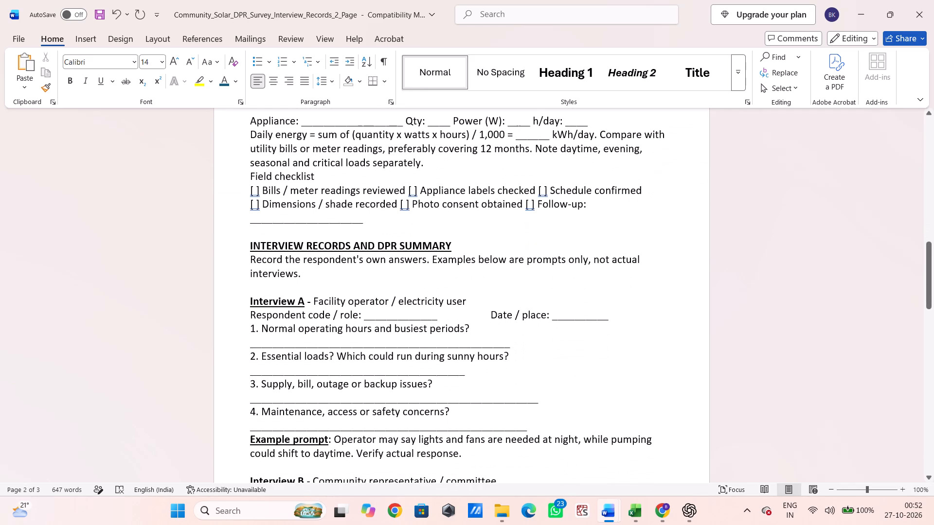
{"action": "scroll", "coordinate": [376, 323], "scroll_direction": "up", "scroll_amount": 7}
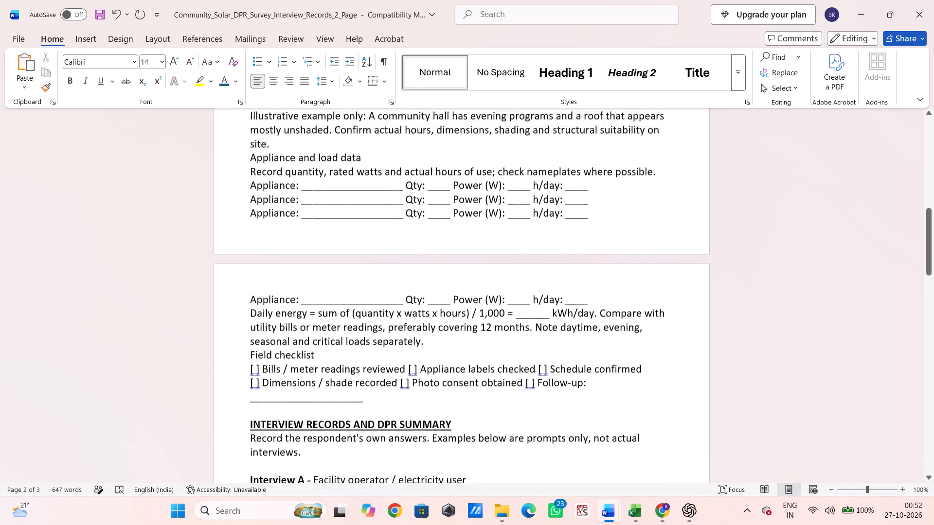
{"action": "scroll", "coordinate": [376, 323], "scroll_direction": "up", "scroll_amount": 12}
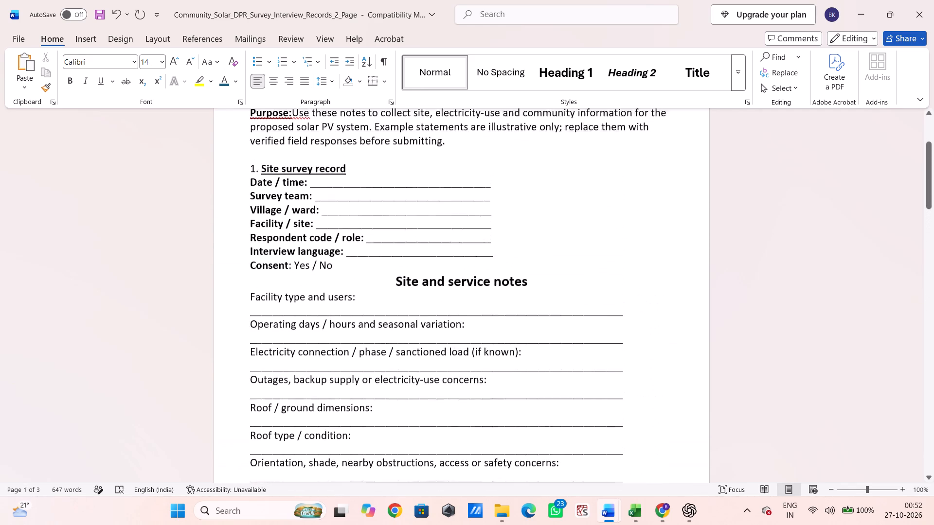
{"action": "scroll", "coordinate": [376, 323], "scroll_direction": "up", "scroll_amount": 6}
Review the document from the site survey record to the Interview C heading, checking answer lines and page breaks.
{"action": "scroll", "coordinate": [359, 342], "scroll_direction": "down", "scroll_amount": 1}
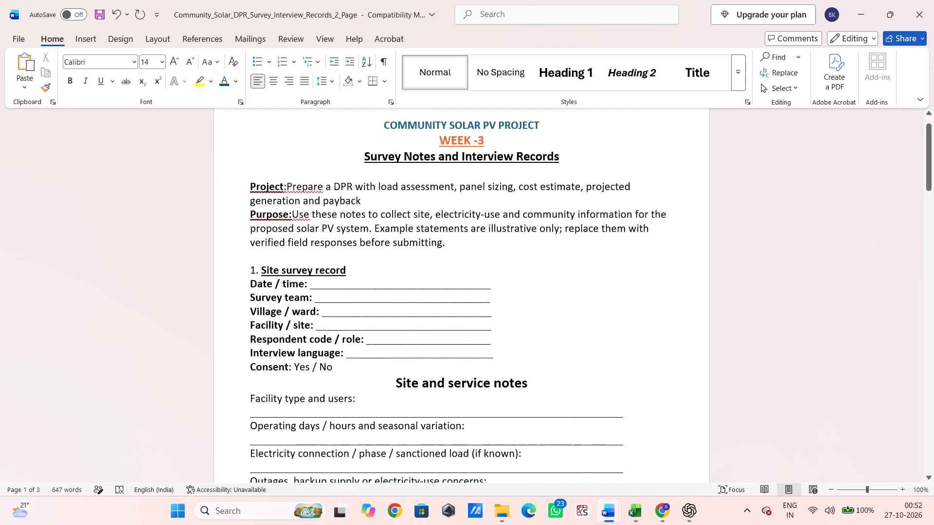
{"action": "scroll", "coordinate": [359, 342], "scroll_direction": "down", "scroll_amount": 3}
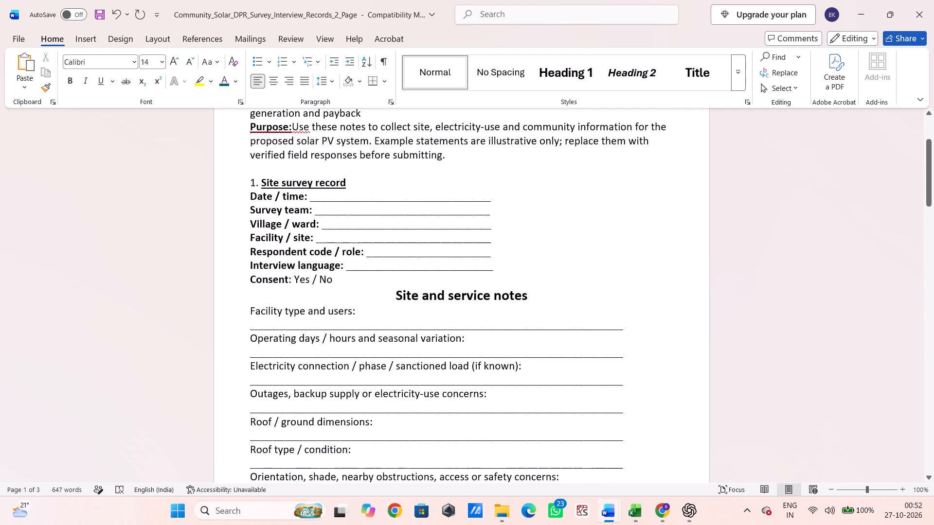
{"action": "scroll", "coordinate": [356, 348], "scroll_direction": "down", "scroll_amount": 5}
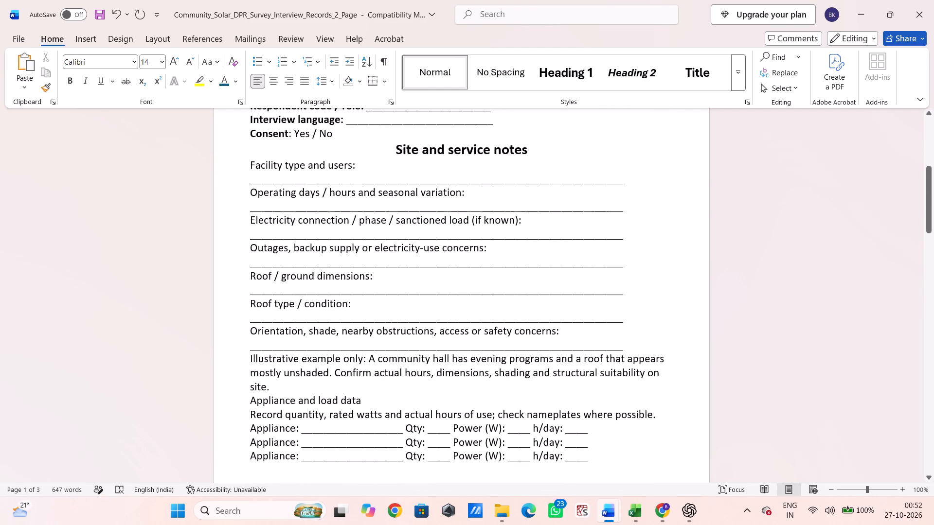
{"action": "scroll", "coordinate": [356, 348], "scroll_direction": "down", "scroll_amount": 5}
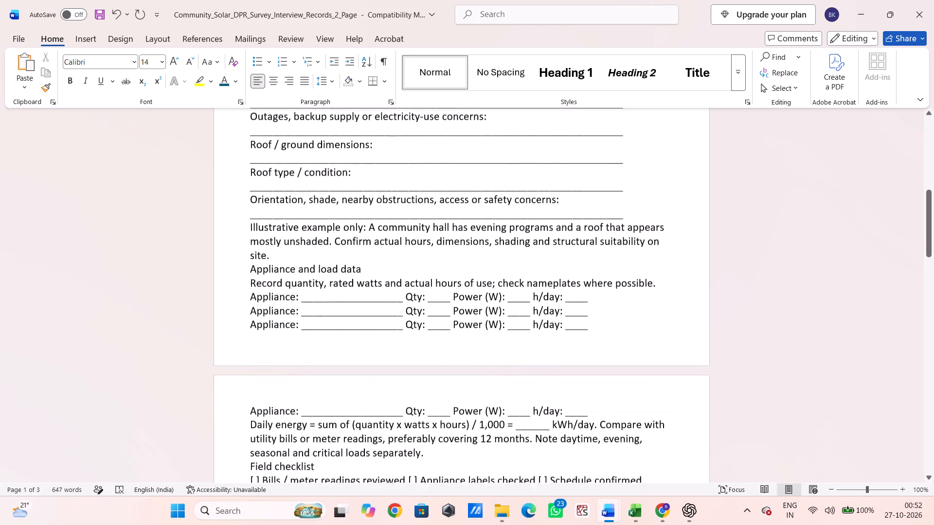
{"action": "scroll", "coordinate": [356, 348], "scroll_direction": "down", "scroll_amount": 6}
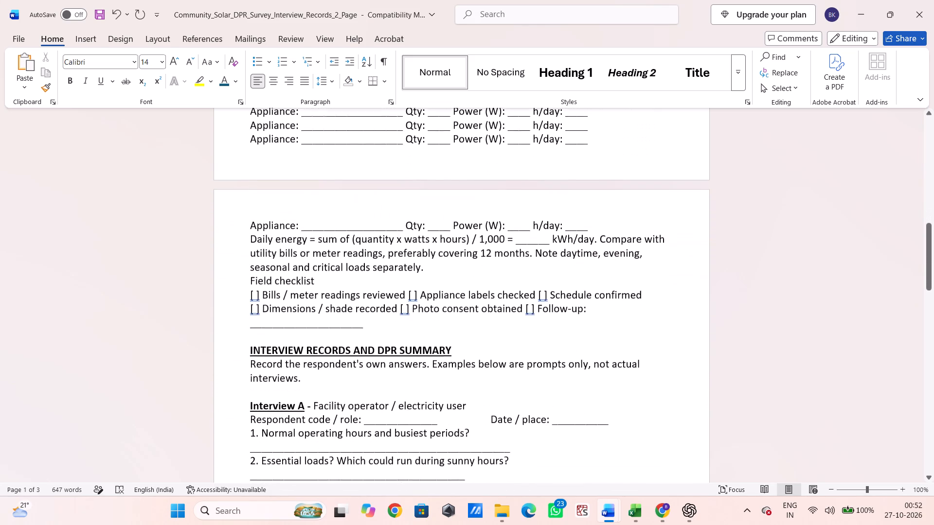
{"action": "scroll", "coordinate": [356, 348], "scroll_direction": "down", "scroll_amount": 2}
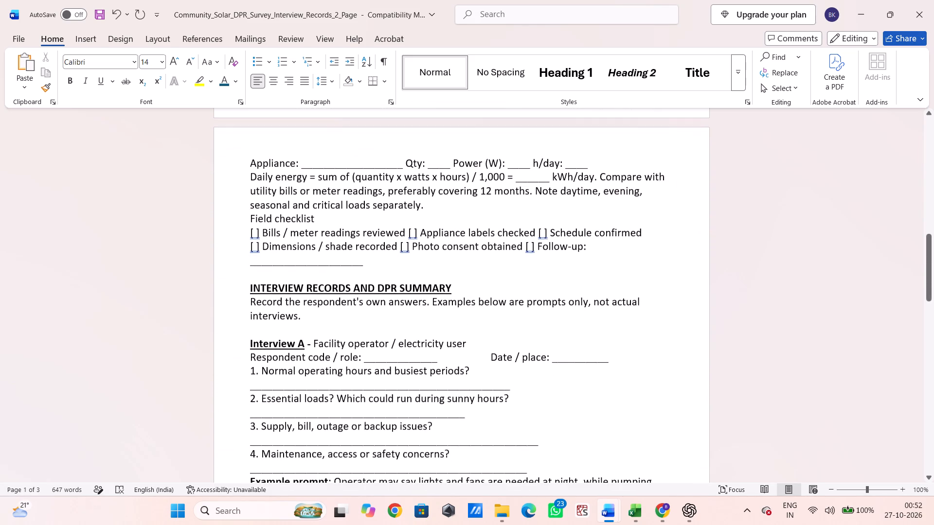
{"action": "scroll", "coordinate": [356, 348], "scroll_direction": "down", "scroll_amount": 2}
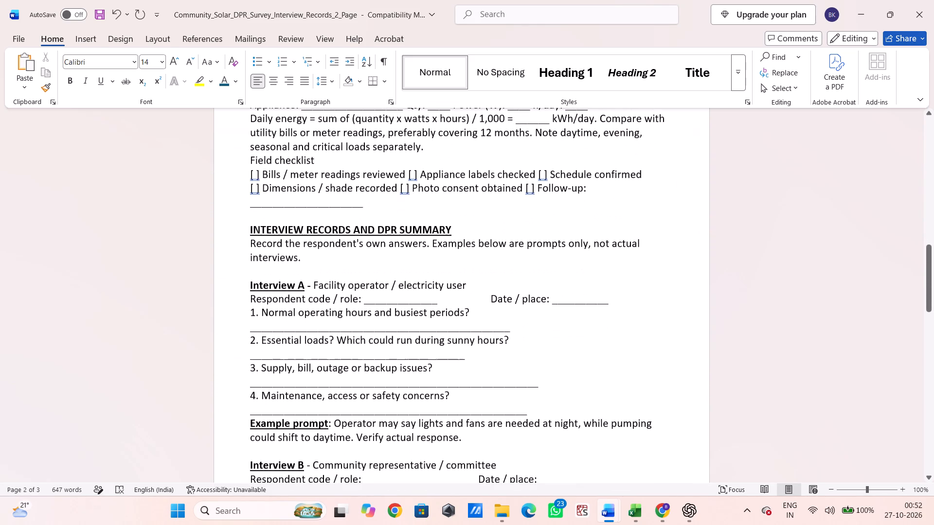
{"action": "scroll", "coordinate": [356, 348], "scroll_direction": "down", "scroll_amount": 6}
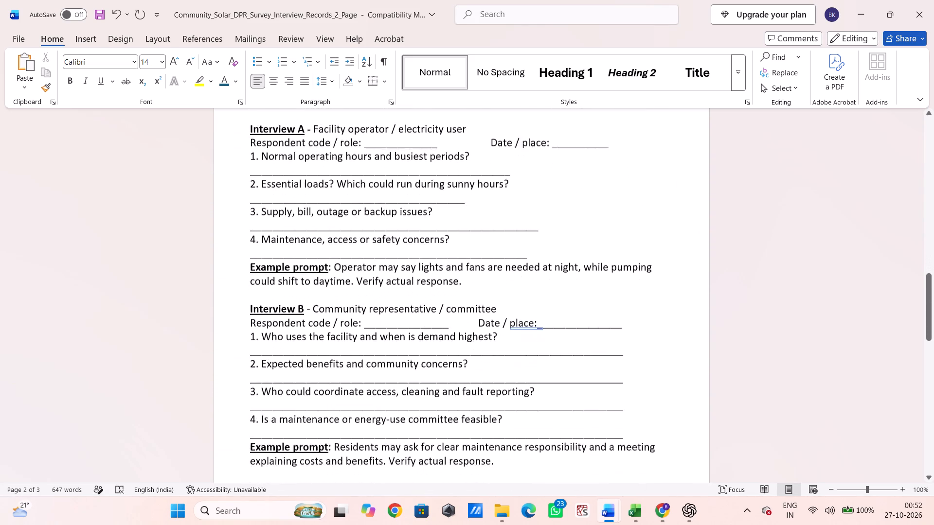
{"action": "scroll", "coordinate": [356, 348], "scroll_direction": "down", "scroll_amount": 5}
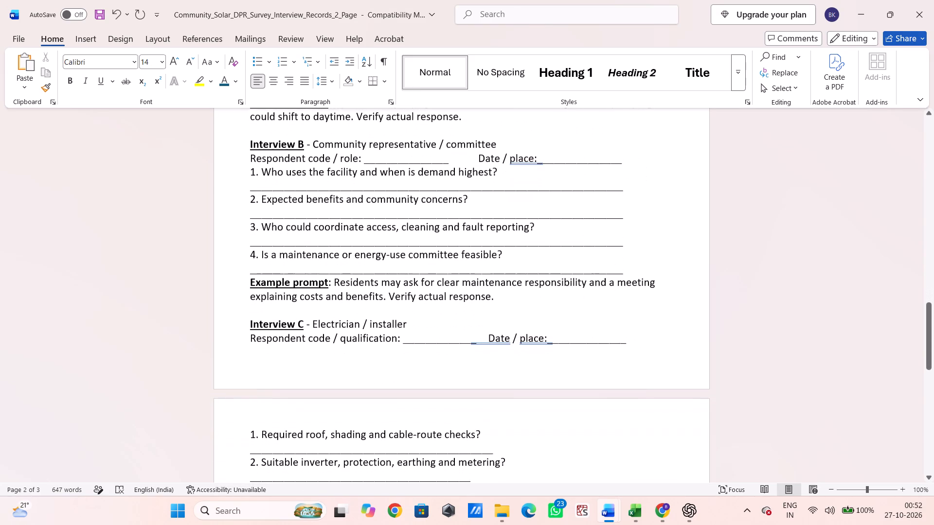
Add three empty lines above the Interview C heading to move that section onto page 3.
{"action": "left_click", "coordinate": [503, 305]}
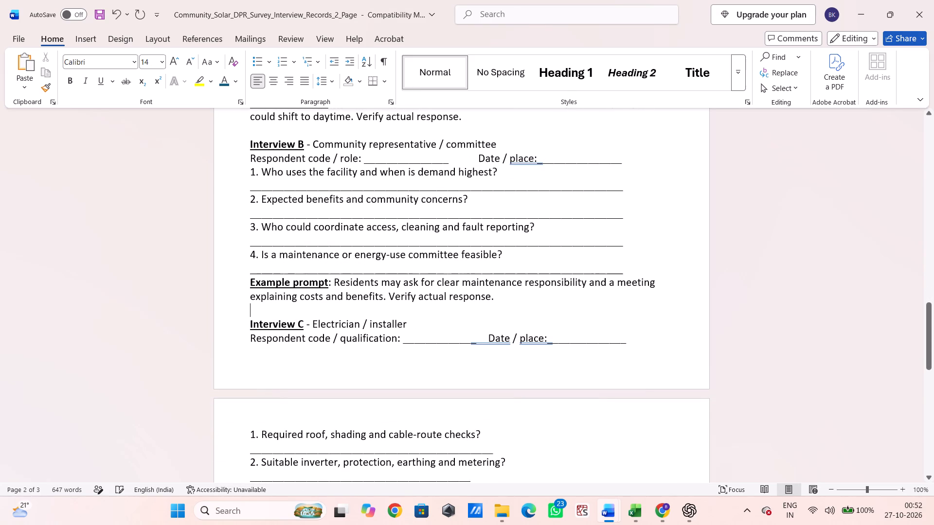
{"action": "key", "text": "Return"}
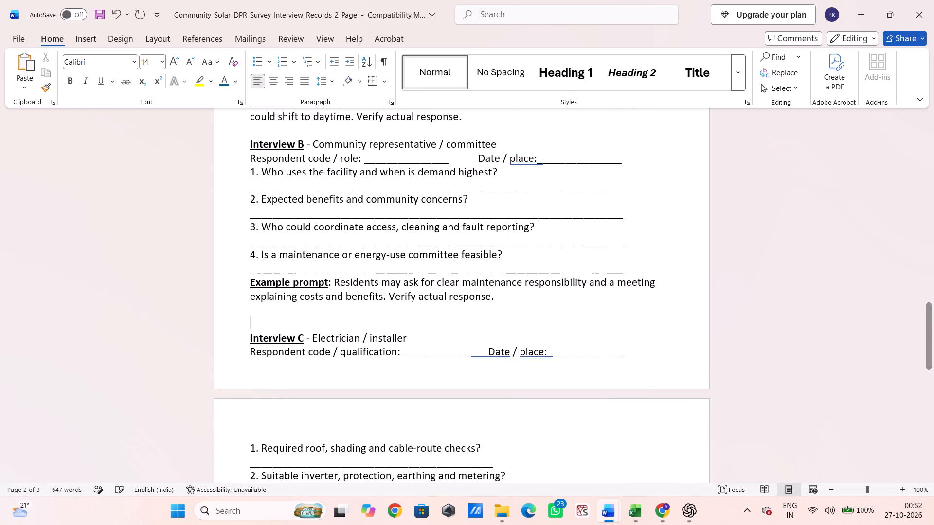
{"action": "key", "text": "Return"}
{"action": "key", "text": "Return"}
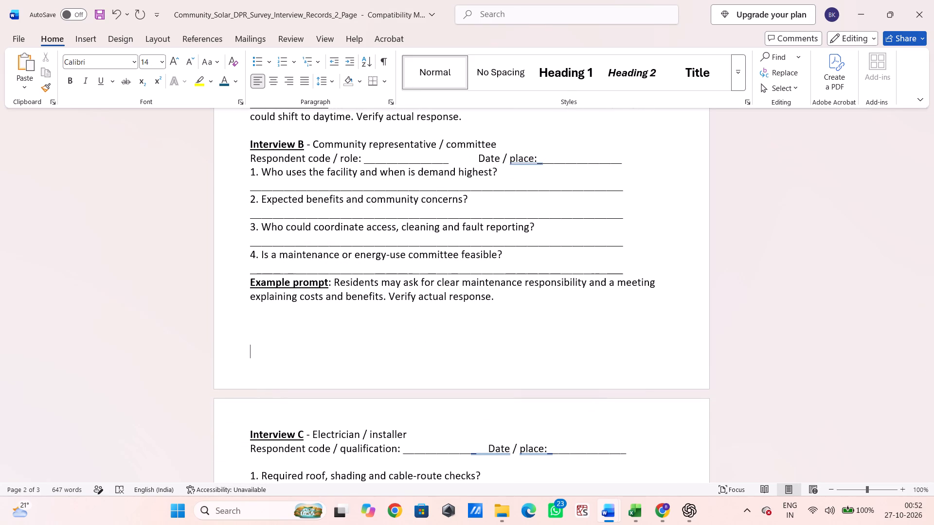
Check the page layout from Interview C through the findings fields and back up to Interview B.
{"action": "scroll", "coordinate": [503, 305], "scroll_direction": "down", "scroll_amount": 8}
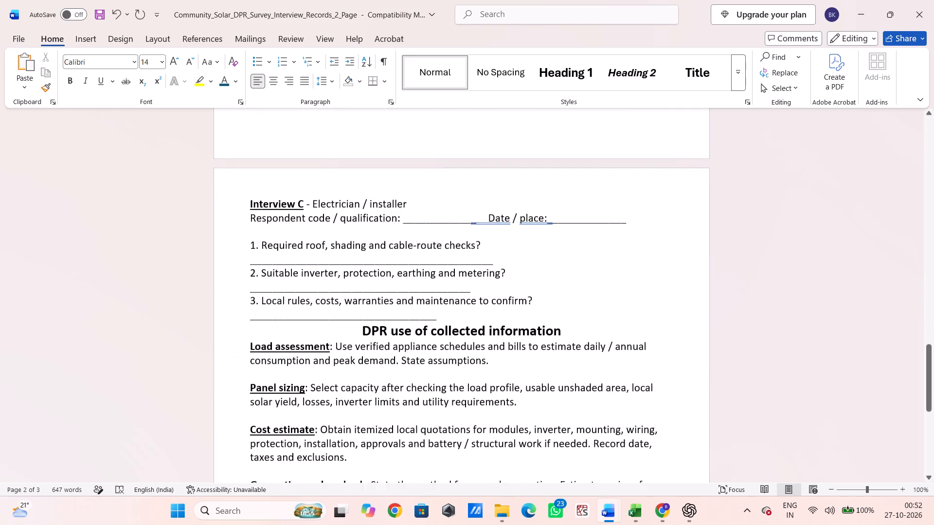
{"action": "scroll", "coordinate": [503, 305], "scroll_direction": "down", "scroll_amount": 4}
{"action": "scroll", "coordinate": [503, 305], "scroll_direction": "up", "scroll_amount": 1}
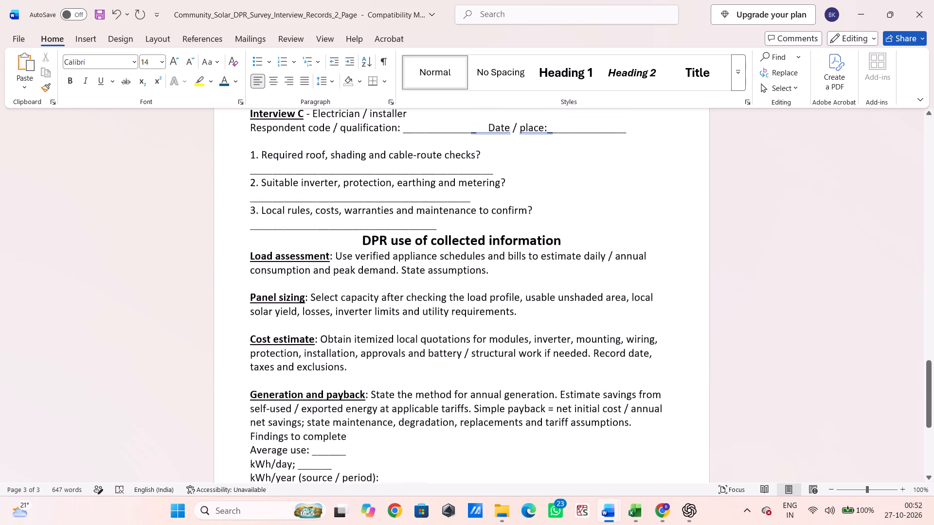
{"action": "scroll", "coordinate": [503, 305], "scroll_direction": "up", "scroll_amount": 16}
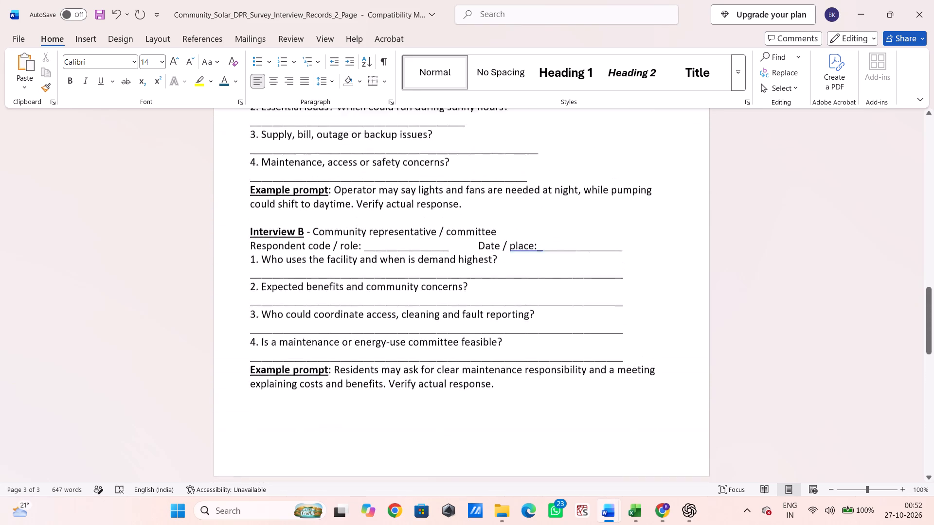
Extend the answer line under Interview A question 1 to nearly the length of the Interview B answer lines.
{"action": "scroll", "coordinate": [503, 305], "scroll_direction": "up", "scroll_amount": 4}
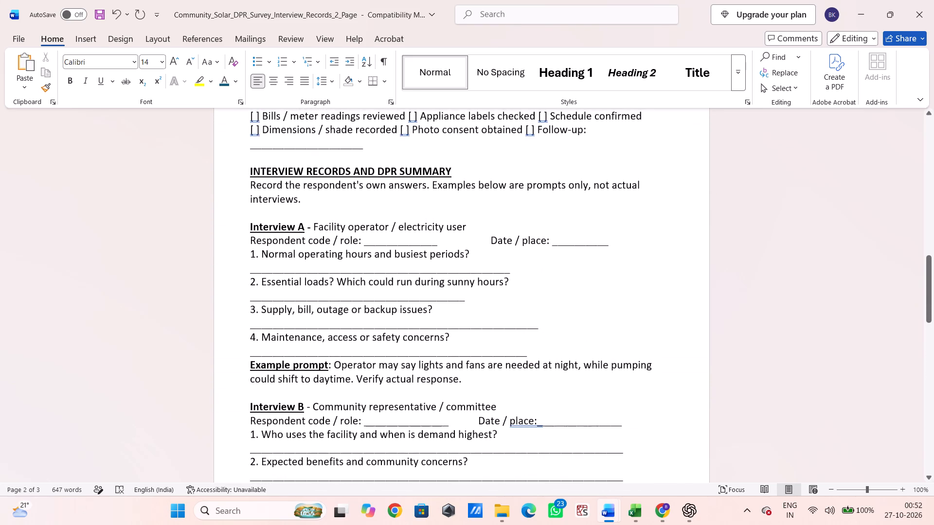
{"action": "left_click", "coordinate": [517, 269]}
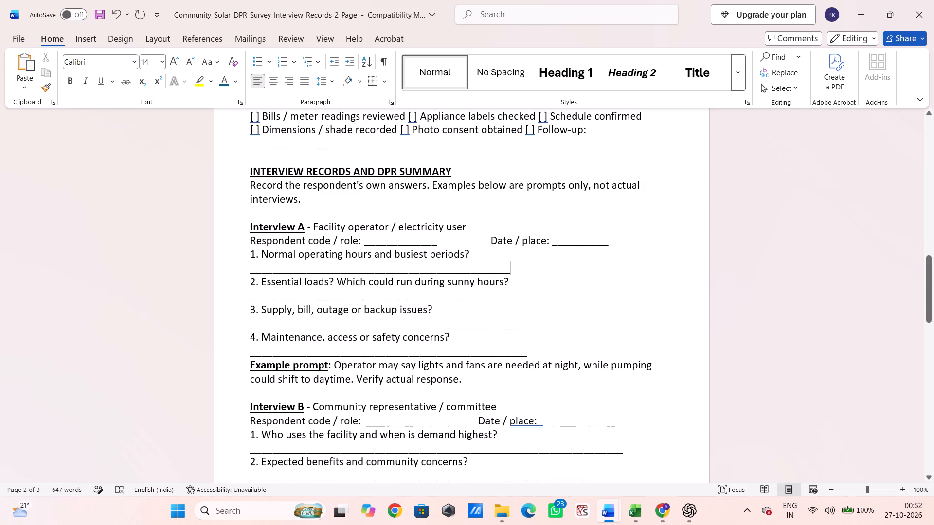
{"action": "key", "text": "shift+underscore"}
{"action": "key", "text": "shift+underscore"}
{"action": "key", "text": "shift+underscore"}
{"action": "key", "text": "shift+underscore"}
{"action": "key", "text": "shift+underscore"}
{"action": "key", "text": "shift+underscore"}
{"action": "key", "text": "shift+underscore"}
{"action": "key", "text": "shift+underscore"}
{"action": "key", "text": "shift+underscore"}
{"action": "key", "text": "shift+underscore"}
{"action": "key", "text": "shift+underscore"}
{"action": "key", "text": "shift+underscore"}
{"action": "key", "text": "shift+underscore"}
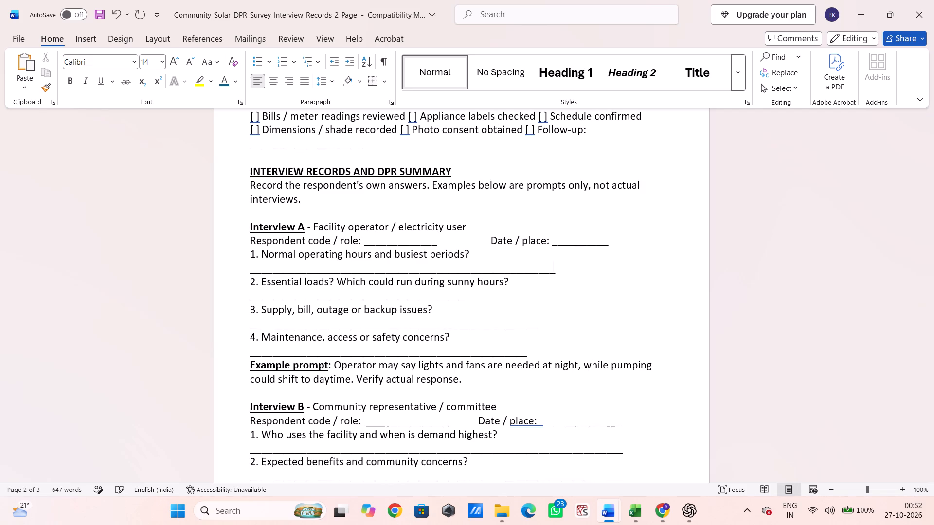
{"action": "type", "text": "___"}
{"action": "key", "text": "shift+underscore"}
{"action": "key", "text": "shift+underscore"}
{"action": "key", "text": "shift+underscore"}
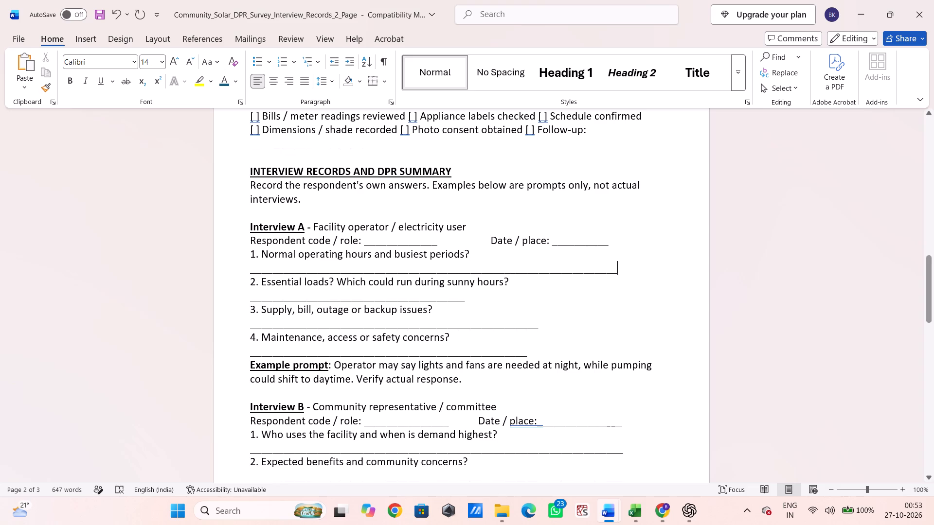
Extend the answer line under Interview A question 2 to match the length of question 1's line.
{"action": "left_click", "coordinate": [486, 303]}
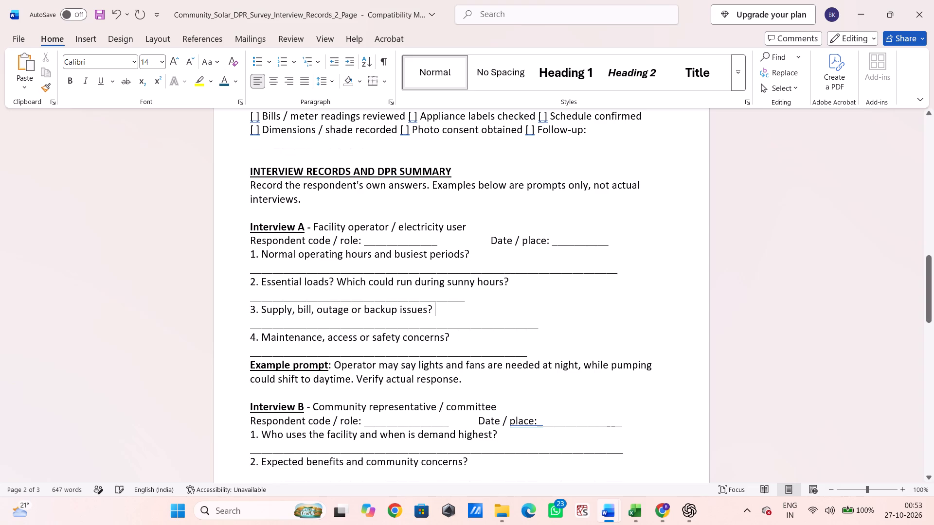
{"action": "left_click", "coordinate": [494, 295]}
{"action": "key", "text": "shift+underscore"}
{"action": "key", "text": "shift+underscore"}
{"action": "key", "text": "shift+underscore"}
{"action": "key", "text": "shift+underscore"}
{"action": "key", "text": "shift+underscore"}
{"action": "key", "text": "shift+underscore"}
{"action": "key", "text": "shift+underscore"}
{"action": "key", "text": "shift+underscore"}
{"action": "key", "text": "shift+underscore"}
{"action": "key", "text": "shift+underscore"}
{"action": "key", "text": "shift+underscore"}
{"action": "key", "text": "shift+underscore"}
{"action": "key", "text": "shift+underscore"}
{"action": "key", "text": "shift+underscore"}
{"action": "key", "text": "shift+underscore"}
{"action": "key", "text": "shift+underscore"}
{"action": "key", "text": "shift+underscore"}
{"action": "key", "text": "shift+underscore"}
{"action": "key", "text": "shift+underscore"}
{"action": "key", "text": "shift+underscore"}
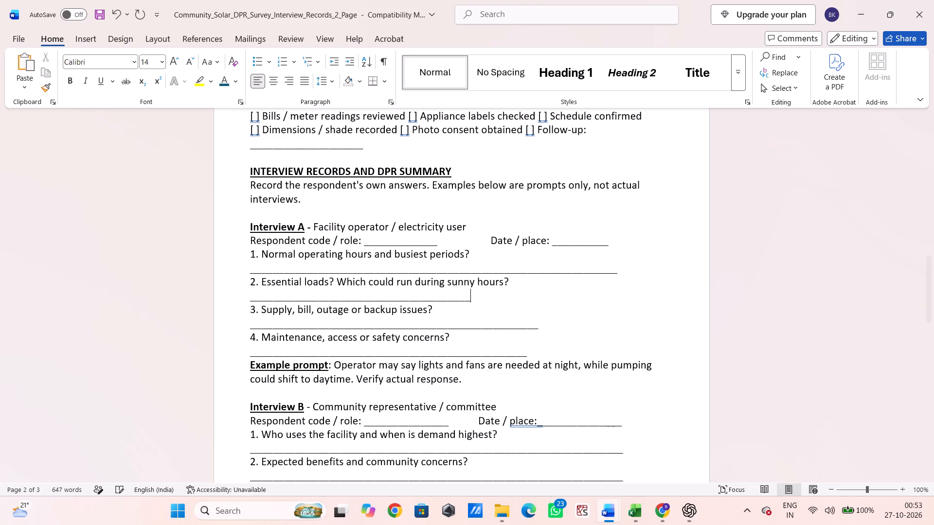
{"action": "type", "text": "___"}
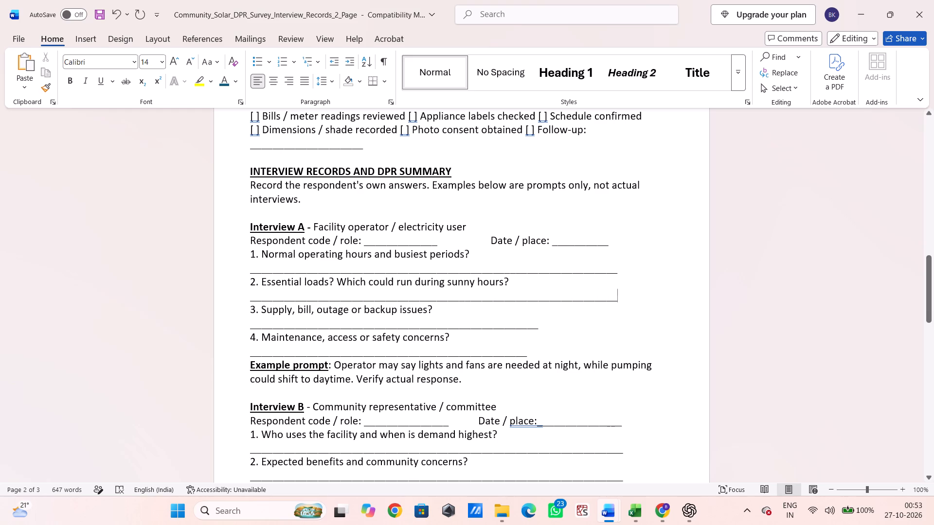
Extend the answer line under Interview A question 3 to match the two answer lines above it.
{"action": "left_click", "coordinate": [537, 323]}
{"action": "key", "text": "shift+underscore"}
{"action": "key", "text": "shift+underscore"}
{"action": "key", "text": "shift+underscore"}
{"action": "key", "text": "shift+underscore"}
{"action": "key", "text": "shift+underscore"}
{"action": "key", "text": "shift+underscore"}
{"action": "key", "text": "shift+underscore"}
{"action": "key", "text": "shift+underscore"}
{"action": "key", "text": "shift+underscore"}
{"action": "key", "text": "shift+underscore"}
{"action": "key", "text": "shift+underscore"}
{"action": "key", "text": "shift+underscore"}
{"action": "key", "text": "shift+underscore"}
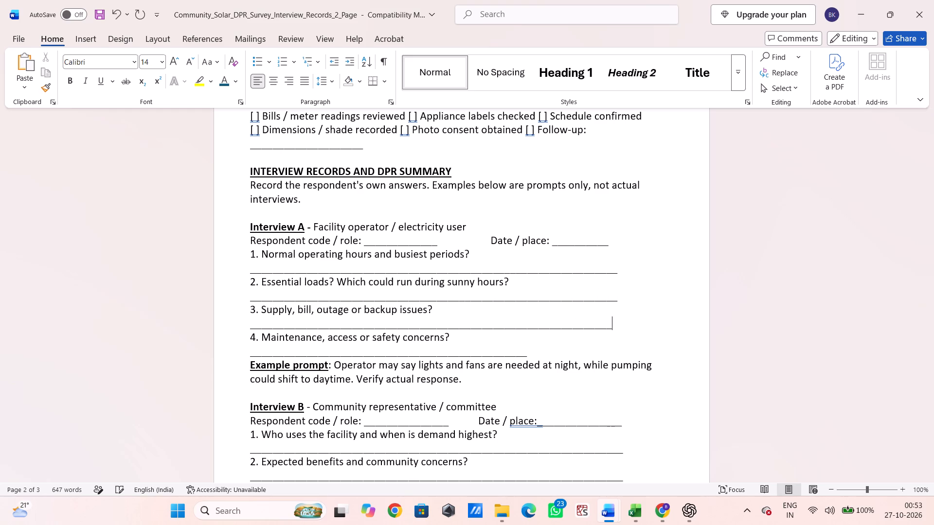
{"action": "key", "text": "shift+underscore"}
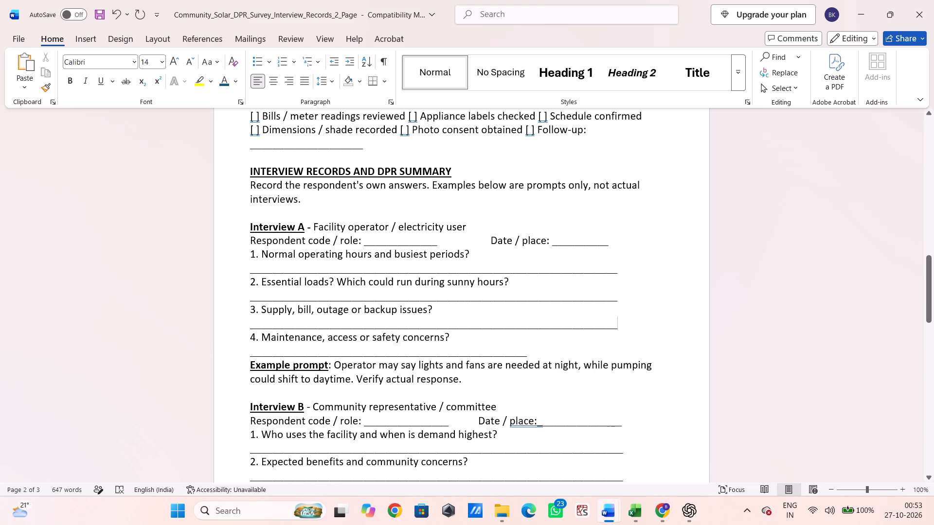
Extend the answer line under Interview A question 4 to match the other answer lines in that interview.
{"action": "left_click_drag", "start_coordinate": [544, 345], "coordinate": [535, 352]}
{"action": "key", "text": "shift+underscore"}
{"action": "key", "text": "shift+underscore"}
{"action": "key", "text": "shift+underscore"}
{"action": "key", "text": "shift+underscore"}
{"action": "key", "text": "shift+underscore"}
{"action": "key", "text": "shift+underscore"}
{"action": "key", "text": "shift+underscore"}
{"action": "key", "text": "shift+underscore"}
{"action": "key", "text": "shift+underscore"}
{"action": "key", "text": "shift+underscore"}
{"action": "key", "text": "shift+underscore"}
{"action": "key", "text": "shift+underscore"}
{"action": "key", "text": "shift+underscore"}
{"action": "key", "text": "shift+underscore"}
{"action": "key", "text": "shift+underscore"}
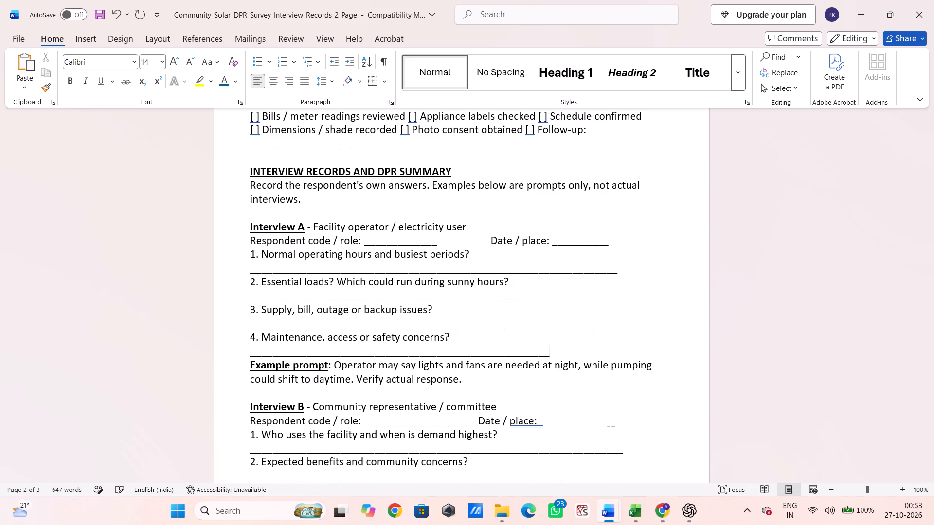
{"action": "key", "text": "shift+underscore"}
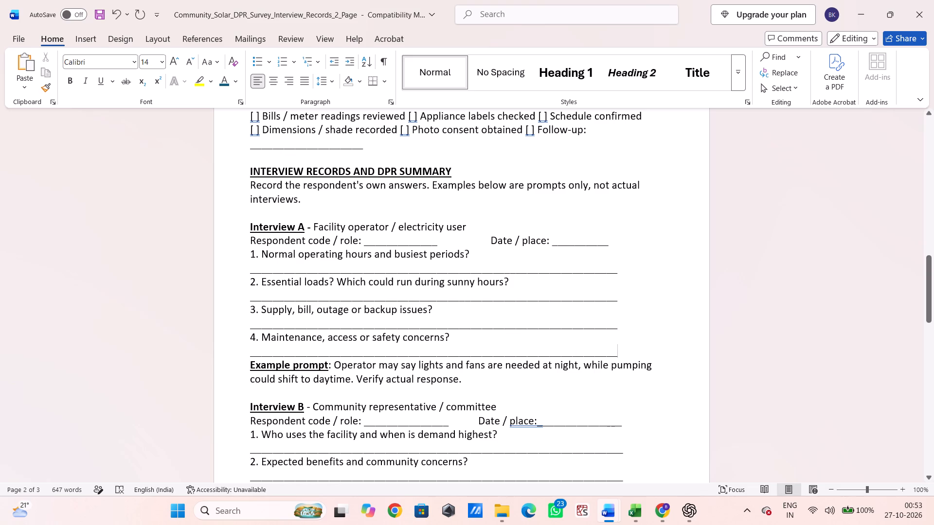
Remove three spaces before the Date / place field in Interview A to narrow the gap between the fields.
{"action": "left_click", "coordinate": [489, 241]}
{"action": "key", "text": "BackSpace"}
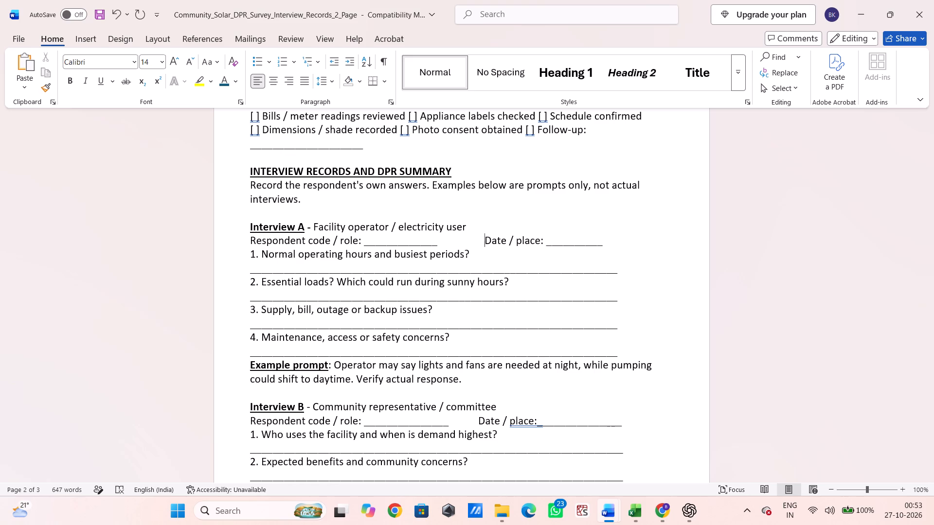
{"action": "key", "text": "BackSpace"}
{"action": "key", "text": "BackSpace"}
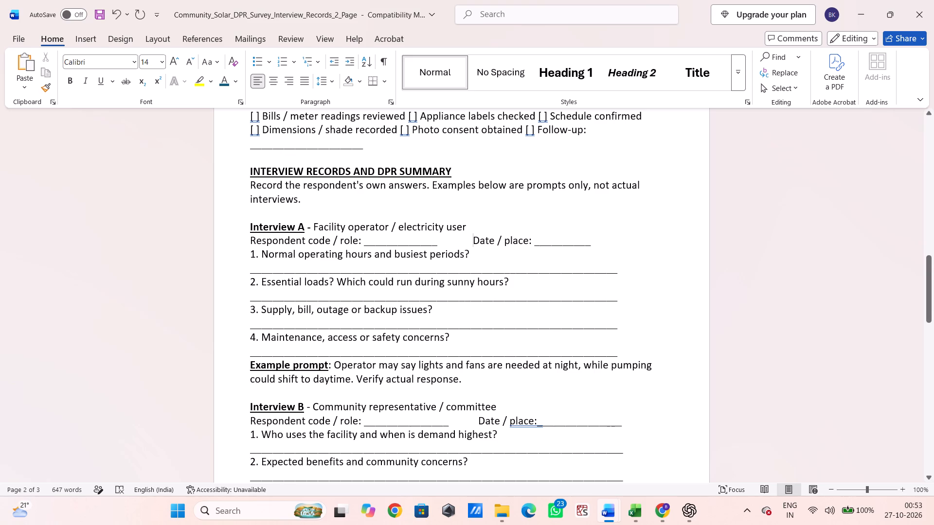
Shorten the Date / place blank line in Interview B by two underscores.
{"action": "scroll", "coordinate": [576, 279], "scroll_direction": "down", "scroll_amount": 3}
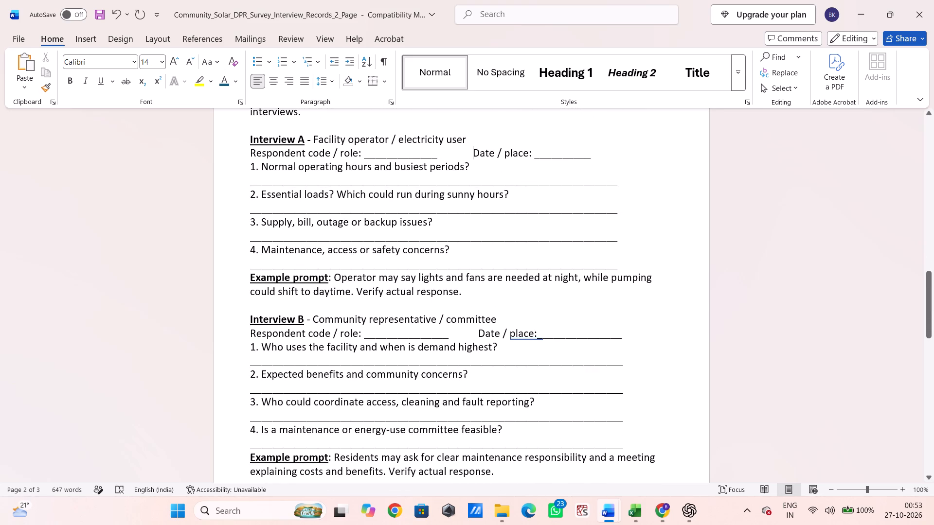
{"action": "left_click", "coordinate": [627, 342]}
{"action": "left_click", "coordinate": [627, 331]}
{"action": "key", "text": "BackSpace"}
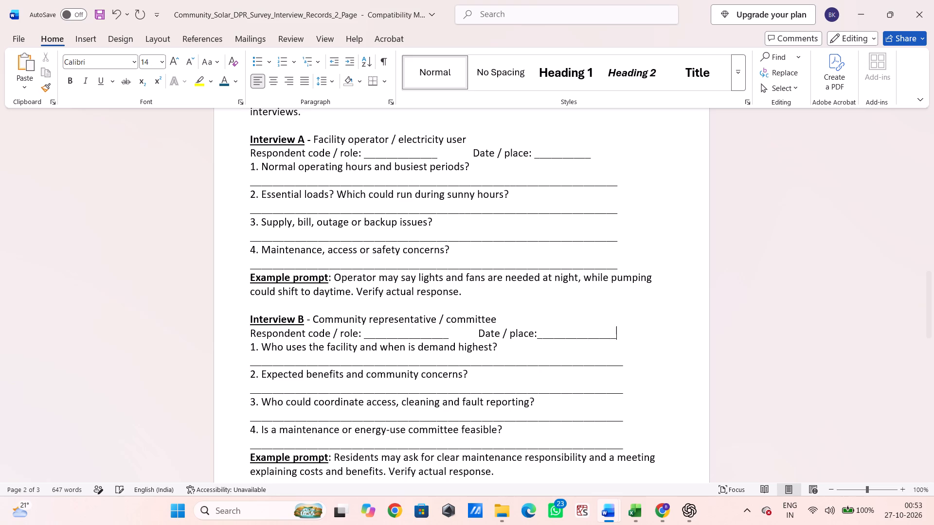
{"action": "key", "text": "BackSpace"}
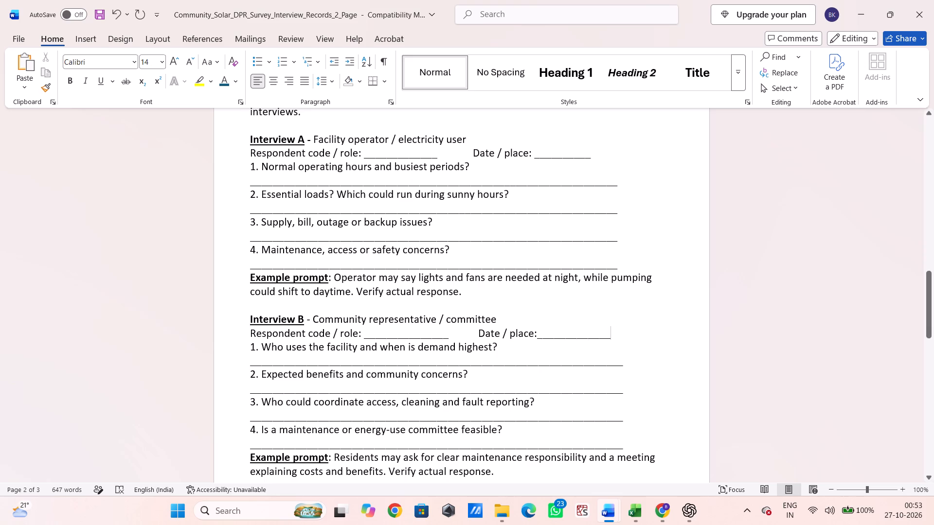
In Interview A, lengthen the respondent code blank by one underscore and the Date / place blank by two, removing one space between the fields.
{"action": "left_click", "coordinate": [437, 153]}
{"action": "key", "text": "shift+underscore"}
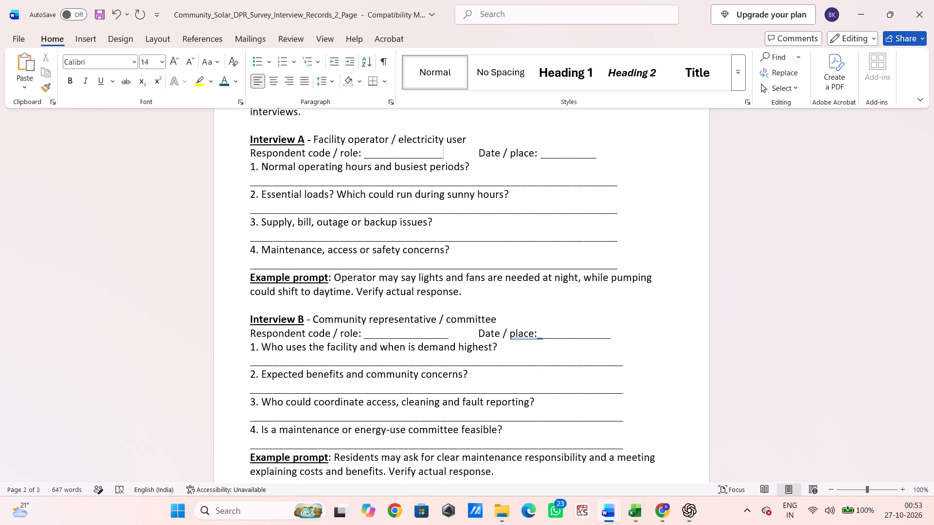
{"action": "left_click", "coordinate": [477, 151]}
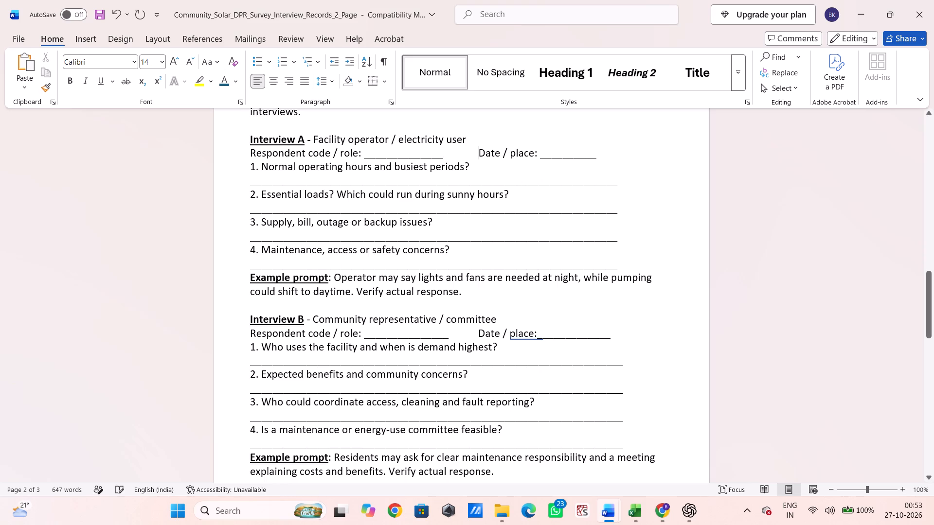
{"action": "key", "text": "BackSpace"}
{"action": "left_click", "coordinate": [598, 153]}
{"action": "key", "text": "shift+underscore"}
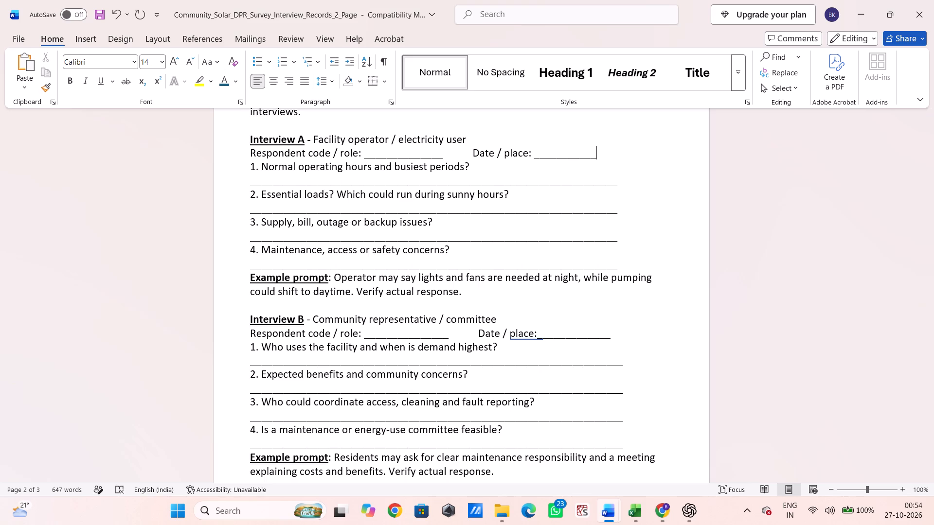
{"action": "key", "text": "shift+underscore"}
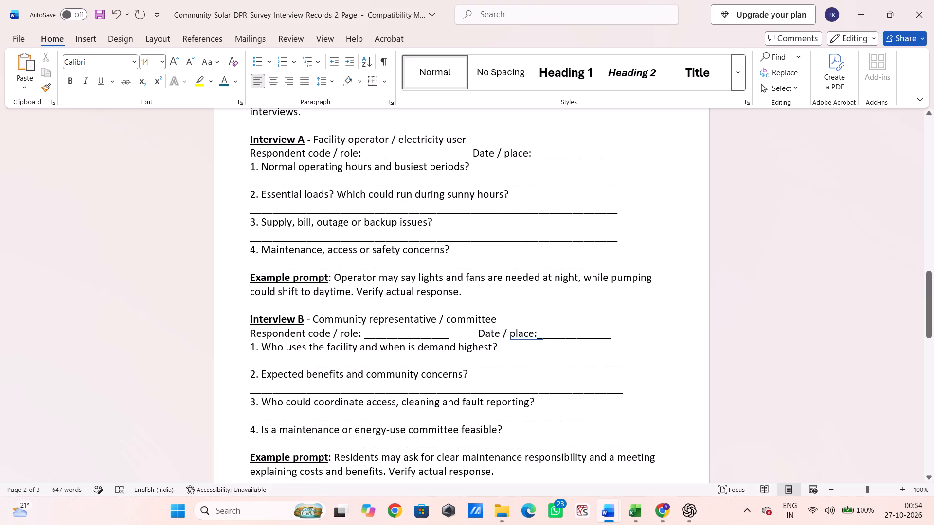
Check the field and answer line lengths and page layout from Interview A through Interview B to Interview C.
{"action": "scroll", "coordinate": [612, 288], "scroll_direction": "down", "scroll_amount": 2}
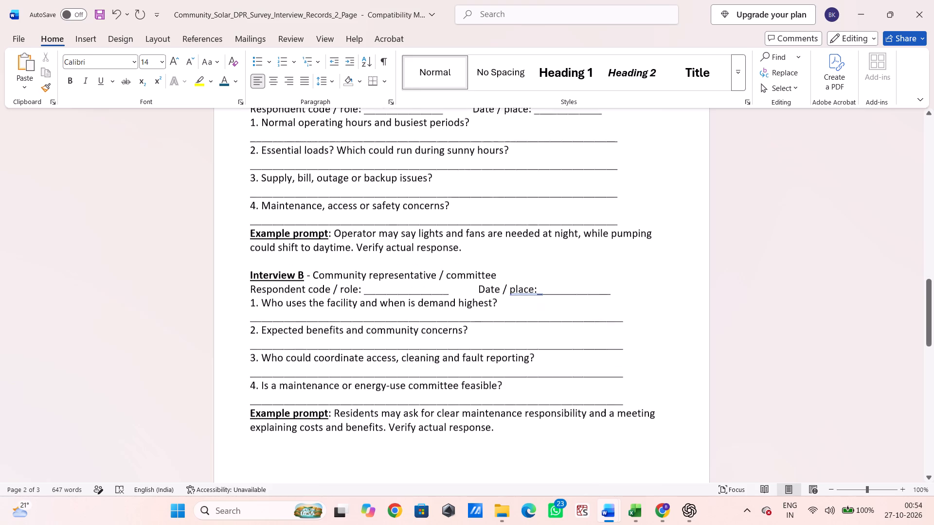
{"action": "scroll", "coordinate": [612, 288], "scroll_direction": "down", "scroll_amount": 2}
{"action": "scroll", "coordinate": [612, 288], "scroll_direction": "up", "scroll_amount": 2}
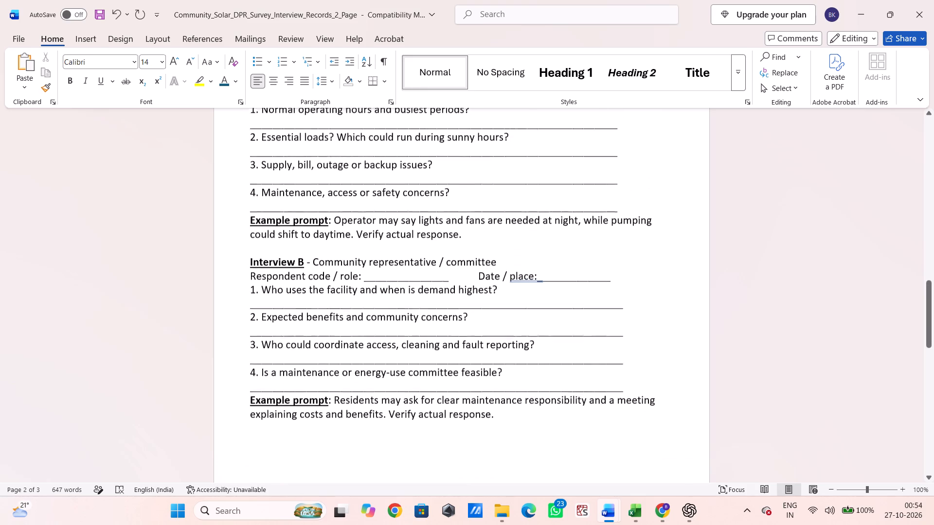
{"action": "scroll", "coordinate": [612, 288], "scroll_direction": "up", "scroll_amount": 2}
{"action": "scroll", "coordinate": [612, 288], "scroll_direction": "down", "scroll_amount": 1}
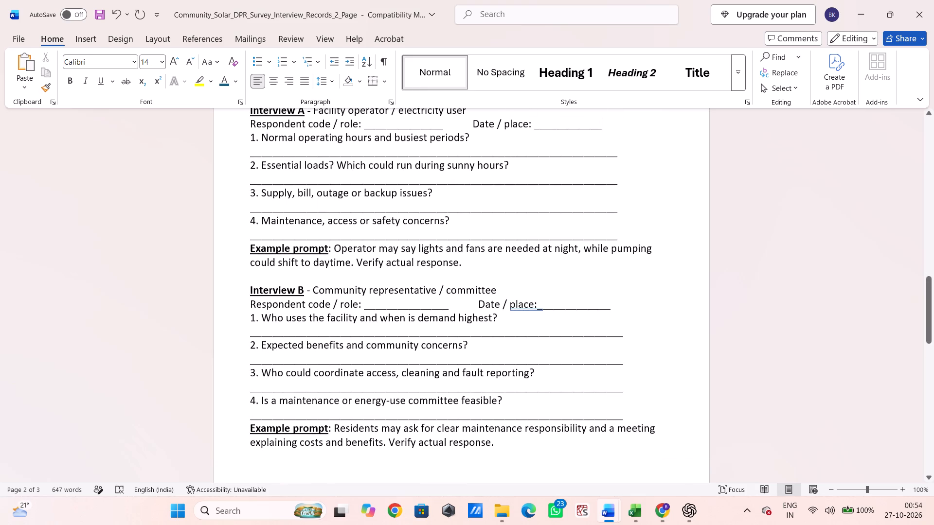
{"action": "scroll", "coordinate": [612, 288], "scroll_direction": "up", "scroll_amount": 2}
{"action": "scroll", "coordinate": [612, 288], "scroll_direction": "down", "scroll_amount": 12}
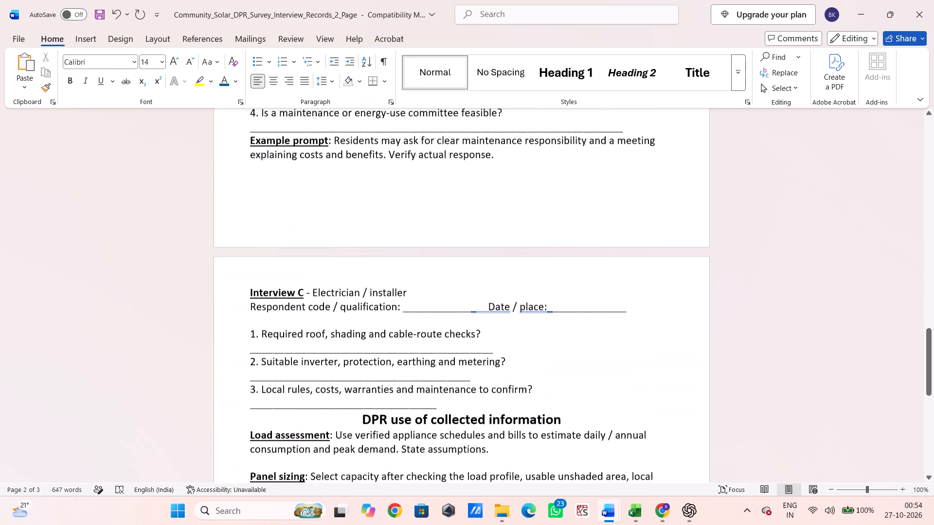
{"action": "scroll", "coordinate": [607, 294], "scroll_direction": "up", "scroll_amount": 2}
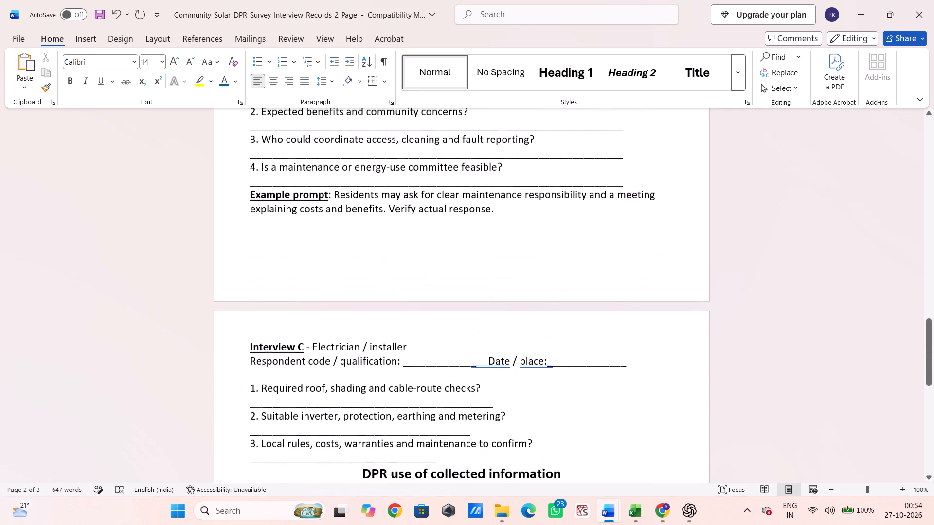
Shorten the Date / place blank line in Interview C by one underscore.
{"action": "scroll", "coordinate": [606, 294], "scroll_direction": "down", "scroll_amount": 1}
{"action": "scroll", "coordinate": [606, 294], "scroll_direction": "up", "scroll_amount": 4}
{"action": "scroll", "coordinate": [606, 294], "scroll_direction": "down", "scroll_amount": 2}
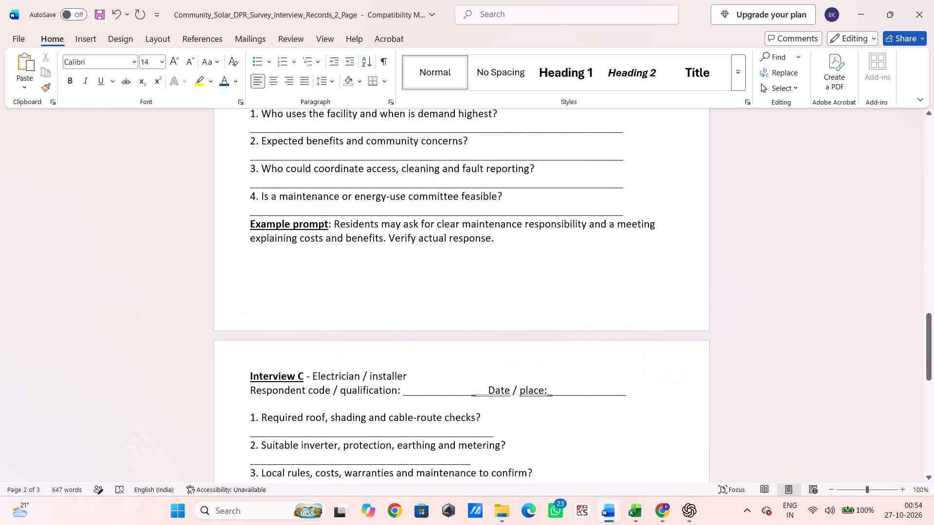
{"action": "left_click", "coordinate": [649, 394]}
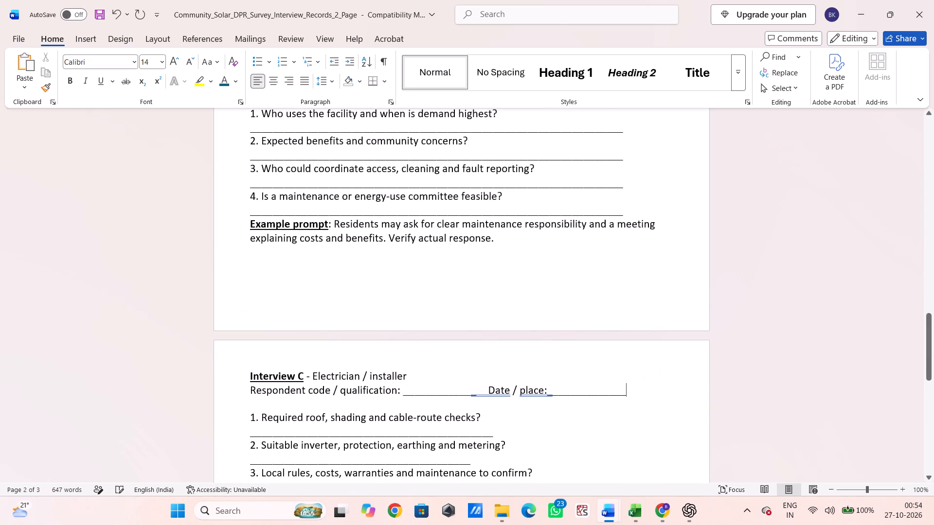
{"action": "key", "text": "BackSpace"}
Insert an empty line between the respondent code and Date / place fields and question 1 in Interview B.
{"action": "scroll", "coordinate": [582, 381], "scroll_direction": "up", "scroll_amount": 2}
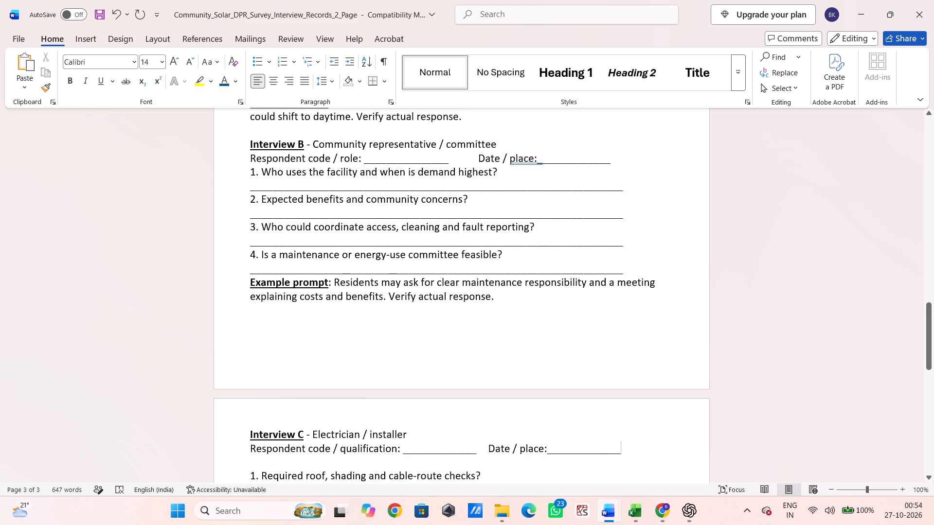
{"action": "scroll", "coordinate": [582, 381], "scroll_direction": "down", "scroll_amount": 1}
{"action": "scroll", "coordinate": [582, 381], "scroll_direction": "up", "scroll_amount": 1}
{"action": "scroll", "coordinate": [582, 381], "scroll_direction": "down", "scroll_amount": 2}
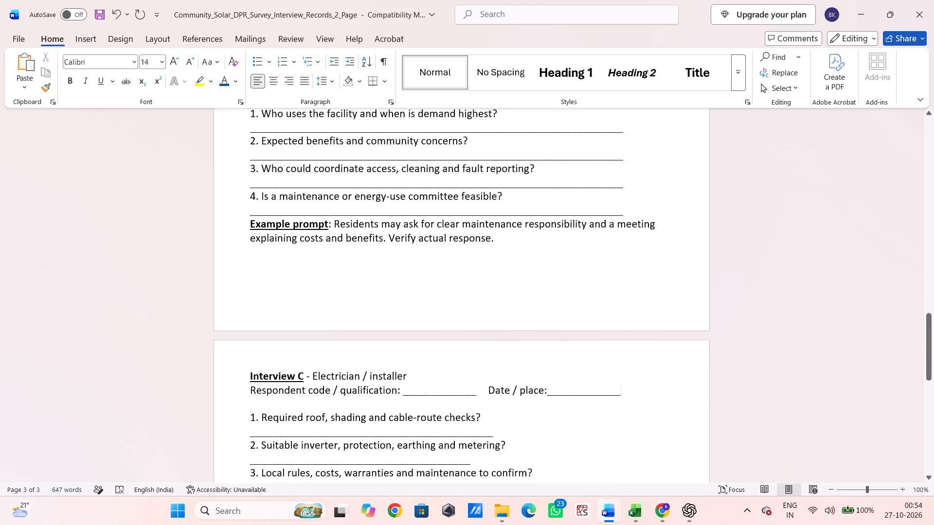
{"action": "left_click", "coordinate": [332, 403]}
{"action": "scroll", "coordinate": [263, 343], "scroll_direction": "up", "scroll_amount": 3}
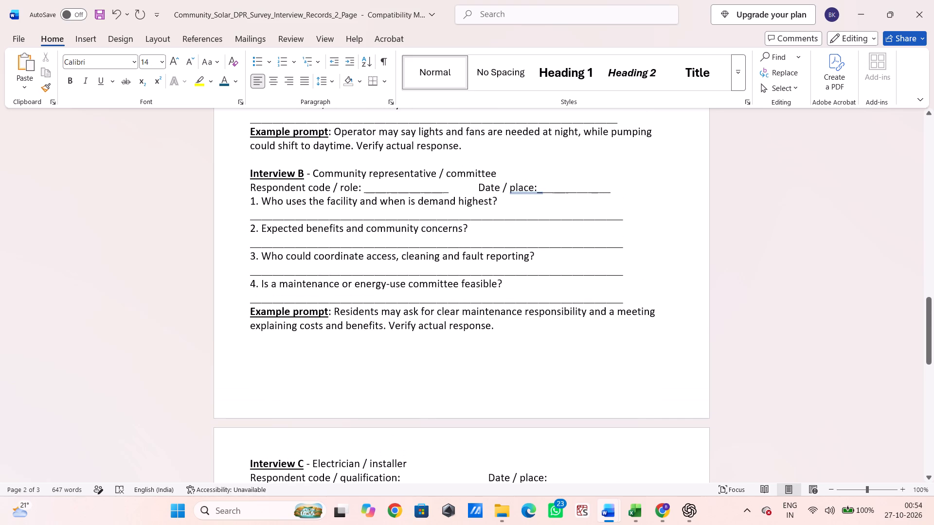
{"action": "left_click", "coordinate": [629, 192]}
{"action": "key", "text": "Return"}
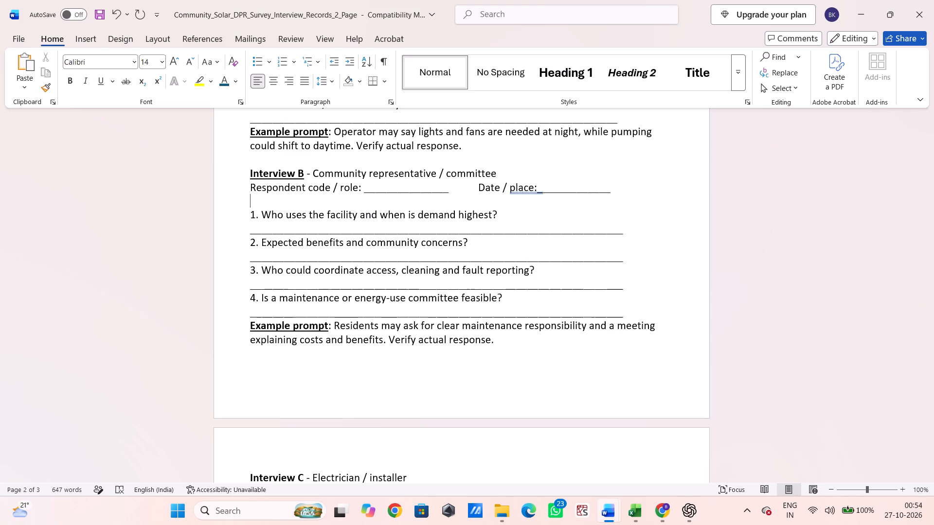
Insert an empty line between the respondent code and Date / place fields and question 1 in Interview A.
{"action": "scroll", "coordinate": [629, 192], "scroll_direction": "up", "scroll_amount": 5}
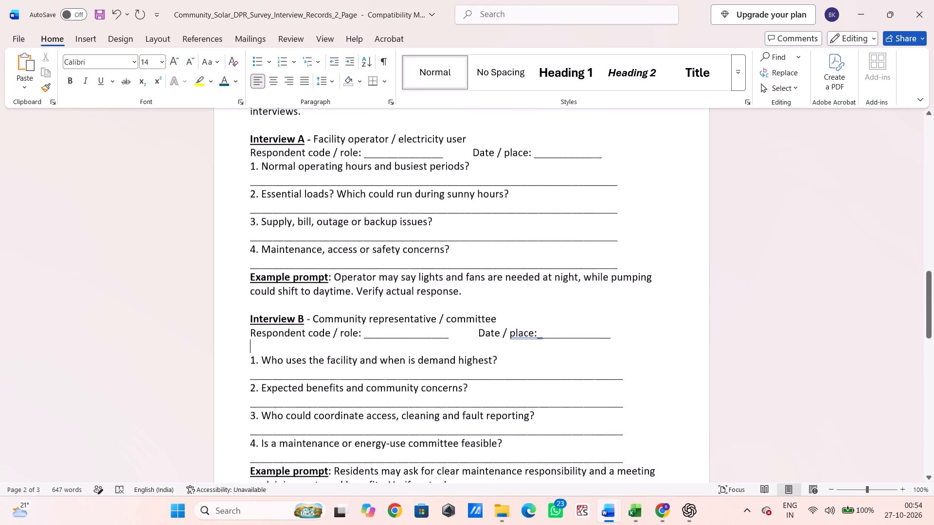
{"action": "scroll", "coordinate": [629, 192], "scroll_direction": "up", "scroll_amount": 1}
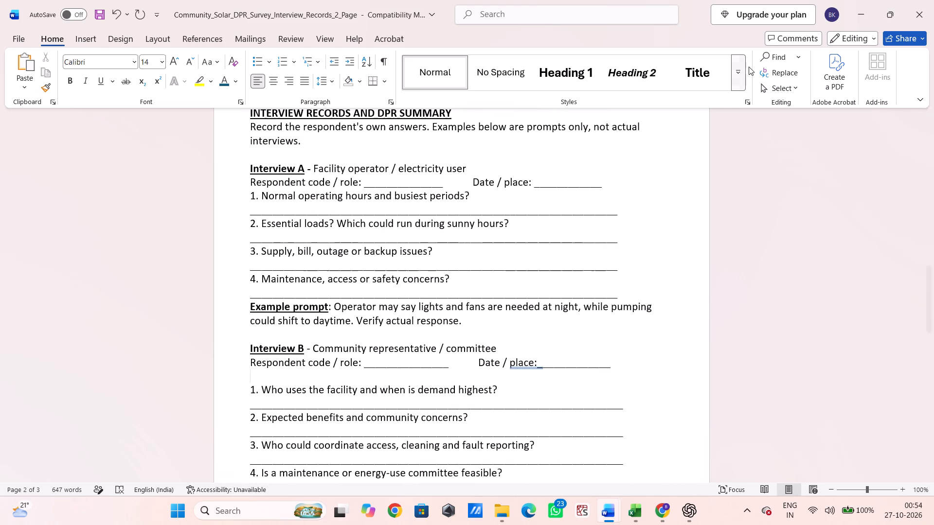
{"action": "left_click", "coordinate": [628, 183]}
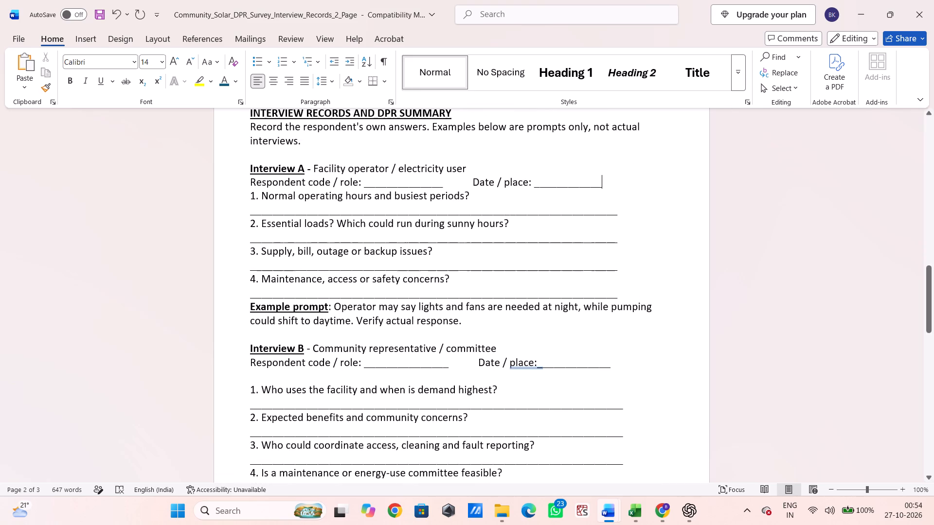
{"action": "key", "text": "Return"}
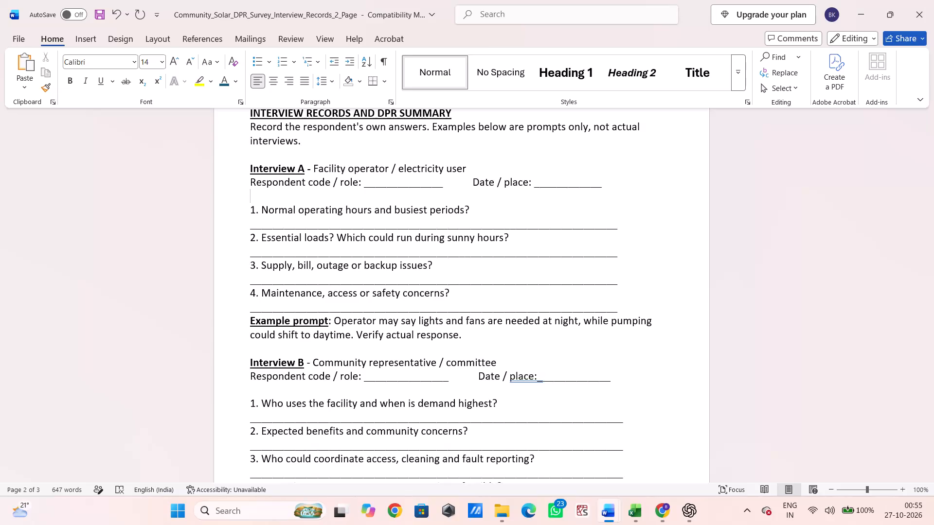
Check the spacing and page layout from Interview A to the start of the DPR use section.
{"action": "scroll", "coordinate": [628, 183], "scroll_direction": "down", "scroll_amount": 1}
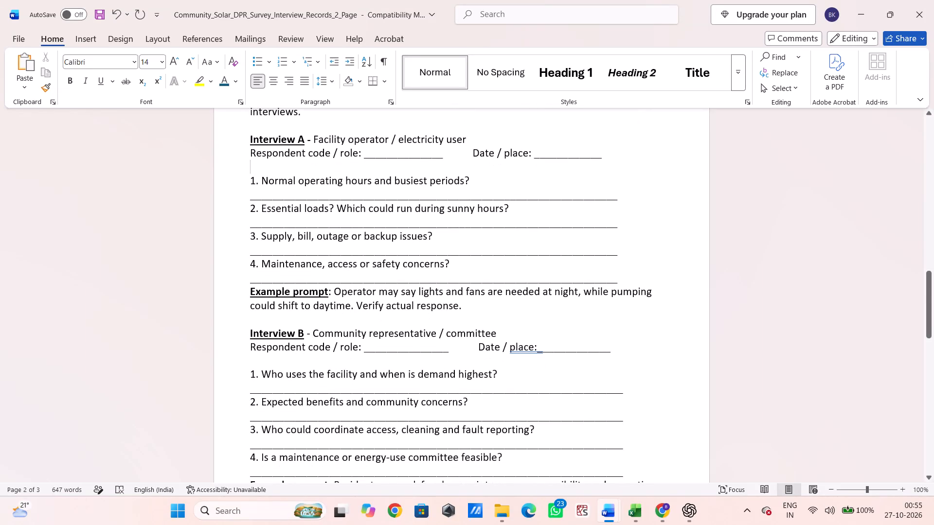
{"action": "scroll", "coordinate": [619, 195], "scroll_direction": "down", "scroll_amount": 7}
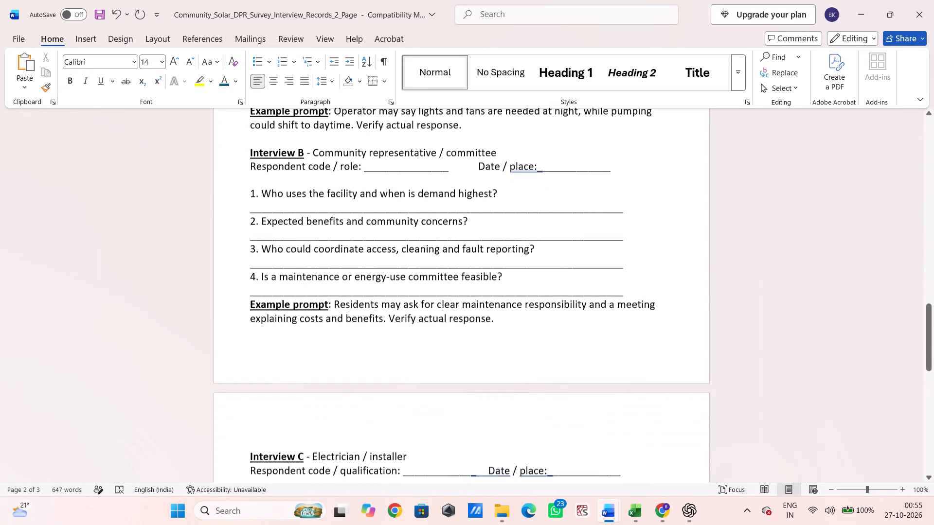
{"action": "scroll", "coordinate": [616, 204], "scroll_direction": "down", "scroll_amount": 3}
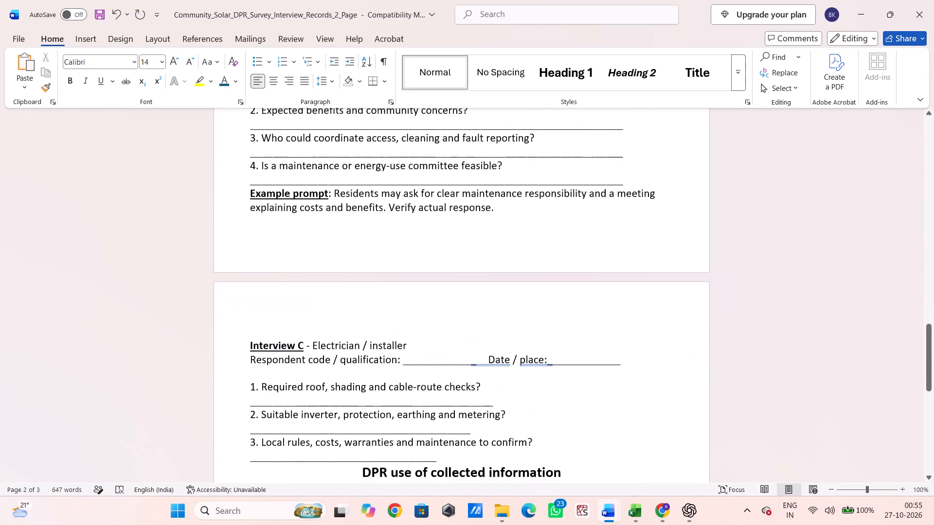
{"action": "scroll", "coordinate": [616, 204], "scroll_direction": "down", "scroll_amount": 2}
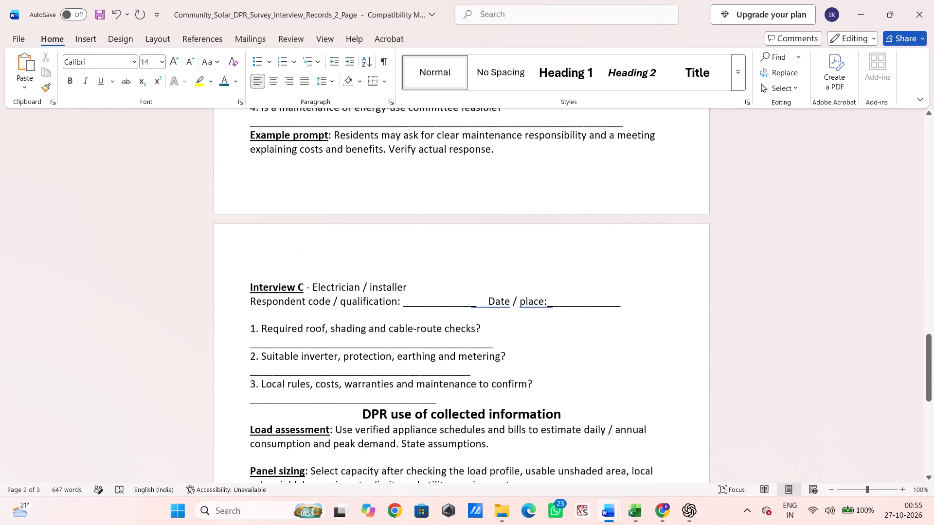
{"action": "scroll", "coordinate": [604, 236], "scroll_direction": "down", "scroll_amount": 1}
{"action": "scroll", "coordinate": [604, 236], "scroll_direction": "up", "scroll_amount": 1}
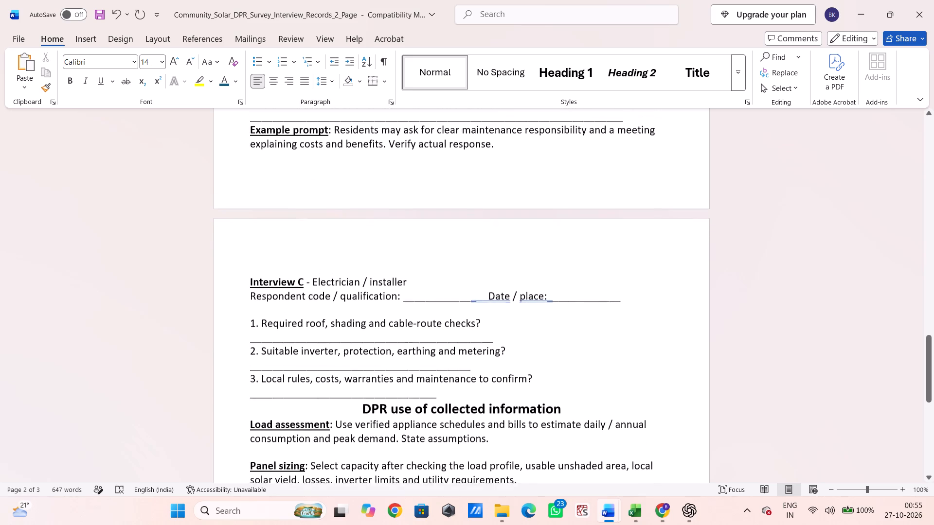
{"action": "scroll", "coordinate": [604, 236], "scroll_direction": "up", "scroll_amount": 7}
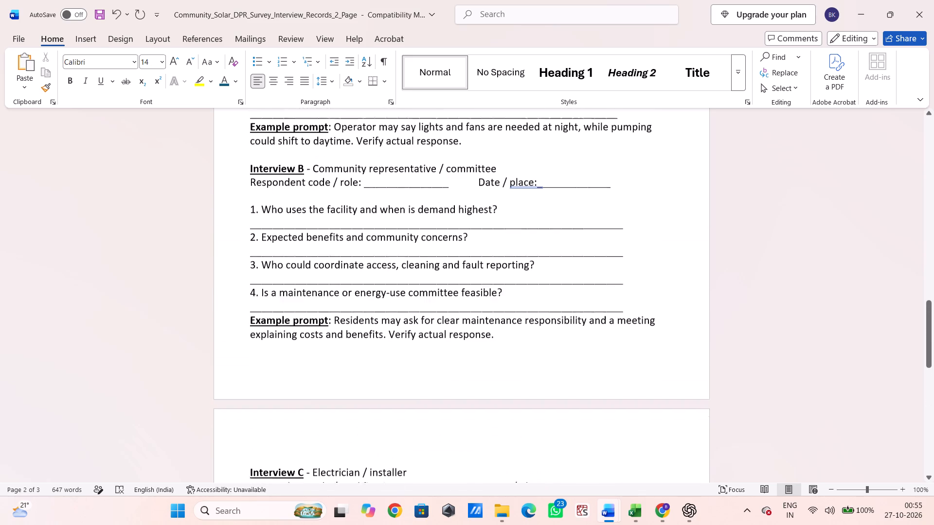
{"action": "scroll", "coordinate": [604, 236], "scroll_direction": "up", "scroll_amount": 2}
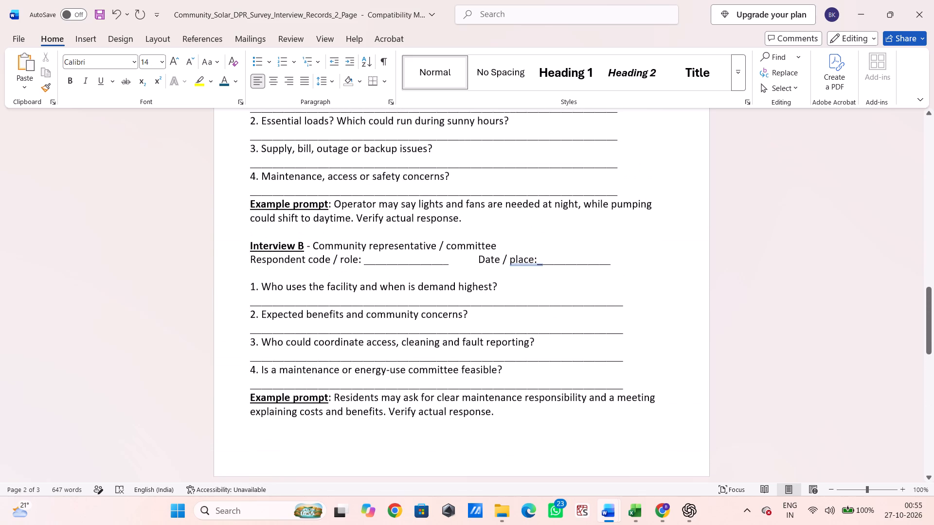
{"action": "scroll", "coordinate": [604, 236], "scroll_direction": "up", "scroll_amount": 3}
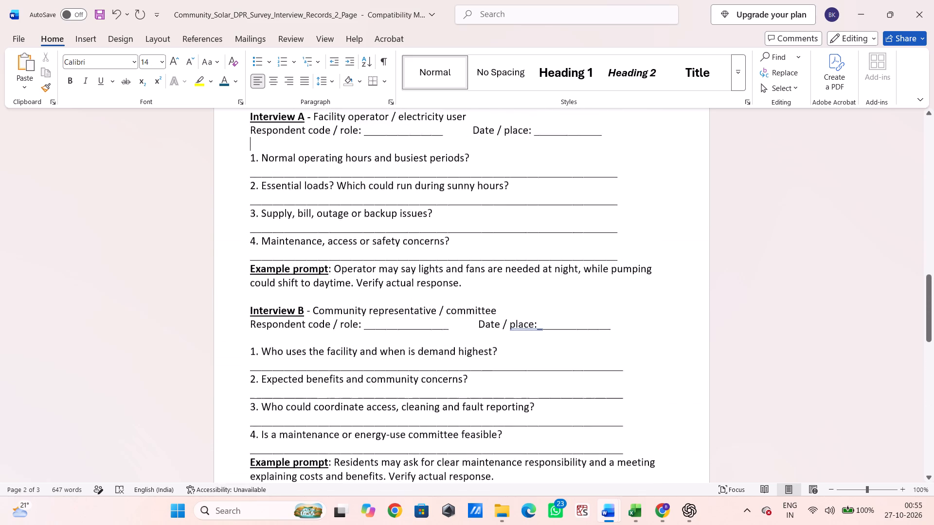
{"action": "scroll", "coordinate": [604, 236], "scroll_direction": "up", "scroll_amount": 2}
{"action": "scroll", "coordinate": [604, 236], "scroll_direction": "down", "scroll_amount": 1}
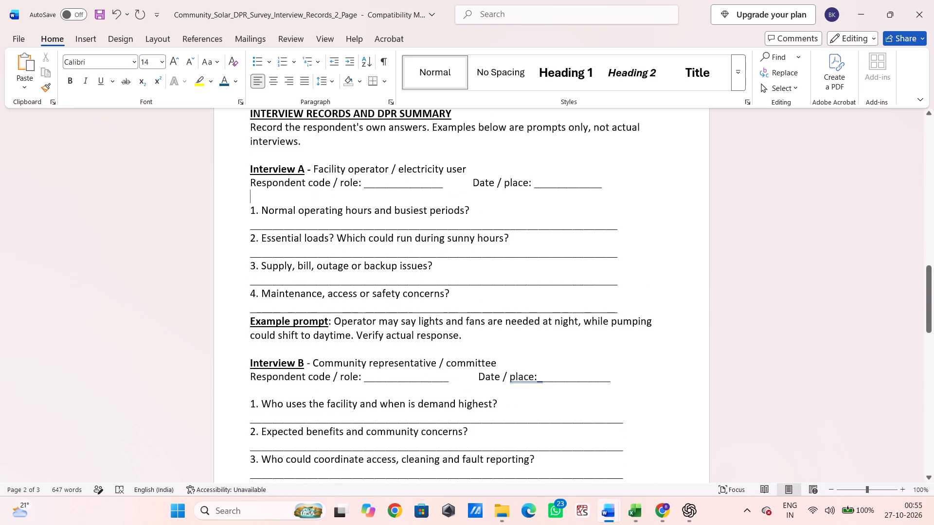
Extend the answer line under question 1 of Interview C with underscores to just past the end of the Date / place blank.
{"action": "scroll", "coordinate": [604, 236], "scroll_direction": "down", "scroll_amount": 11}
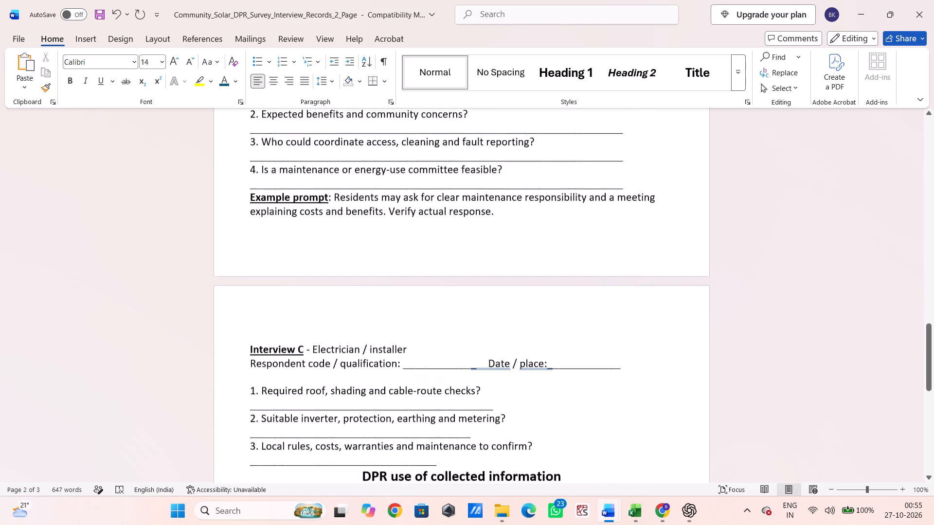
{"action": "scroll", "coordinate": [604, 236], "scroll_direction": "down", "scroll_amount": 5}
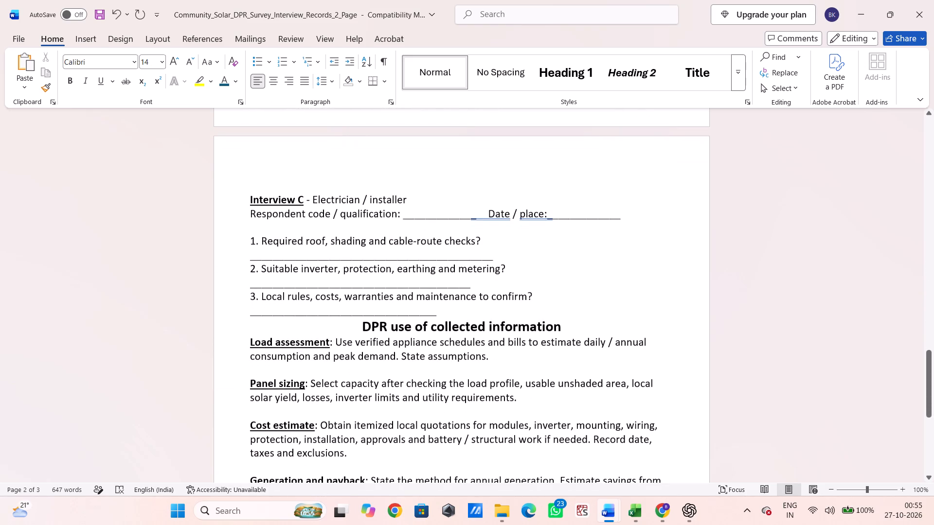
{"action": "left_click", "coordinate": [533, 251]}
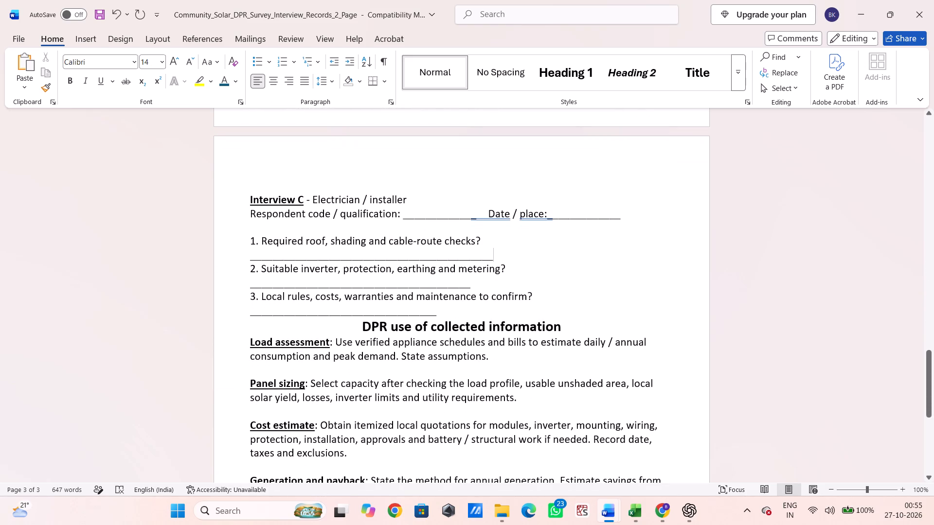
{"action": "key", "text": "shift+underscore"}
{"action": "key", "text": "shift+underscore"}
{"action": "key", "text": "shift+underscore"}
{"action": "key", "text": "shift+underscore"}
{"action": "key", "text": "shift+underscore"}
{"action": "key", "text": "shift+underscore"}
{"action": "key", "text": "shift+underscore"}
{"action": "key", "text": "shift+underscore"}
{"action": "key", "text": "shift+underscore"}
{"action": "key", "text": "shift+underscore"}
{"action": "key", "text": "shift+underscore"}
{"action": "key", "text": "shift+underscore"}
{"action": "key", "text": "shift+underscore"}
{"action": "key", "text": "shift+underscore"}
{"action": "key", "text": "shift+underscore"}
{"action": "key", "text": "shift+underscore"}
{"action": "key", "text": "shift+underscore"}
{"action": "key", "text": "shift+underscore"}
{"action": "key", "text": "shift+underscore"}
{"action": "key", "text": "shift+underscore"}
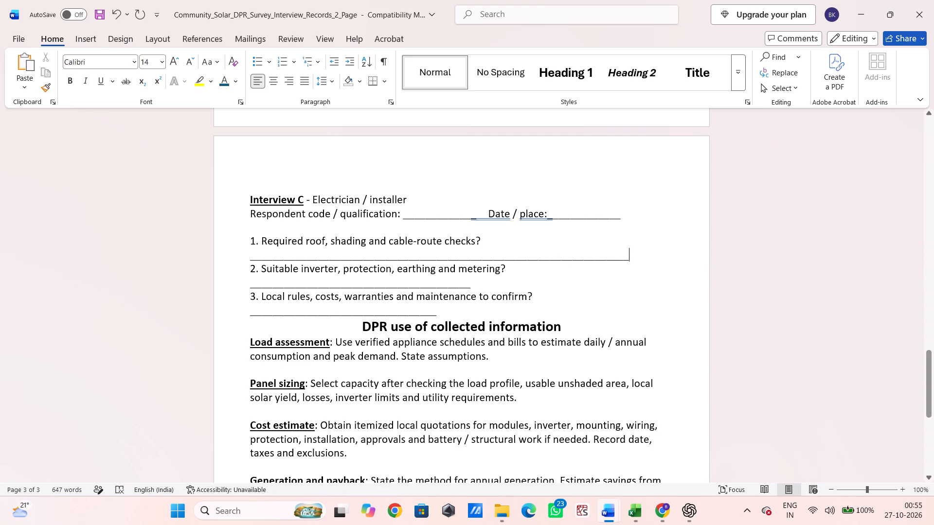
Extend the answer line under question 2 of Interview C with underscores to match the length of question 1's line.
{"action": "left_click", "coordinate": [521, 283]}
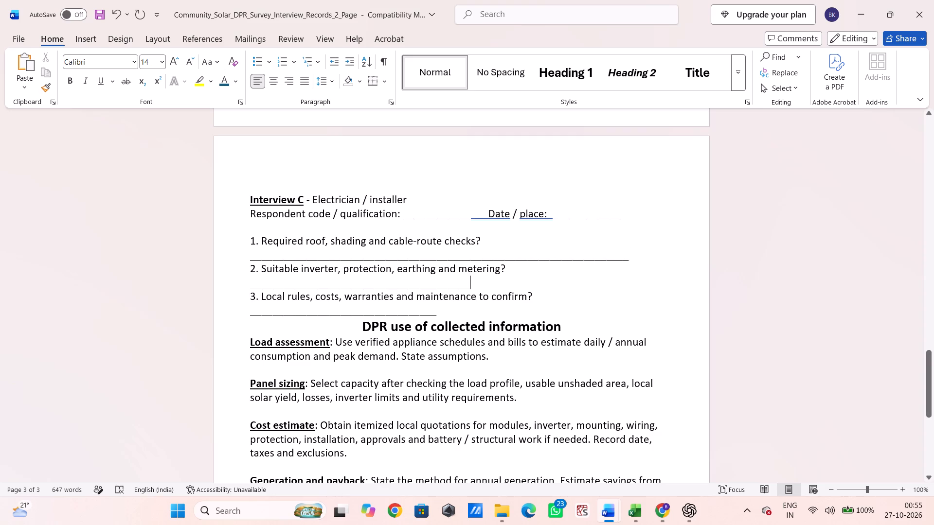
{"action": "key", "text": "shift+underscore"}
{"action": "key", "text": "shift+underscore"}
{"action": "key", "text": "shift+underscore"}
{"action": "key", "text": "shift+underscore"}
{"action": "key", "text": "shift+underscore"}
{"action": "key", "text": "shift+underscore"}
{"action": "key", "text": "shift+underscore"}
{"action": "key", "text": "shift+underscore"}
{"action": "key", "text": "shift+underscore"}
{"action": "key", "text": "shift+underscore"}
{"action": "key", "text": "shift+underscore"}
{"action": "key", "text": "shift+underscore"}
{"action": "key", "text": "shift+underscore"}
{"action": "key", "text": "shift+underscore"}
{"action": "key", "text": "shift+underscore"}
{"action": "key", "text": "shift+underscore"}
{"action": "key", "text": "shift+underscore"}
{"action": "key", "text": "shift+underscore"}
{"action": "key", "text": "shift+underscore"}
{"action": "key", "text": "shift+underscore"}
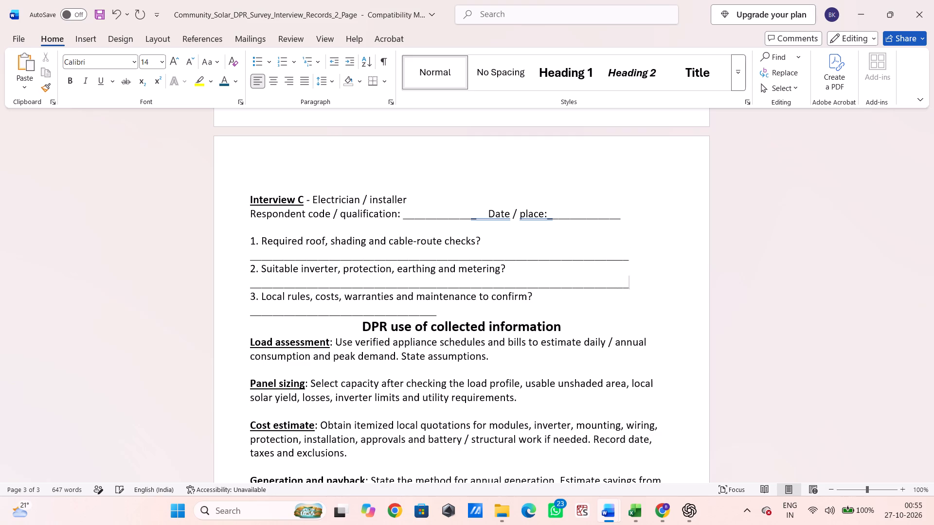
Extend the answer line under question 3 of Interview C with underscores to match the two answer lines above it.
{"action": "left_click", "coordinate": [497, 309]}
{"action": "key", "text": "shift+underscore"}
{"action": "key", "text": "shift+underscore"}
{"action": "key", "text": "shift+underscore"}
{"action": "key", "text": "shift+underscore"}
{"action": "key", "text": "shift+underscore"}
{"action": "key", "text": "shift+underscore"}
{"action": "key", "text": "shift+underscore"}
{"action": "key", "text": "shift+underscore"}
{"action": "key", "text": "shift+underscore"}
{"action": "key", "text": "shift+underscore"}
{"action": "key", "text": "shift+underscore"}
{"action": "key", "text": "shift+underscore"}
{"action": "key", "text": "shift+underscore"}
{"action": "key", "text": "shift+underscore"}
{"action": "key", "text": "shift+underscore"}
{"action": "key", "text": "shift+underscore"}
{"action": "key", "text": "shift+underscore"}
{"action": "key", "text": "shift+underscore"}
{"action": "key", "text": "shift+underscore"}
{"action": "key", "text": "shift+underscore"}
{"action": "type", "text": "____"}
Review the layout of the DPR use section down to the record note, and of Interview C.
{"action": "scroll", "coordinate": [417, 353], "scroll_direction": "down", "scroll_amount": 5}
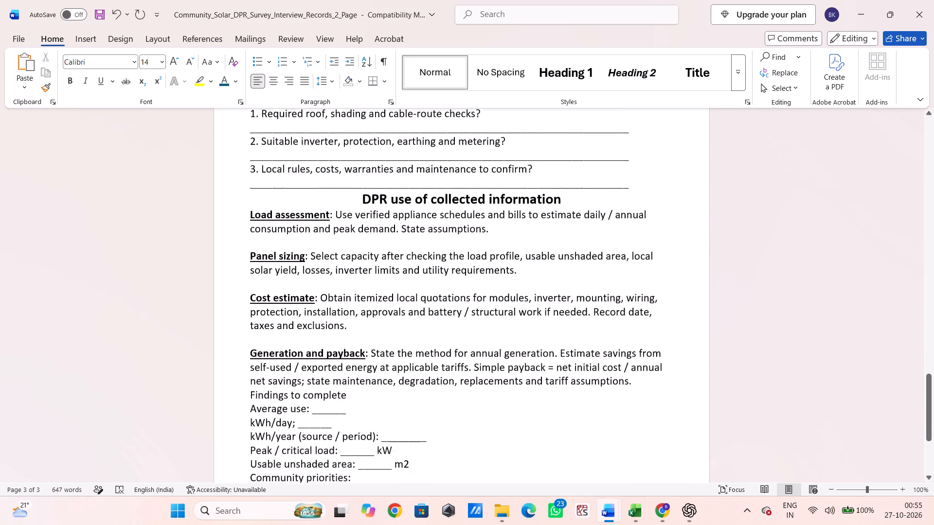
{"action": "scroll", "coordinate": [417, 353], "scroll_direction": "down", "scroll_amount": 9}
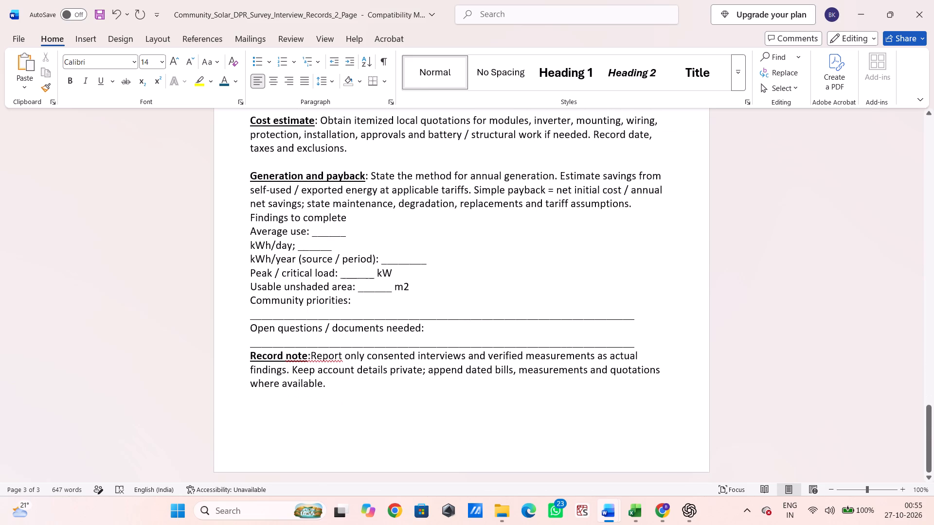
{"action": "scroll", "coordinate": [415, 354], "scroll_direction": "up", "scroll_amount": 14}
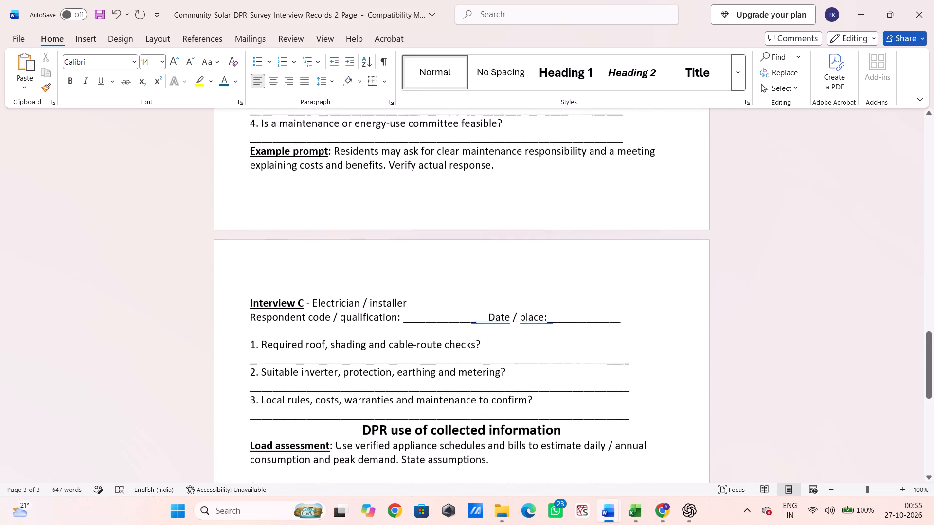
{"action": "scroll", "coordinate": [411, 355], "scroll_direction": "up", "scroll_amount": 4}
Shorten the Date / place blank in Interview C by one underscore.
{"action": "scroll", "coordinate": [411, 355], "scroll_direction": "down", "scroll_amount": 2}
{"action": "left_click", "coordinate": [489, 373]}
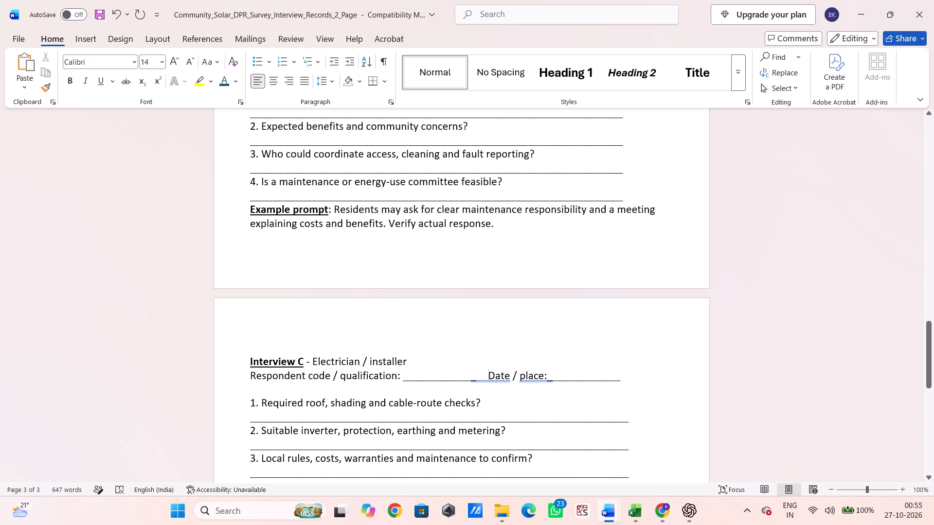
{"action": "left_click", "coordinate": [479, 375]}
{"action": "left_click", "coordinate": [626, 378]}
{"action": "key", "text": "space"}
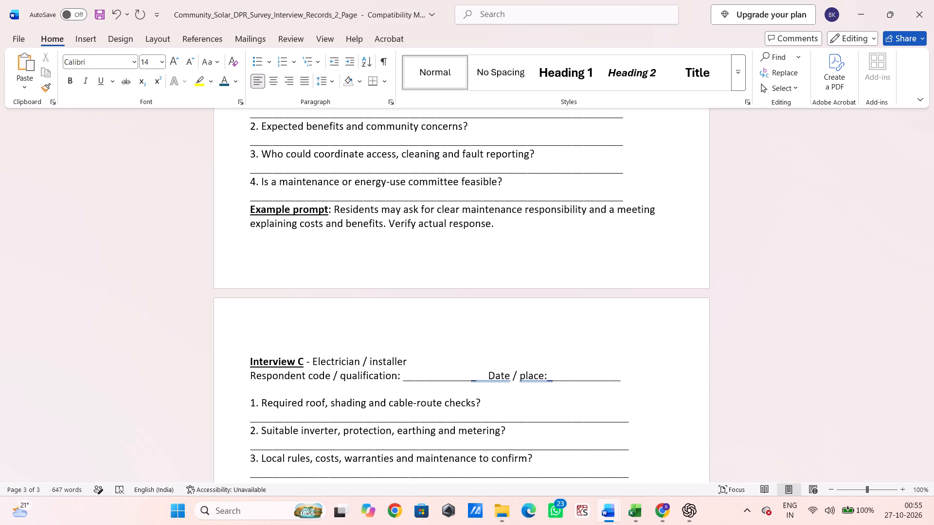
{"action": "key", "text": "BackSpace"}
{"action": "key", "text": "BackSpace"}
Review the layout of the interviews, field checklist, appliance data and site survey sections across all three pages.
{"action": "scroll", "coordinate": [637, 344], "scroll_direction": "up", "scroll_amount": 3}
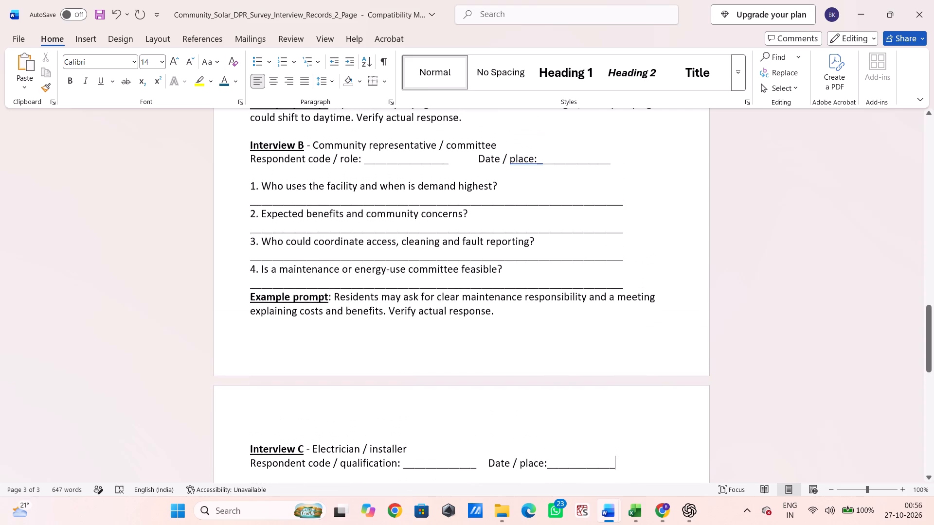
{"action": "scroll", "coordinate": [637, 344], "scroll_direction": "down", "scroll_amount": 1}
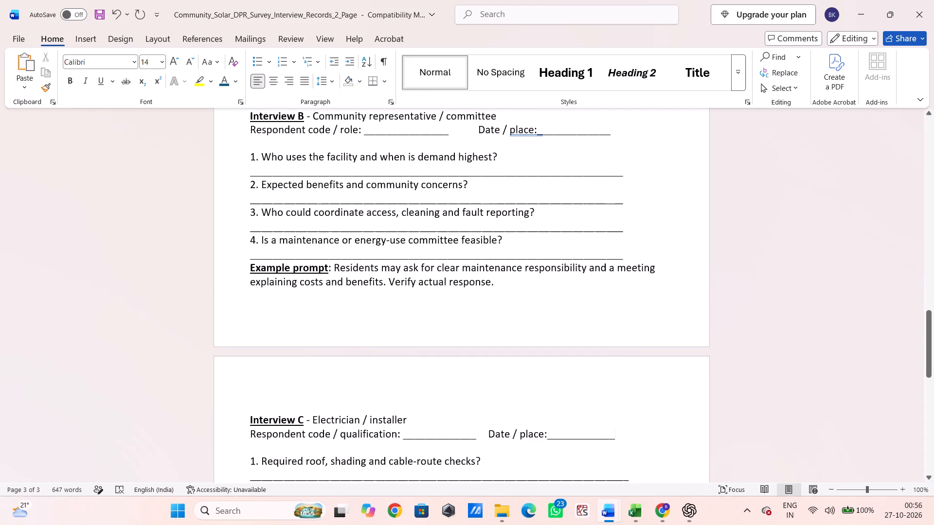
{"action": "scroll", "coordinate": [634, 345], "scroll_direction": "up", "scroll_amount": 1}
{"action": "scroll", "coordinate": [634, 345], "scroll_direction": "down", "scroll_amount": 1}
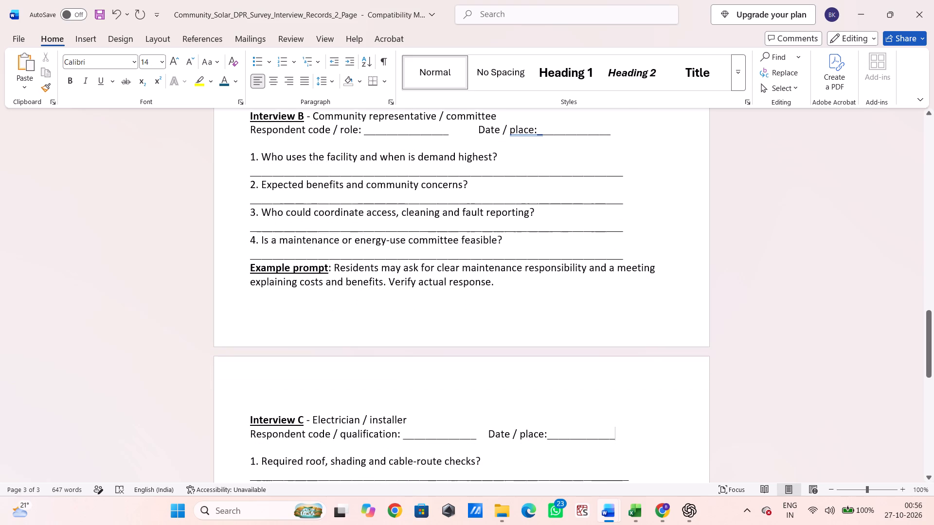
{"action": "scroll", "coordinate": [634, 345], "scroll_direction": "down", "scroll_amount": 3}
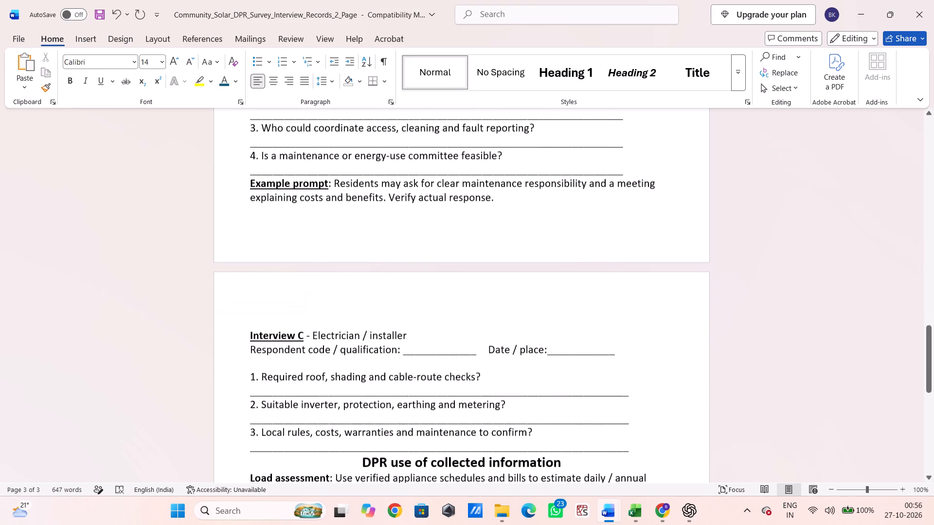
{"action": "scroll", "coordinate": [624, 367], "scroll_direction": "up", "scroll_amount": 8}
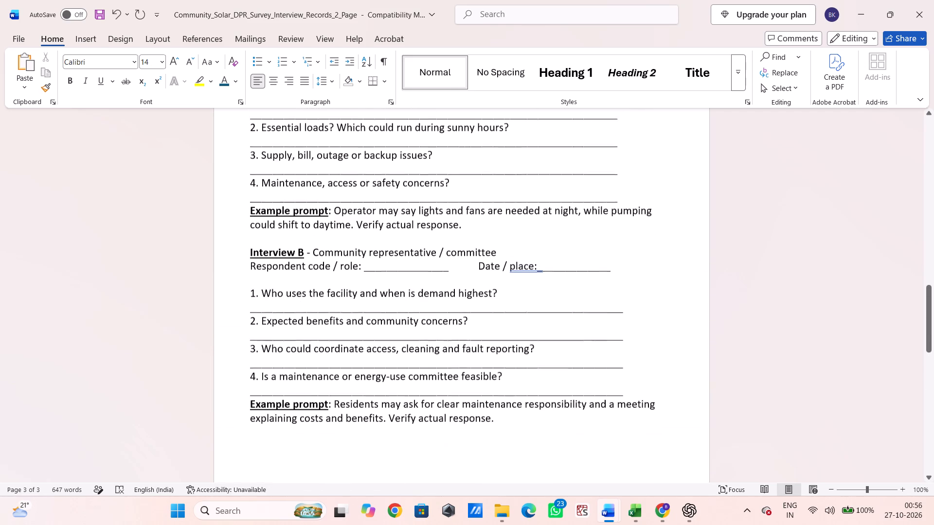
{"action": "scroll", "coordinate": [624, 367], "scroll_direction": "up", "scroll_amount": 9}
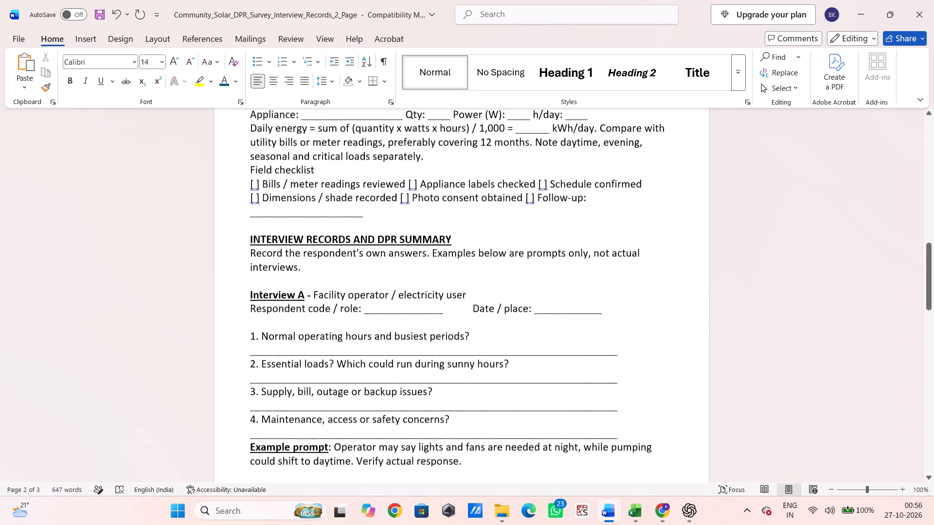
{"action": "scroll", "coordinate": [622, 368], "scroll_direction": "up", "scroll_amount": 11}
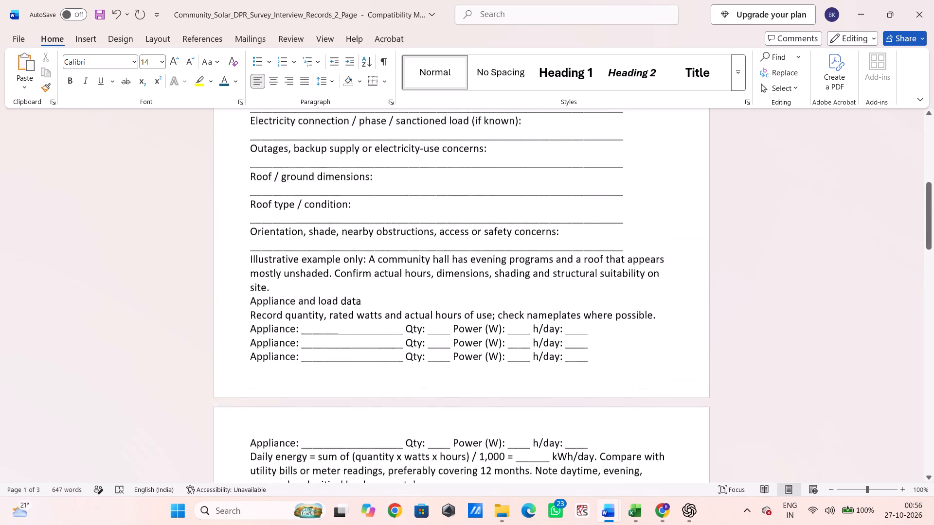
{"action": "scroll", "coordinate": [620, 368], "scroll_direction": "up", "scroll_amount": 11}
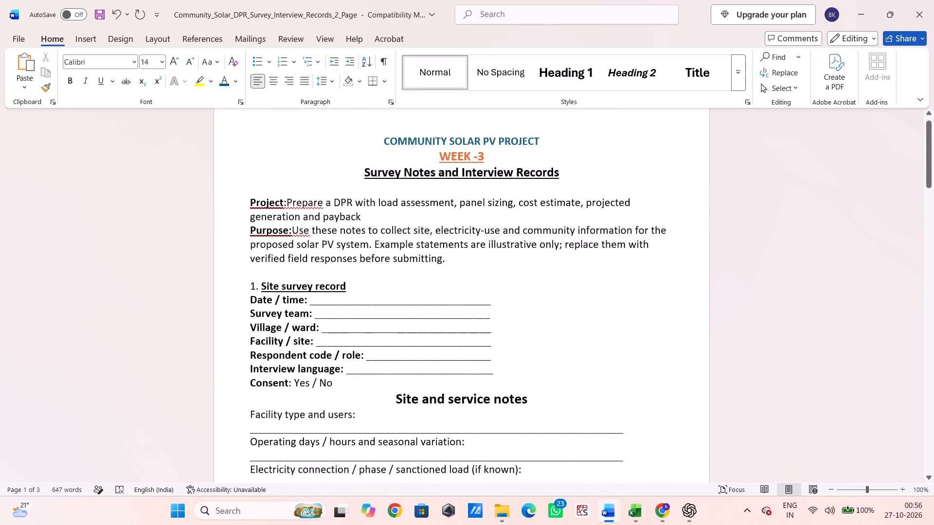
{"action": "scroll", "coordinate": [598, 385], "scroll_direction": "down", "scroll_amount": 19}
{"action": "scroll", "coordinate": [598, 385], "scroll_direction": "down", "scroll_amount": 4}
{"action": "scroll", "coordinate": [598, 386], "scroll_direction": "up", "scroll_amount": 2}
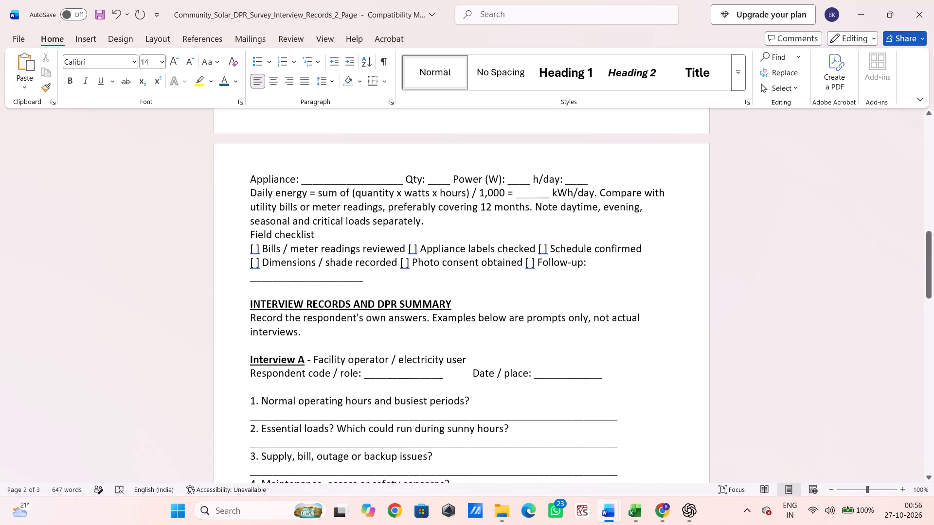
{"action": "scroll", "coordinate": [598, 386], "scroll_direction": "up", "scroll_amount": 14}
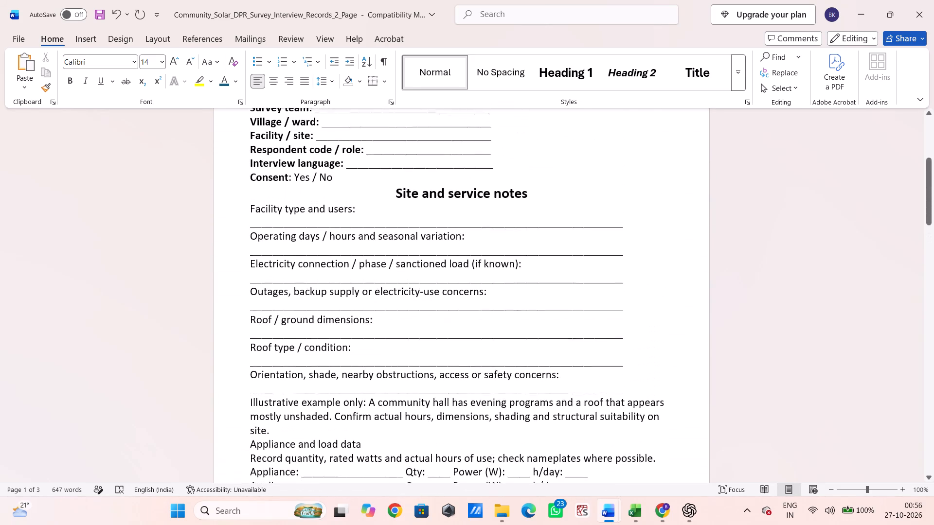
Left-align the "Site and service notes" heading on the first page, keeping the document open.
{"action": "scroll", "coordinate": [595, 389], "scroll_direction": "up", "scroll_amount": 6}
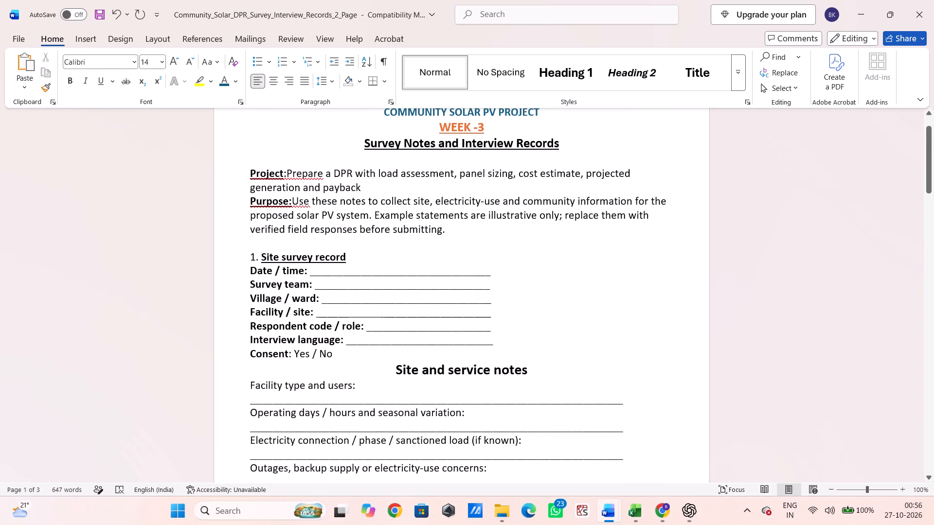
{"action": "left_click_drag", "start_coordinate": [398, 367], "coordinate": [541, 367]}
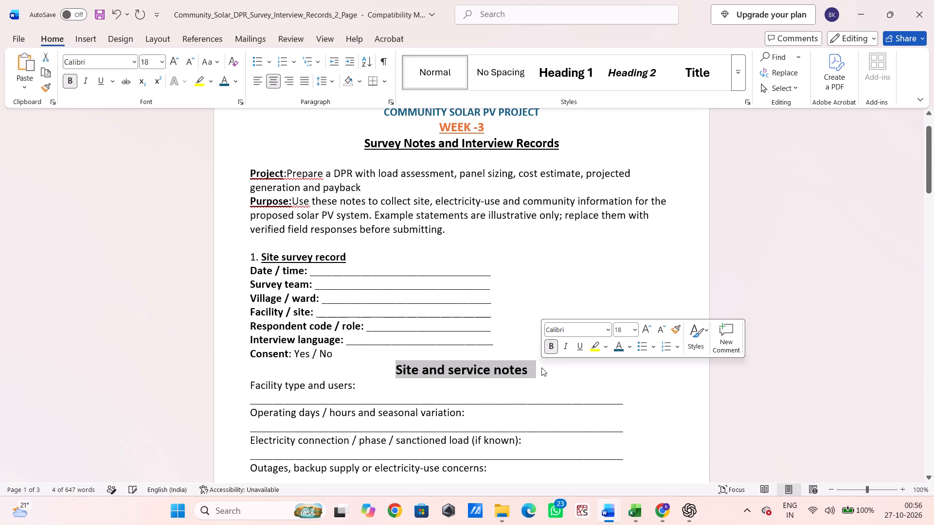
{"action": "key", "text": "ctrl+e"}
{"action": "key", "text": "ctrl+w"}
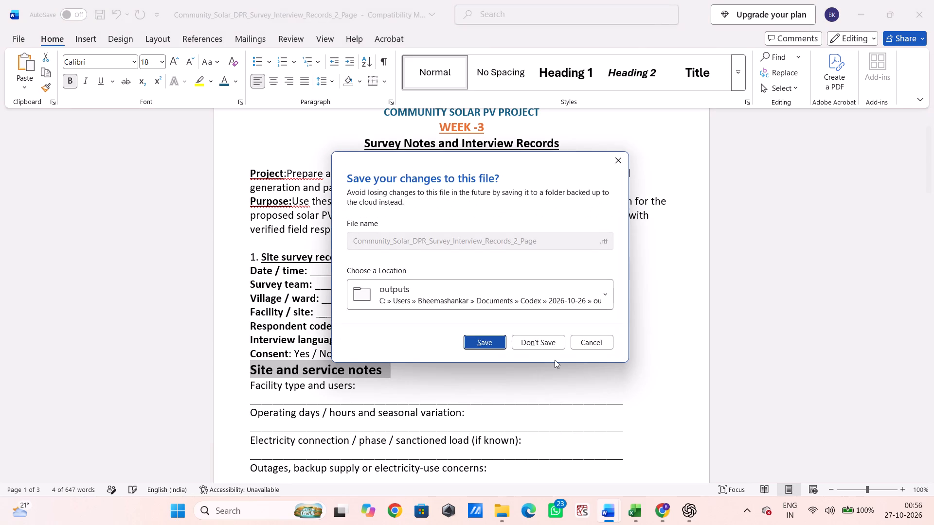
{"action": "left_click", "coordinate": [133, 320]}
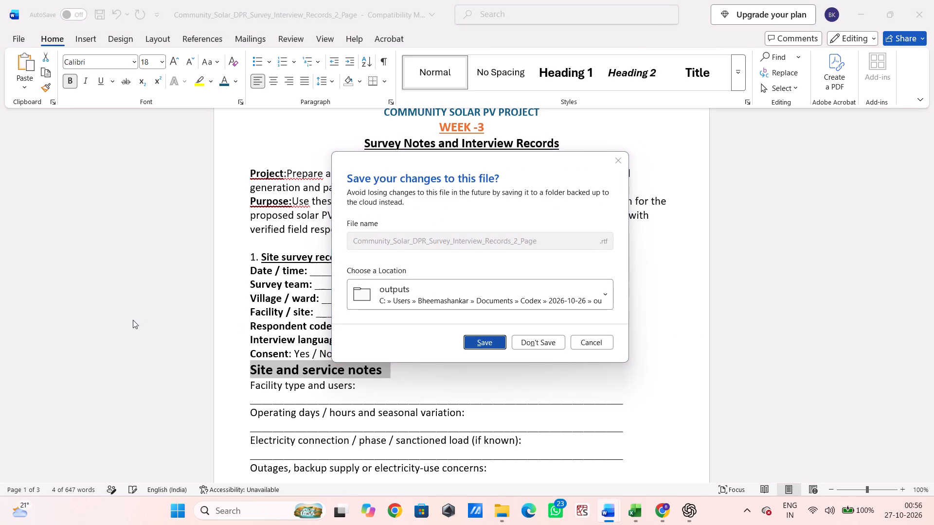
{"action": "left_click", "coordinate": [613, 163]}
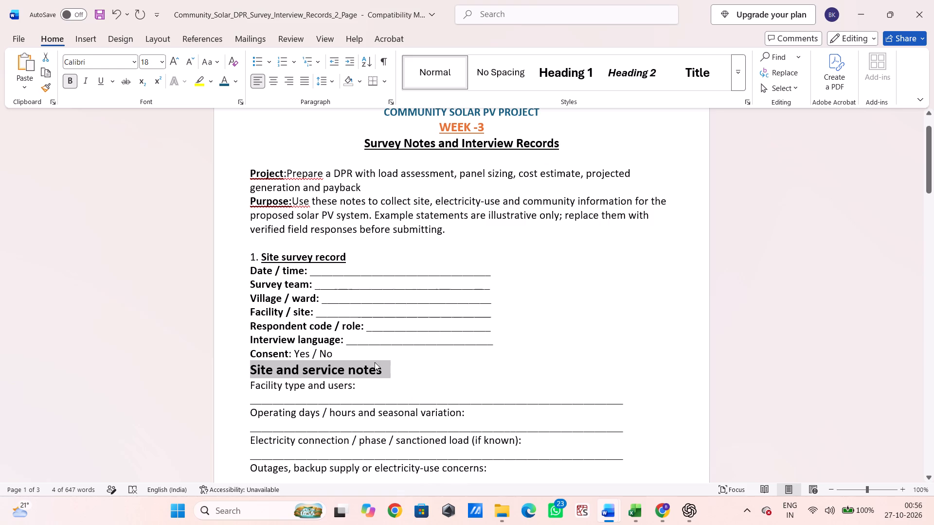
Insert a blank line between the Consent line and the "Site and service notes" heading.
{"action": "left_click", "coordinate": [438, 361]}
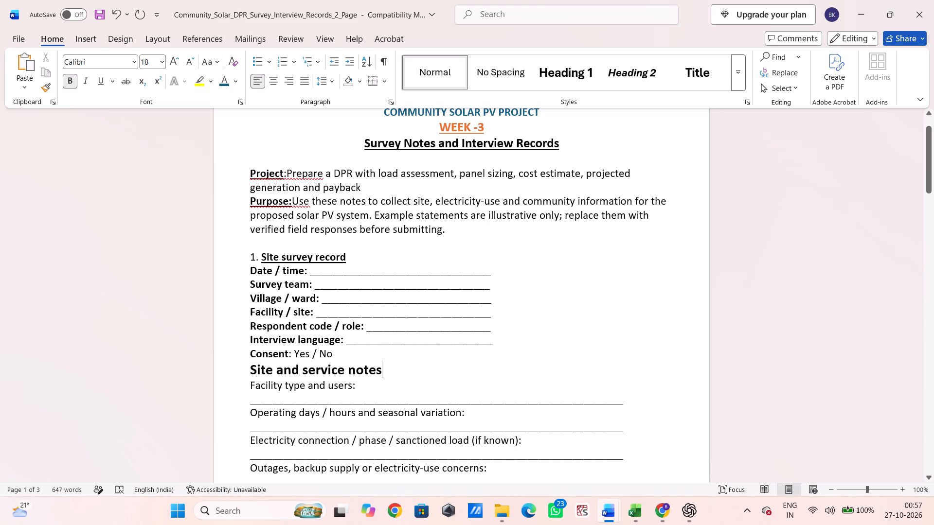
{"action": "left_click", "coordinate": [349, 358]}
{"action": "key", "text": "Return"}
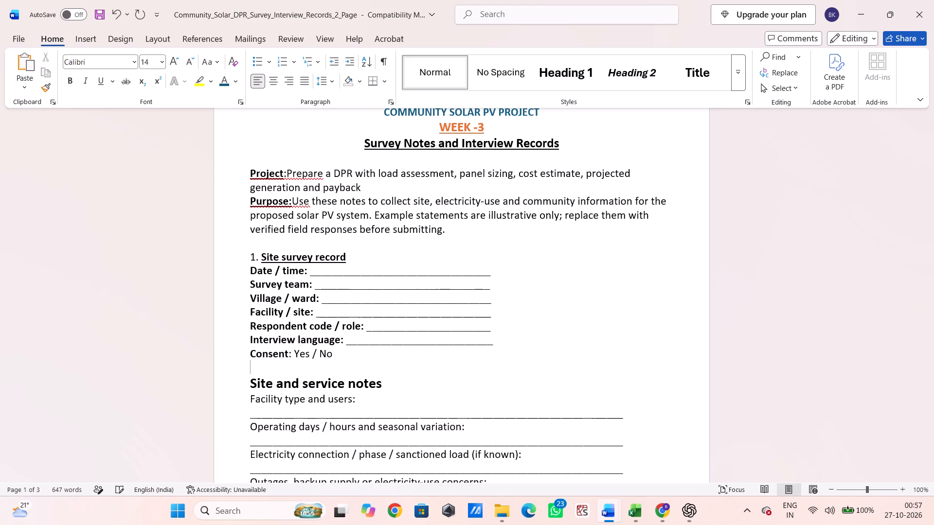
Check the spacing and page break from the site survey record down to the appliance lines and field checklist.
{"action": "scroll", "coordinate": [349, 358], "scroll_direction": "down", "scroll_amount": 15}
{"action": "scroll", "coordinate": [400, 270], "scroll_direction": "up", "scroll_amount": 2}
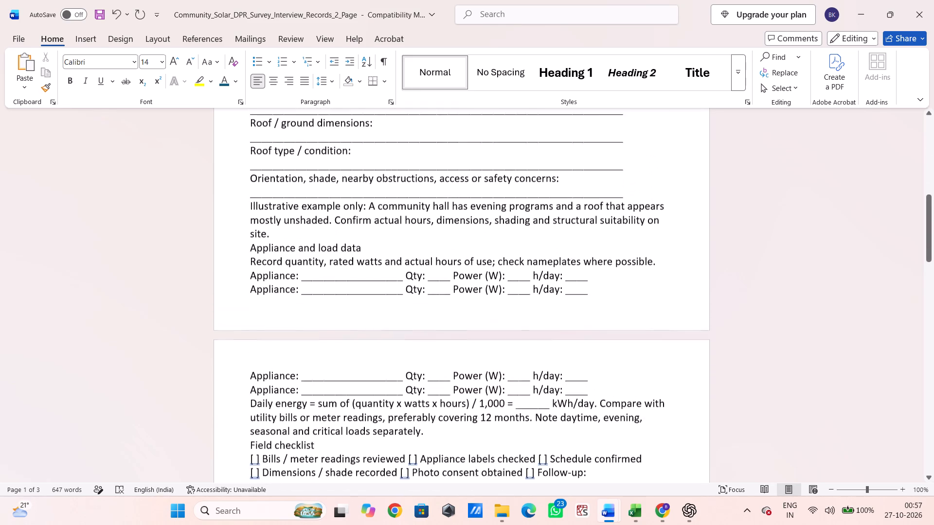
{"action": "scroll", "coordinate": [400, 270], "scroll_direction": "up", "scroll_amount": 10}
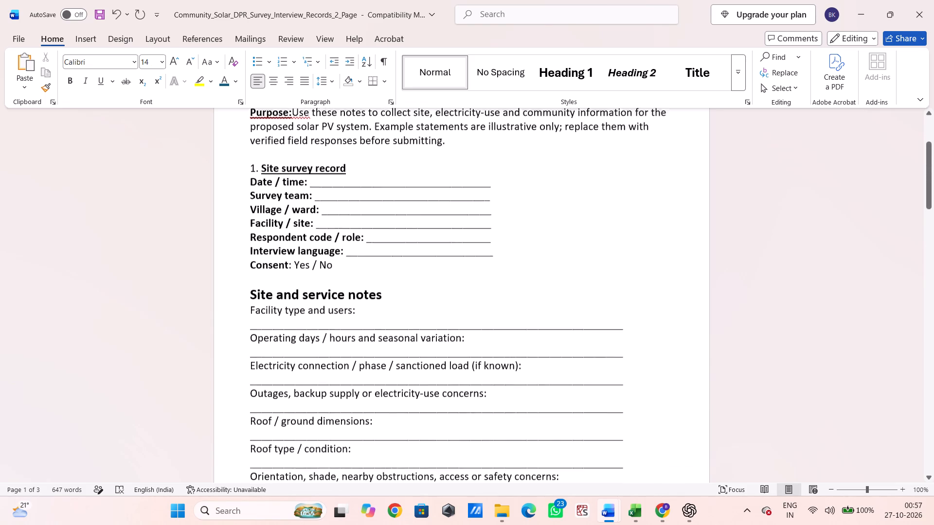
{"action": "scroll", "coordinate": [400, 270], "scroll_direction": "up", "scroll_amount": 1}
{"action": "scroll", "coordinate": [400, 270], "scroll_direction": "down", "scroll_amount": 1}
{"action": "scroll", "coordinate": [400, 270], "scroll_direction": "up", "scroll_amount": 1}
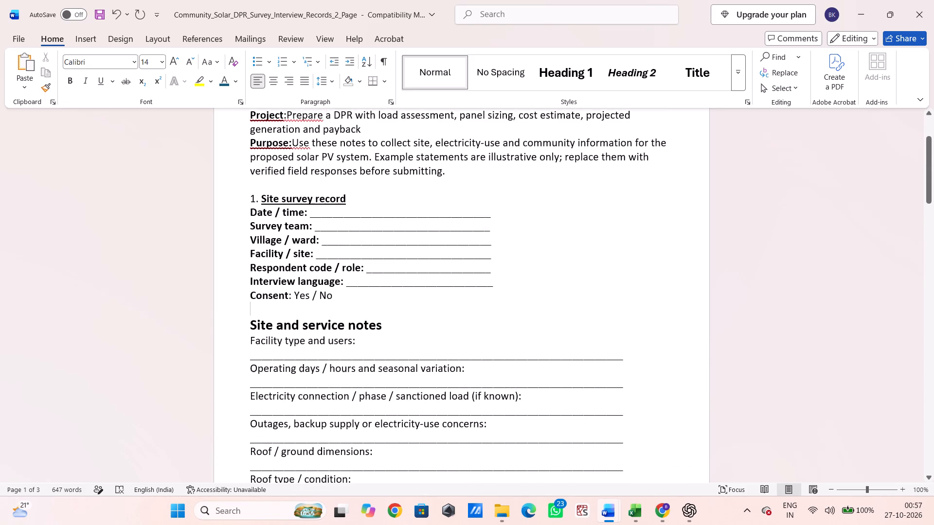
{"action": "scroll", "coordinate": [400, 270], "scroll_direction": "up", "scroll_amount": 1}
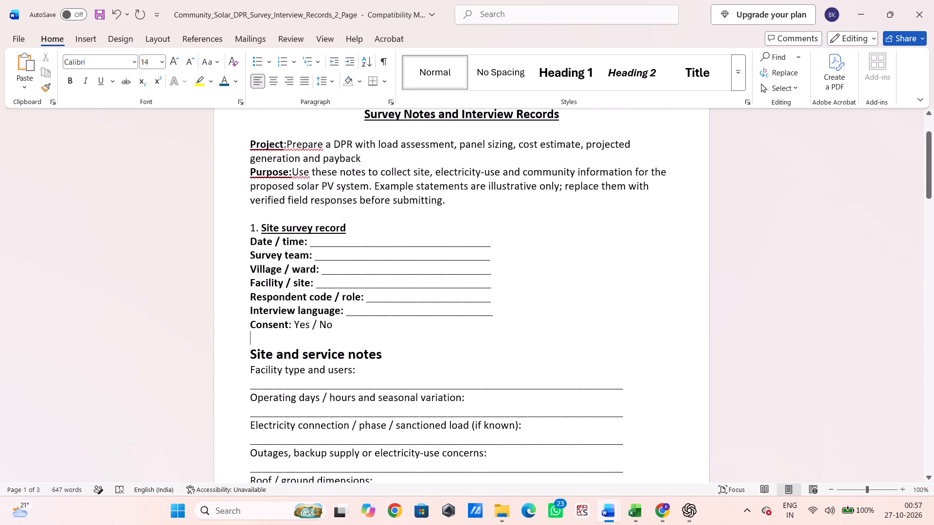
{"action": "scroll", "coordinate": [293, 358], "scroll_direction": "down", "scroll_amount": 17}
{"action": "scroll", "coordinate": [293, 358], "scroll_direction": "up", "scroll_amount": 15}
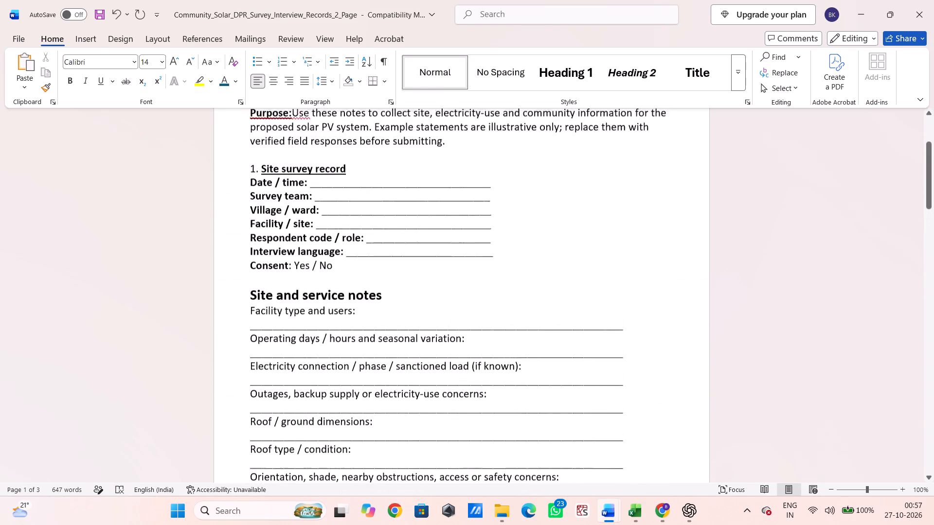
Set the whole "1. Site survey record" heading, including its number, to font size 16.
{"action": "scroll", "coordinate": [293, 358], "scroll_direction": "up", "scroll_amount": 1}
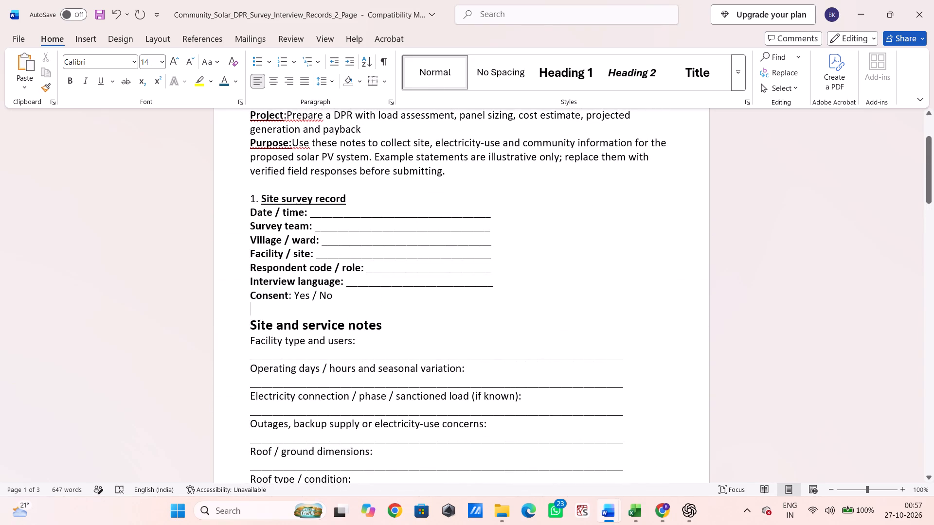
{"action": "left_click_drag", "start_coordinate": [250, 201], "coordinate": [280, 201]}
{"action": "left_click_drag", "start_coordinate": [280, 201], "coordinate": [334, 199]}
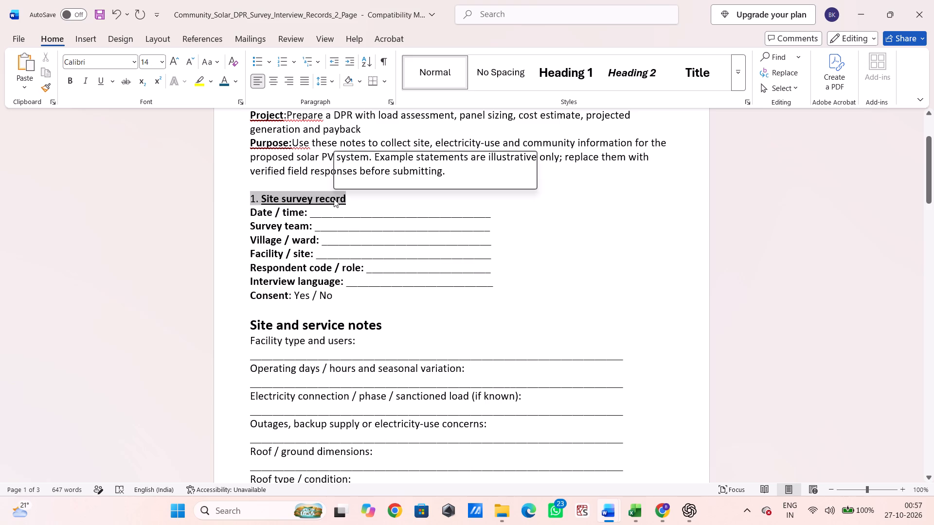
{"action": "left_click", "coordinate": [426, 161]}
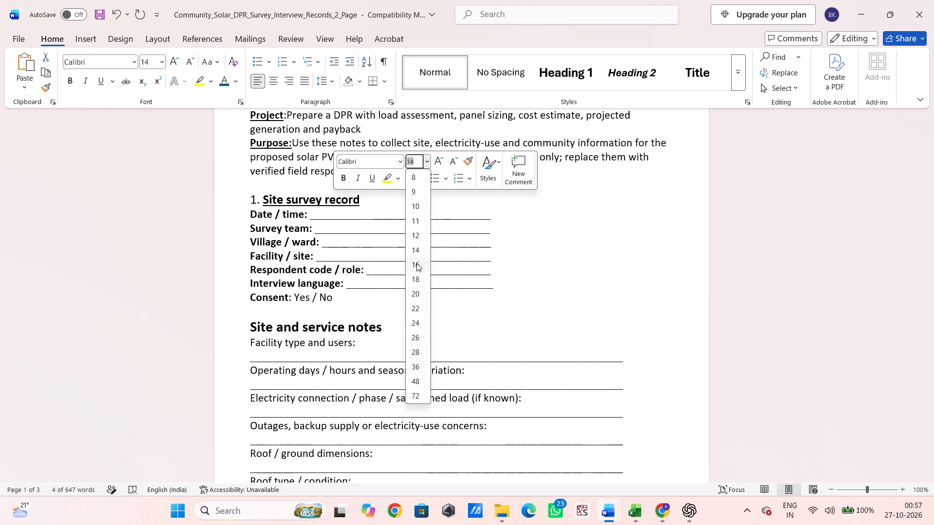
{"action": "scroll", "coordinate": [395, 270], "scroll_direction": "down", "scroll_amount": 6}
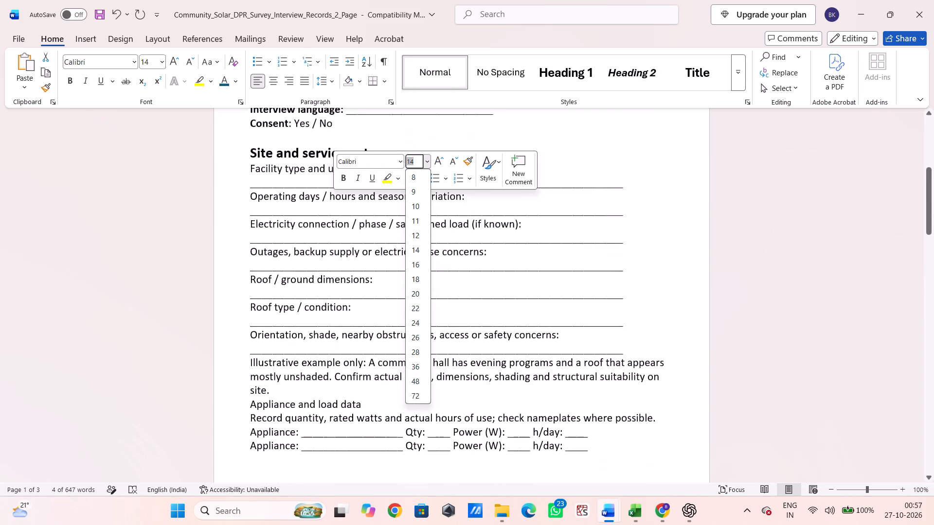
{"action": "scroll", "coordinate": [395, 270], "scroll_direction": "down", "scroll_amount": 10}
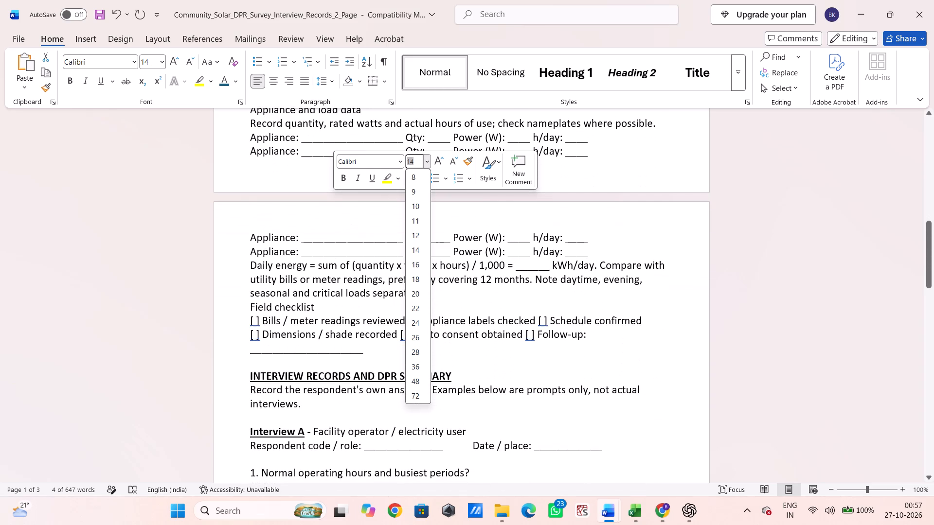
{"action": "scroll", "coordinate": [395, 270], "scroll_direction": "up", "scroll_amount": 1}
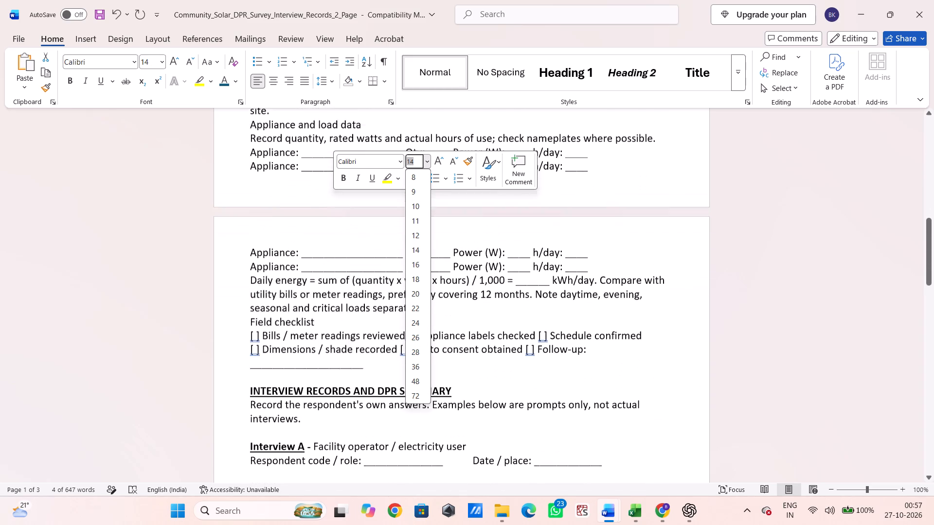
{"action": "scroll", "coordinate": [395, 270], "scroll_direction": "up", "scroll_amount": 11}
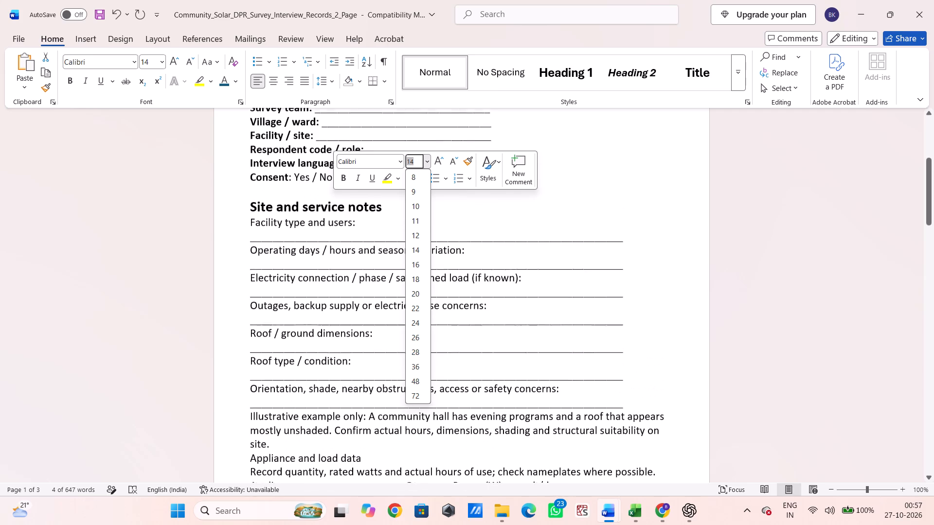
{"action": "scroll", "coordinate": [395, 270], "scroll_direction": "up", "scroll_amount": 2}
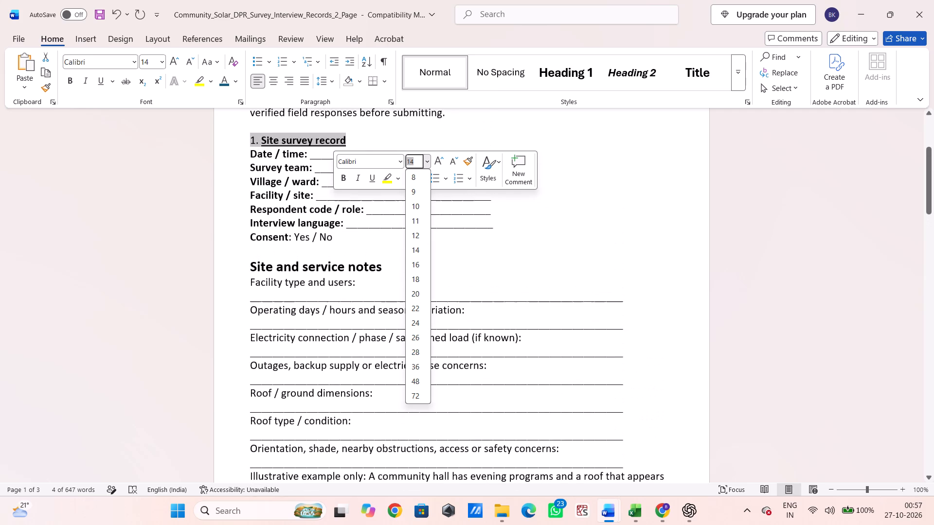
{"action": "left_click", "coordinate": [420, 263]}
{"action": "left_click", "coordinate": [170, 234]}
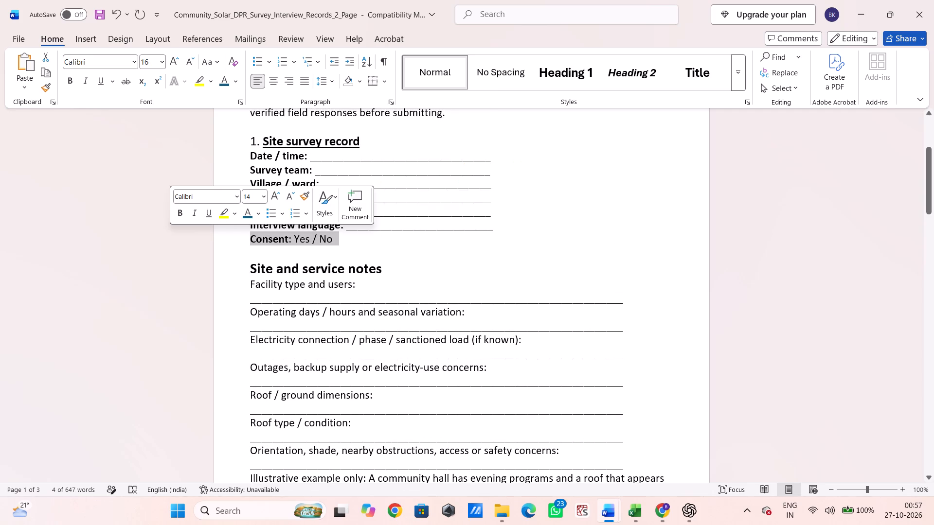
{"action": "left_click", "coordinate": [220, 245]}
Underline the "Site and service notes" heading on the first page, keeping it bold.
{"action": "scroll", "coordinate": [302, 197], "scroll_direction": "up", "scroll_amount": 2}
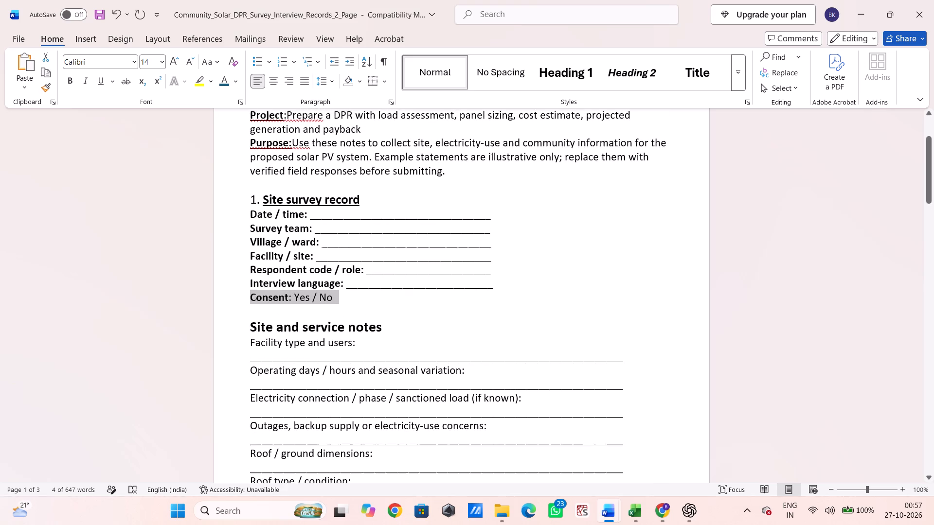
{"action": "scroll", "coordinate": [303, 196], "scroll_direction": "up", "scroll_amount": 2}
{"action": "scroll", "coordinate": [298, 204], "scroll_direction": "down", "scroll_amount": 5}
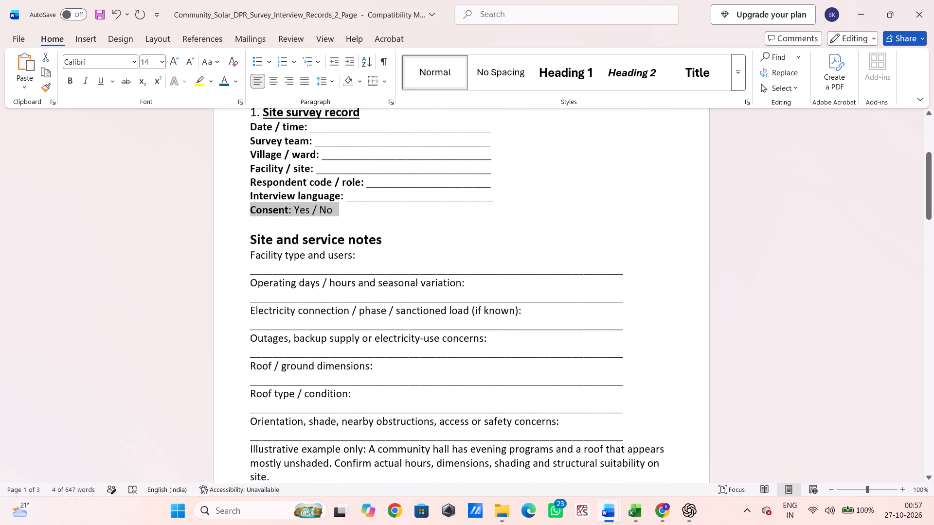
{"action": "left_click_drag", "start_coordinate": [249, 241], "coordinate": [249, 240]}
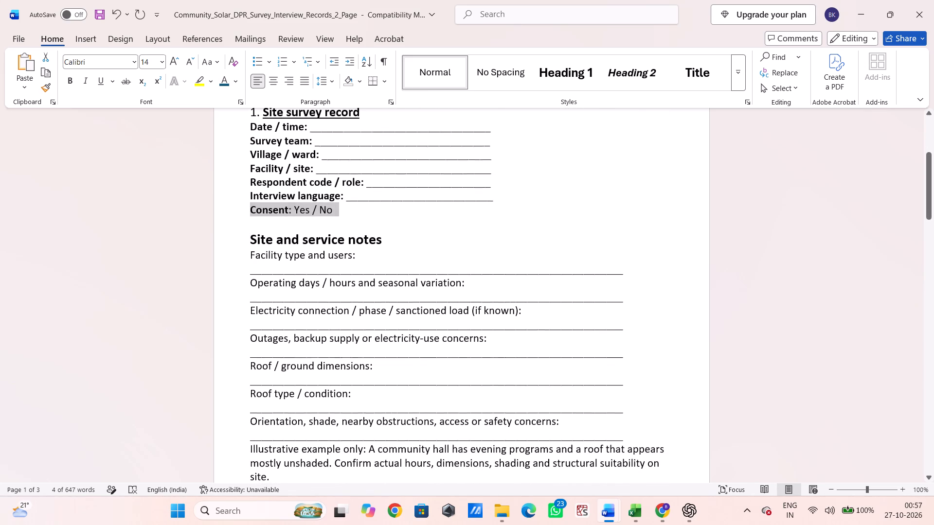
{"action": "left_click_drag", "start_coordinate": [249, 240], "coordinate": [392, 233]}
{"action": "left_click", "coordinate": [402, 212]}
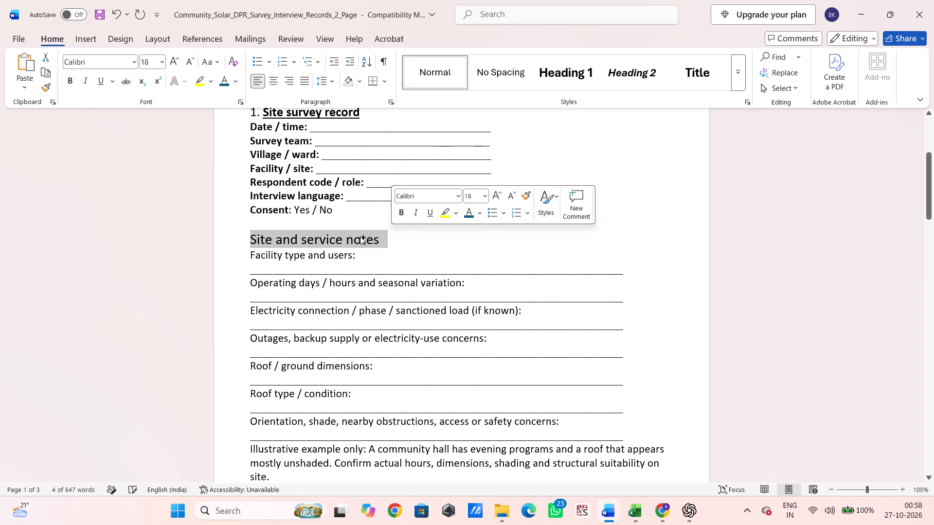
{"action": "left_click", "coordinate": [399, 206]}
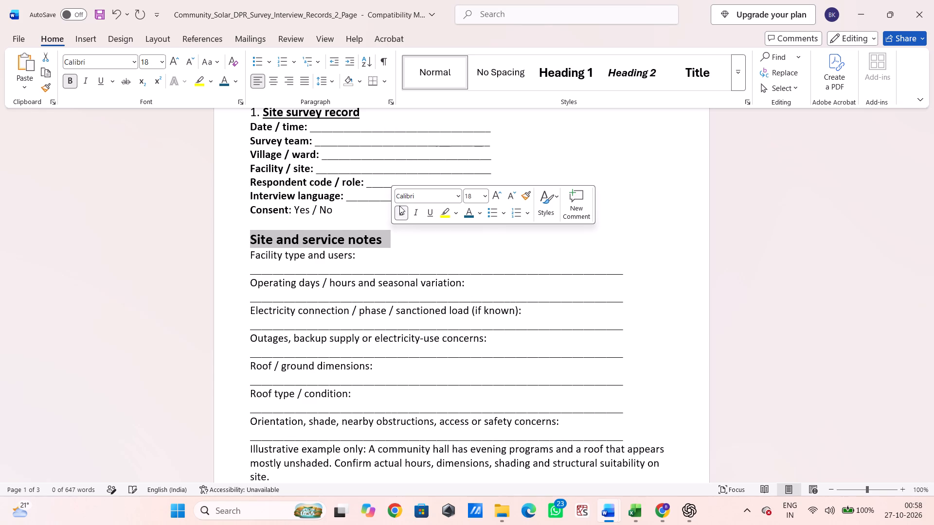
{"action": "left_click", "coordinate": [432, 213]}
{"action": "left_click", "coordinate": [427, 238]}
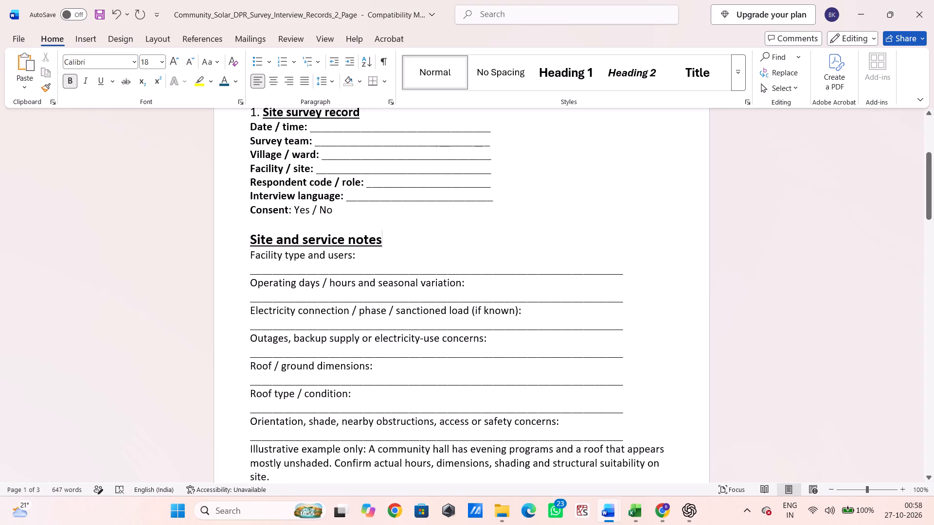
Compare the heading styles and spacing from the site survey record through the field checklist and Interviews A, B and C.
{"action": "scroll", "coordinate": [387, 271], "scroll_direction": "up", "scroll_amount": 3}
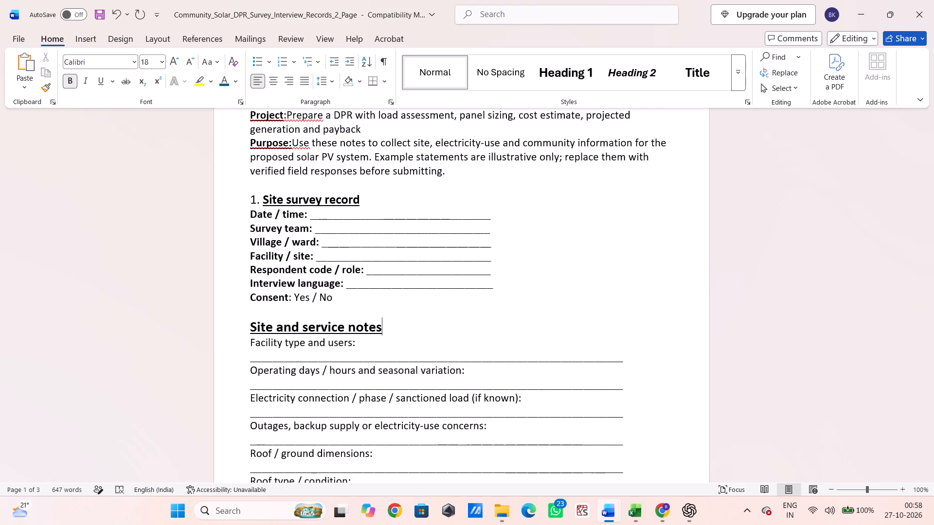
{"action": "scroll", "coordinate": [387, 271], "scroll_direction": "down", "scroll_amount": 3}
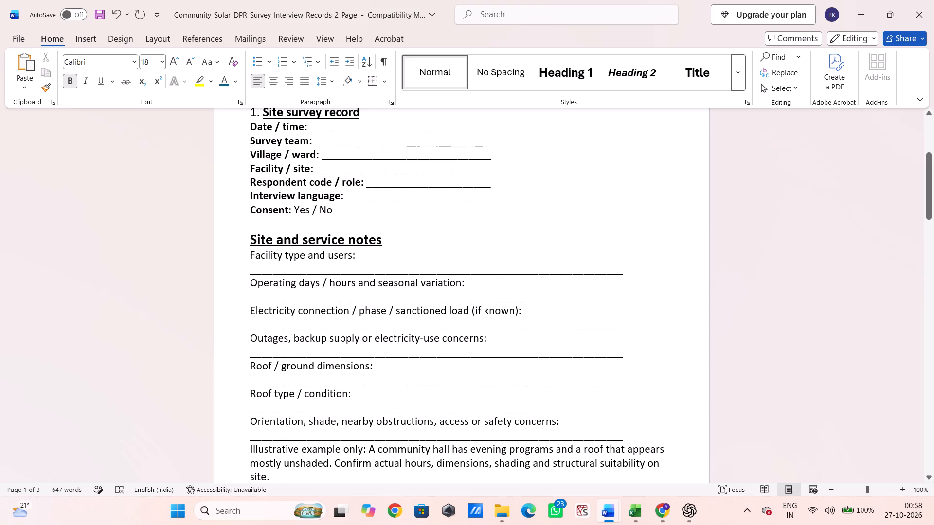
{"action": "scroll", "coordinate": [375, 283], "scroll_direction": "up", "scroll_amount": 2}
{"action": "scroll", "coordinate": [375, 283], "scroll_direction": "down", "scroll_amount": 8}
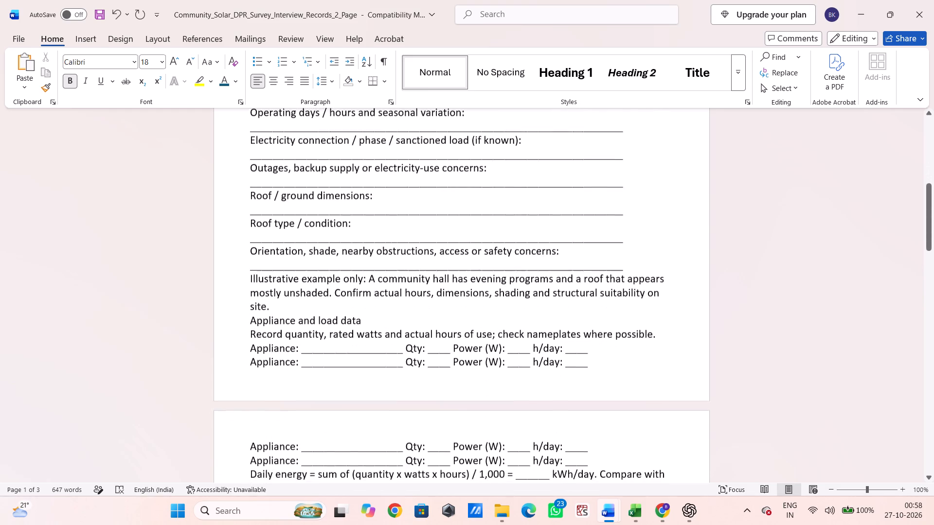
{"action": "scroll", "coordinate": [374, 286], "scroll_direction": "down", "scroll_amount": 11}
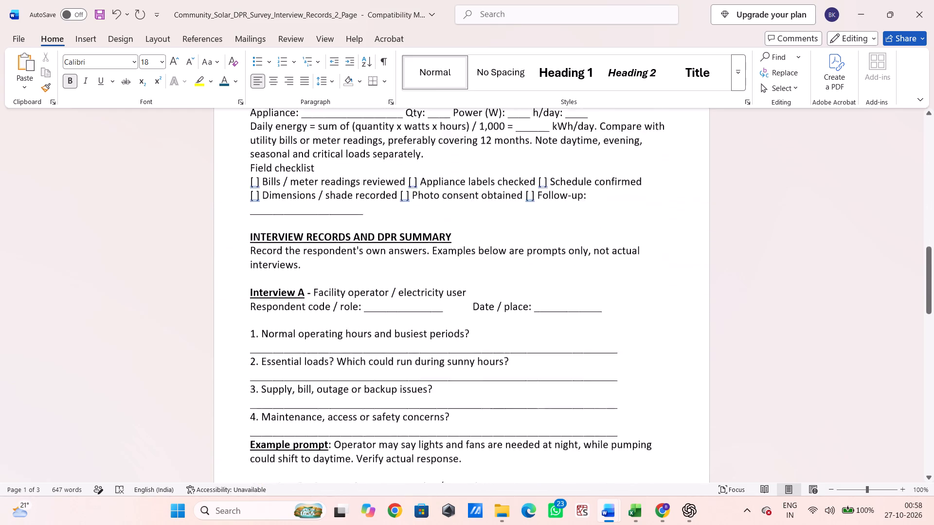
{"action": "scroll", "coordinate": [374, 286], "scroll_direction": "down", "scroll_amount": 16}
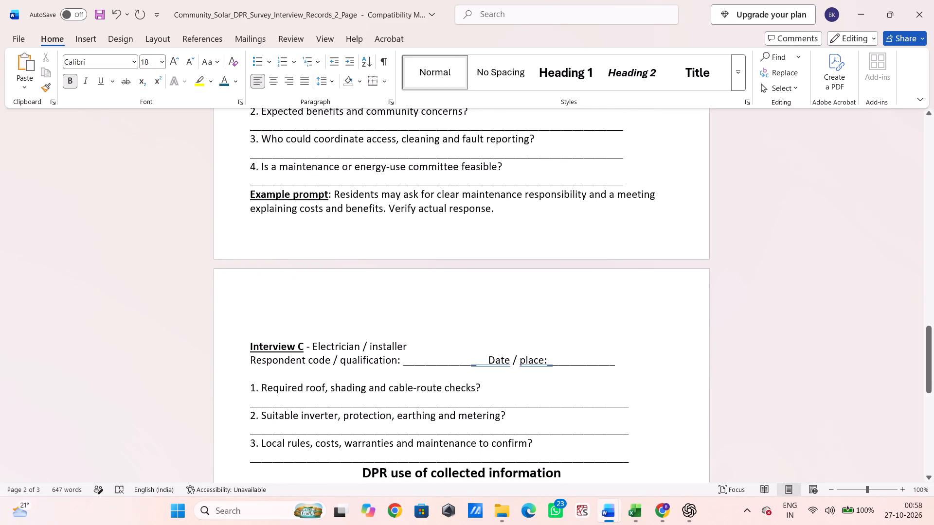
{"action": "scroll", "coordinate": [374, 286], "scroll_direction": "up", "scroll_amount": 8}
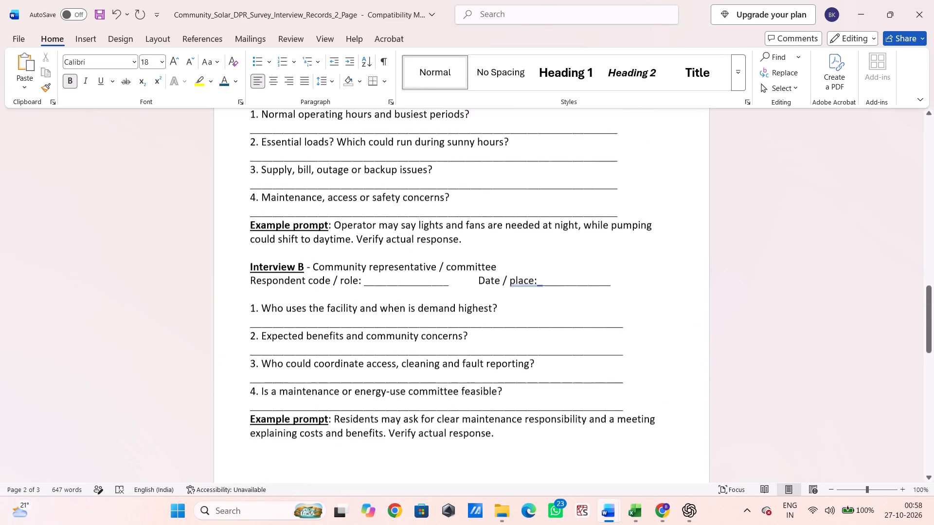
{"action": "scroll", "coordinate": [374, 286], "scroll_direction": "up", "scroll_amount": 19}
{"action": "scroll", "coordinate": [374, 286], "scroll_direction": "up", "scroll_amount": 3}
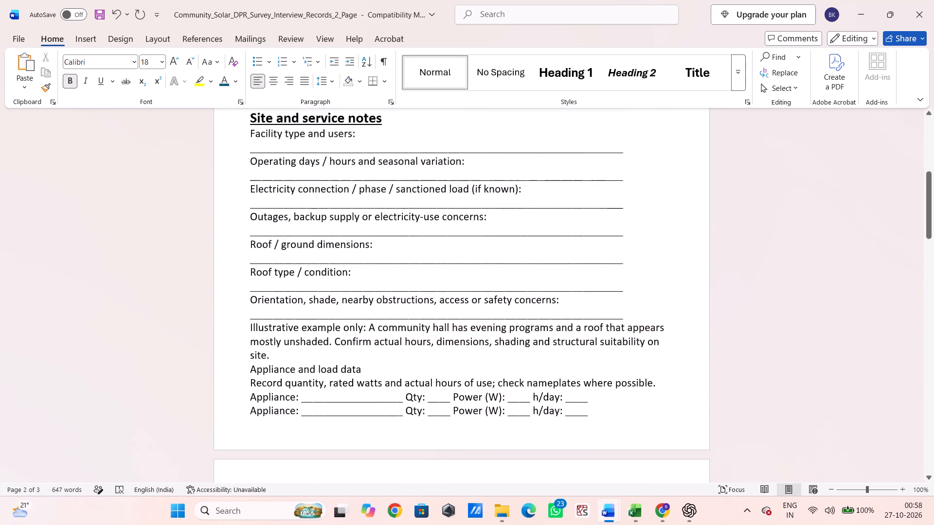
{"action": "scroll", "coordinate": [374, 286], "scroll_direction": "up", "scroll_amount": 6}
Review headings, spacing and page breaks from the site and service notes through the DPR use section and closing record note.
{"action": "scroll", "coordinate": [374, 286], "scroll_direction": "down", "scroll_amount": 4}
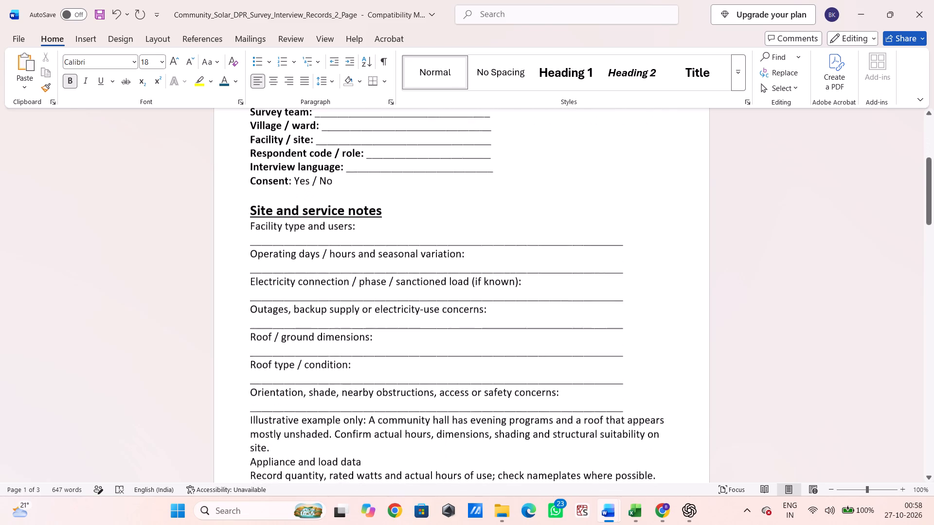
{"action": "scroll", "coordinate": [374, 286], "scroll_direction": "down", "scroll_amount": 15}
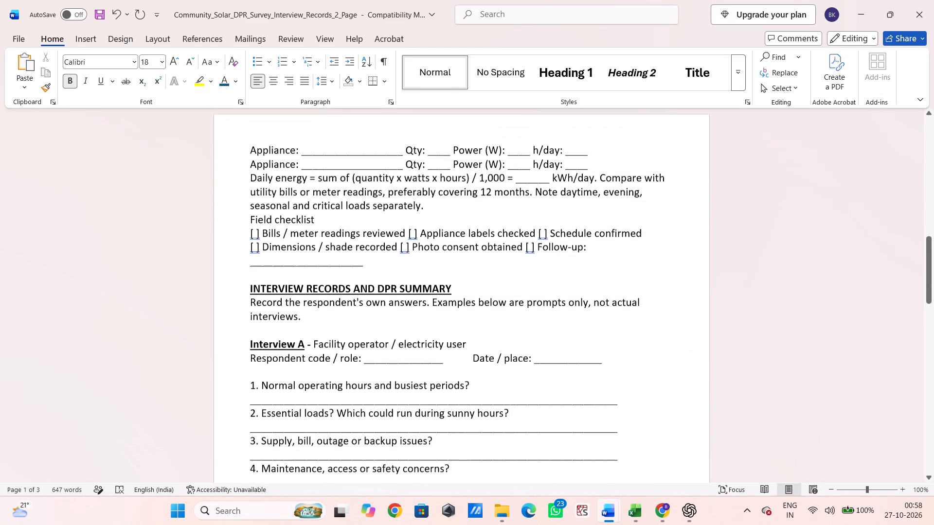
{"action": "scroll", "coordinate": [374, 286], "scroll_direction": "down", "scroll_amount": 1}
{"action": "scroll", "coordinate": [374, 286], "scroll_direction": "up", "scroll_amount": 10}
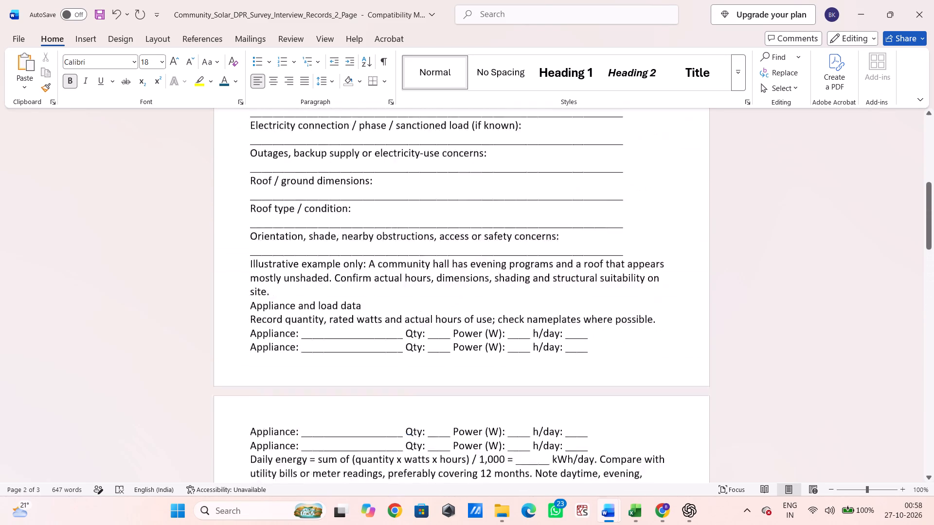
{"action": "scroll", "coordinate": [374, 286], "scroll_direction": "up", "scroll_amount": 6}
{"action": "scroll", "coordinate": [374, 286], "scroll_direction": "down", "scroll_amount": 9}
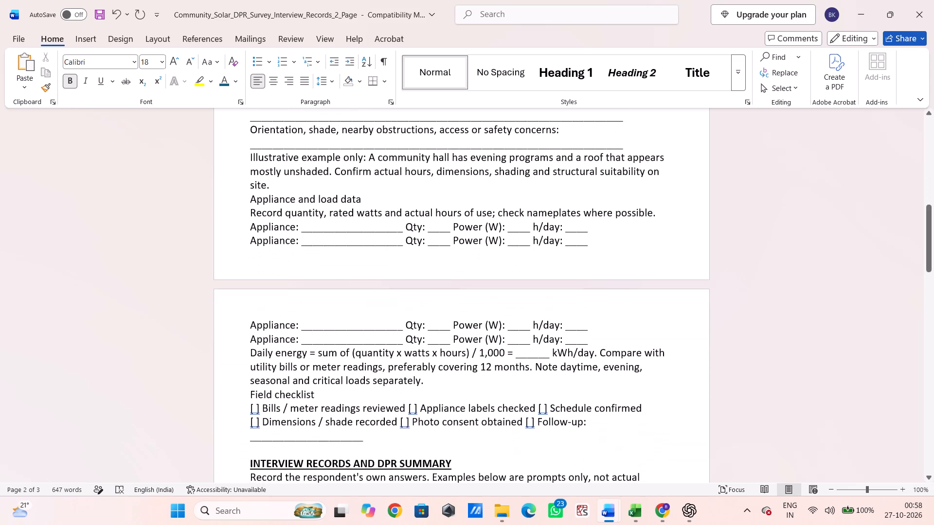
{"action": "scroll", "coordinate": [364, 306], "scroll_direction": "down", "scroll_amount": 6}
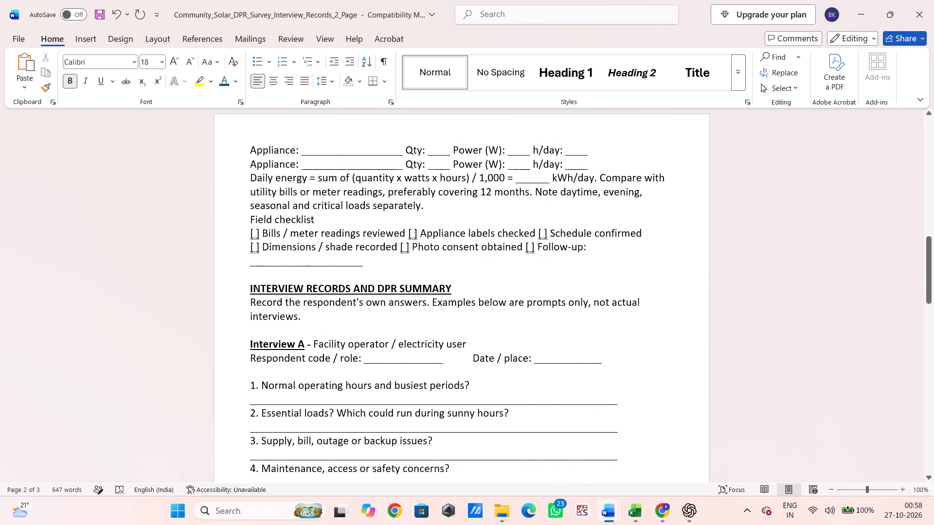
{"action": "scroll", "coordinate": [364, 306], "scroll_direction": "down", "scroll_amount": 6}
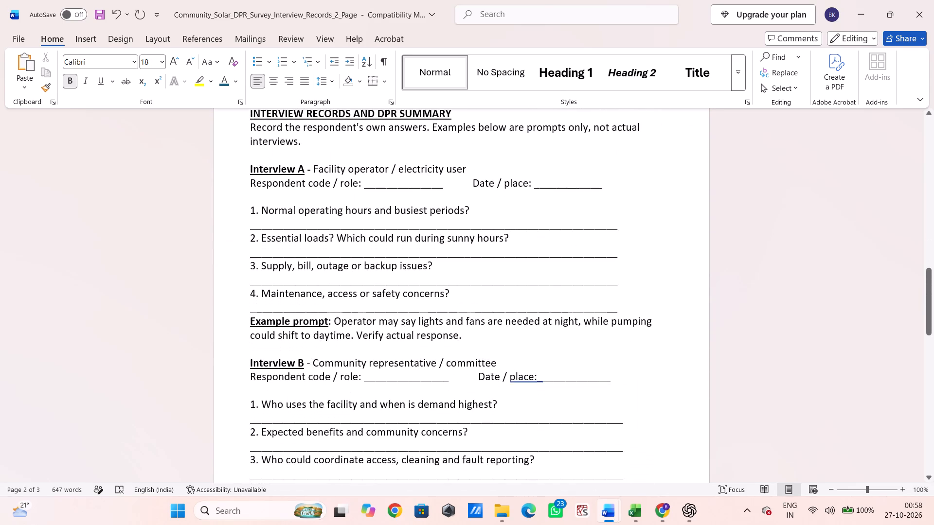
{"action": "scroll", "coordinate": [364, 306], "scroll_direction": "down", "scroll_amount": 17}
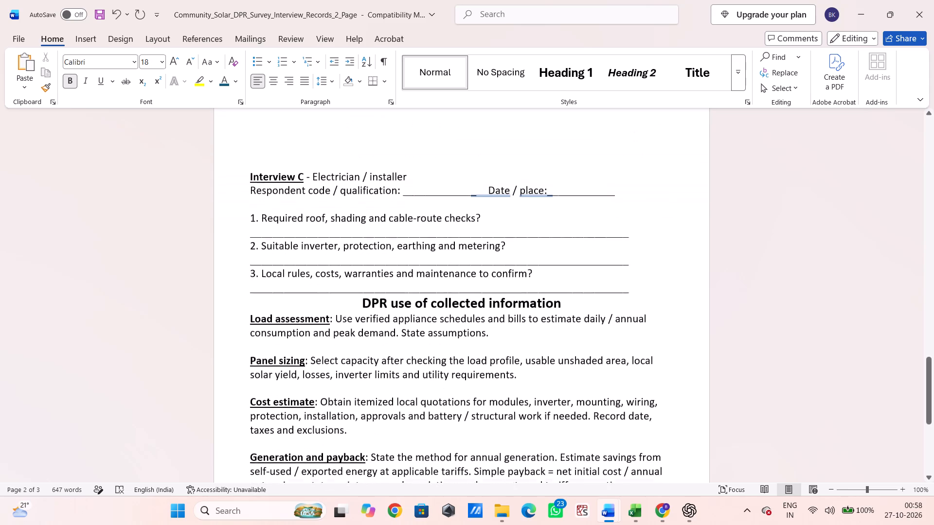
{"action": "scroll", "coordinate": [364, 306], "scroll_direction": "down", "scroll_amount": 1}
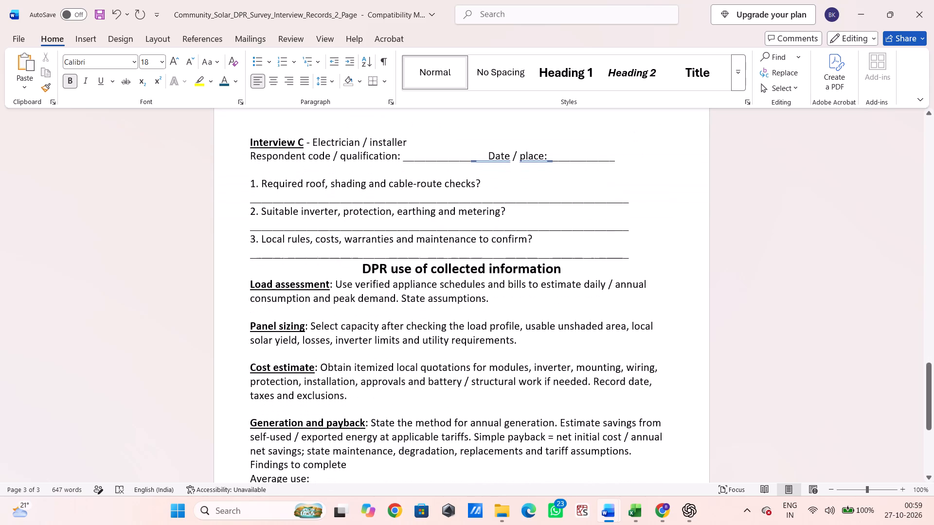
{"action": "scroll", "coordinate": [369, 299], "scroll_direction": "down", "scroll_amount": 7}
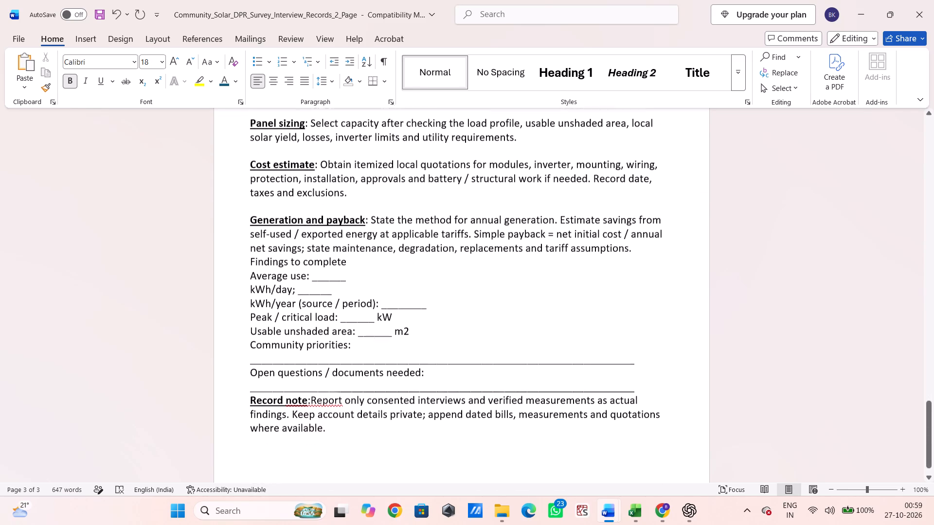
{"action": "scroll", "coordinate": [369, 299], "scroll_direction": "down", "scroll_amount": 7}
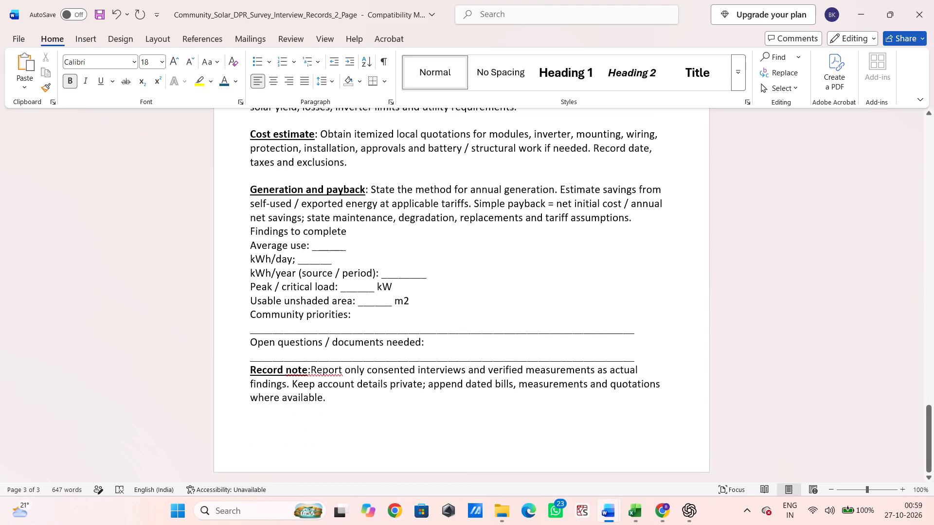
{"action": "scroll", "coordinate": [368, 302], "scroll_direction": "up", "scroll_amount": 3}
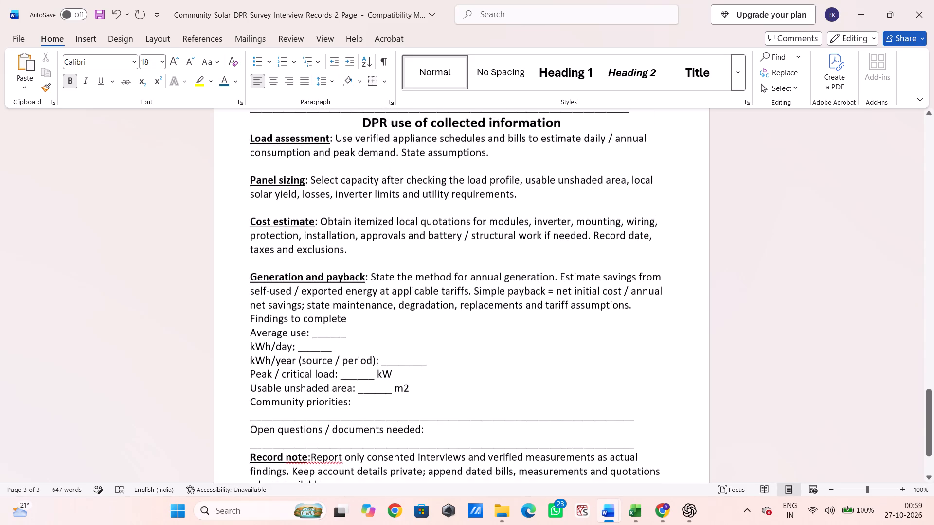
Insert a blank line between Interview C's last answer line and the "DPR use of collected information" heading.
{"action": "scroll", "coordinate": [368, 302], "scroll_direction": "up", "scroll_amount": 7}
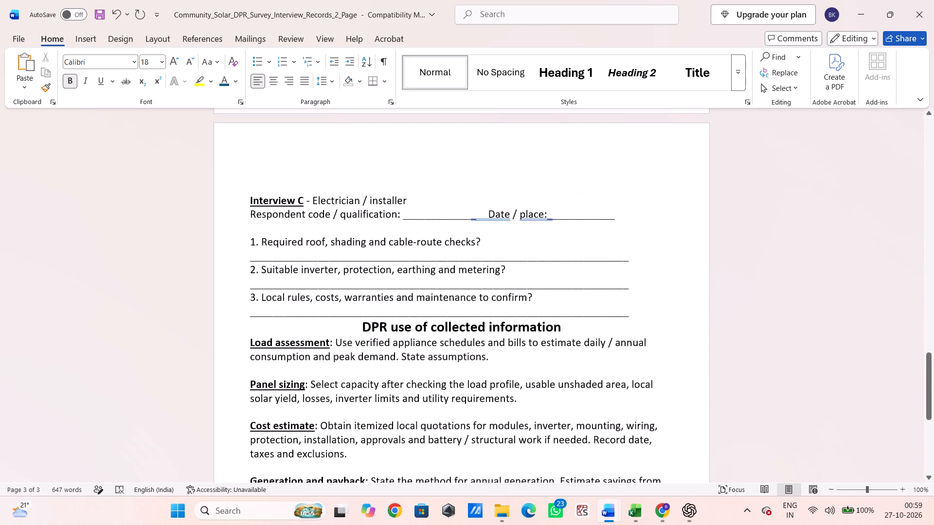
{"action": "scroll", "coordinate": [406, 310], "scroll_direction": "down", "scroll_amount": 11}
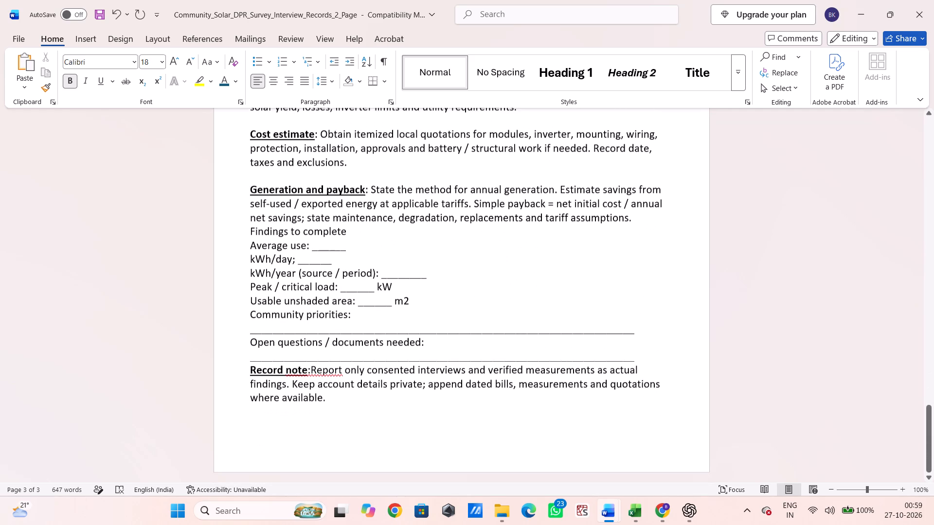
{"action": "scroll", "coordinate": [406, 310], "scroll_direction": "up", "scroll_amount": 8}
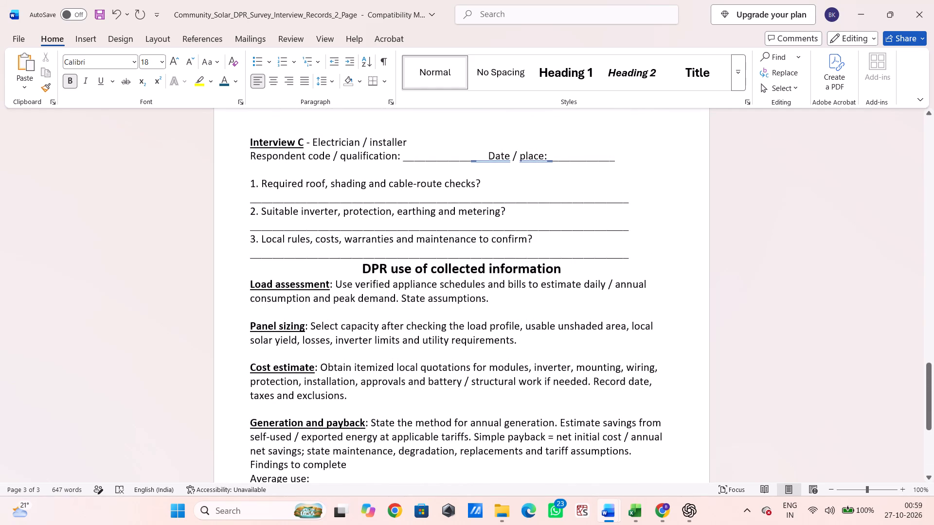
{"action": "left_click", "coordinate": [633, 254]}
{"action": "key", "text": "Return"}
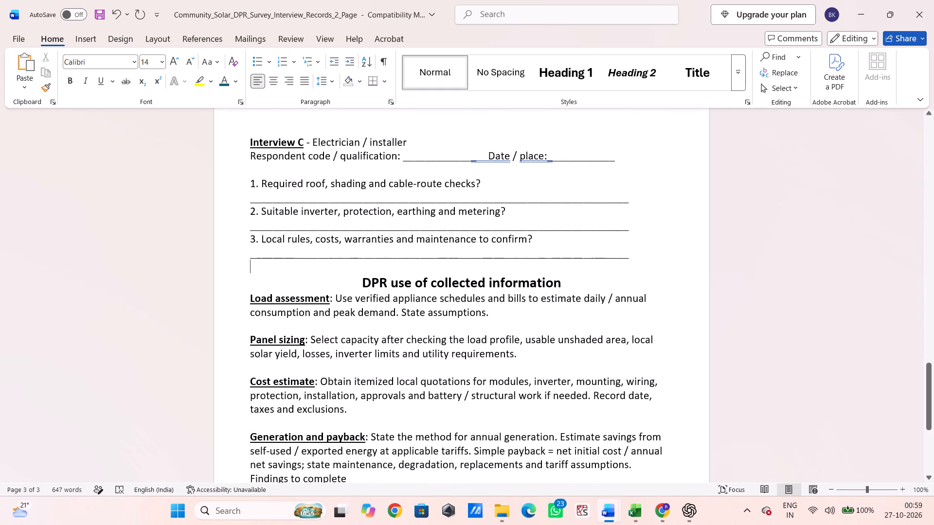
Left-align the "DPR use of collected information" heading and give it a thick underline.
{"action": "left_click_drag", "start_coordinate": [362, 279], "coordinate": [519, 286]}
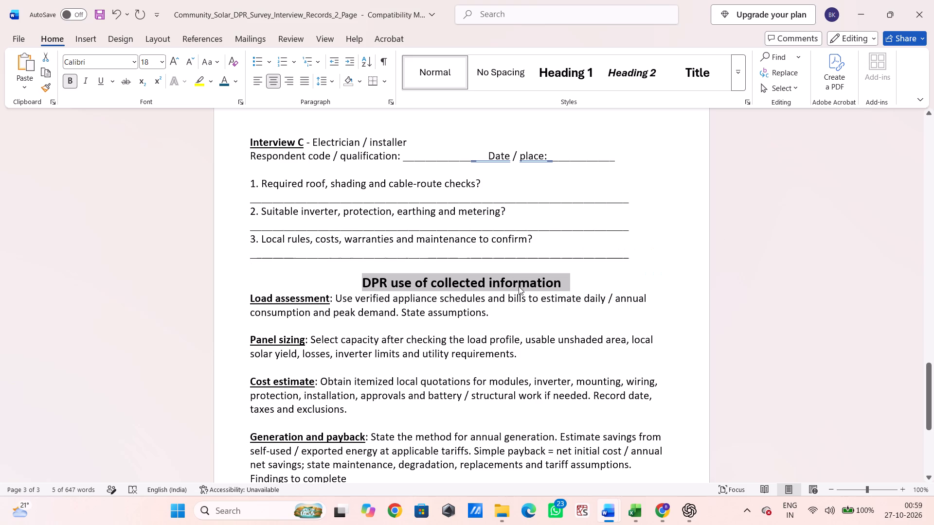
{"action": "key", "text": "ctrl+e"}
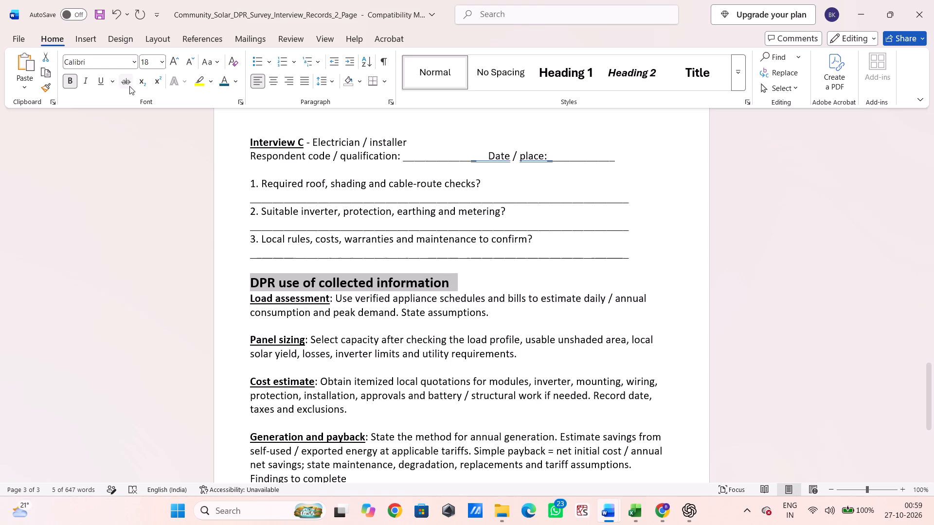
{"action": "left_click", "coordinate": [101, 85]}
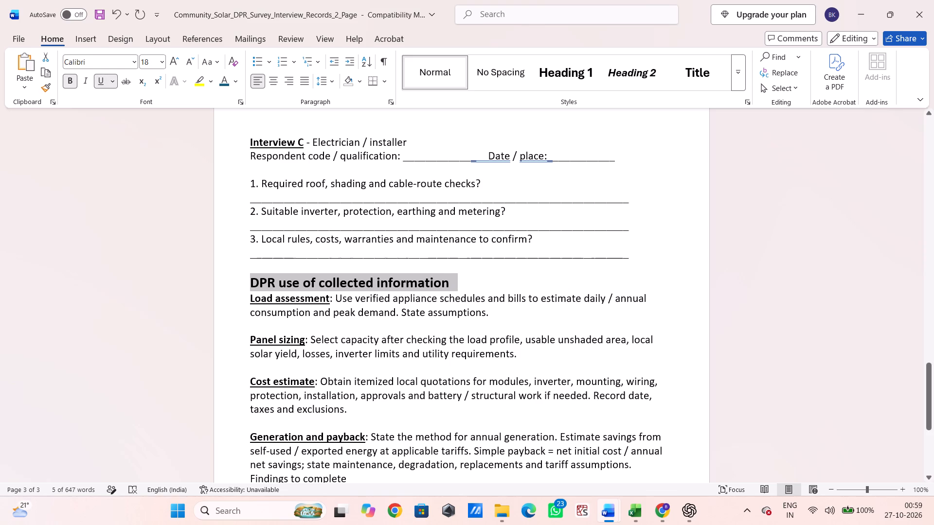
{"action": "left_click", "coordinate": [97, 79]}
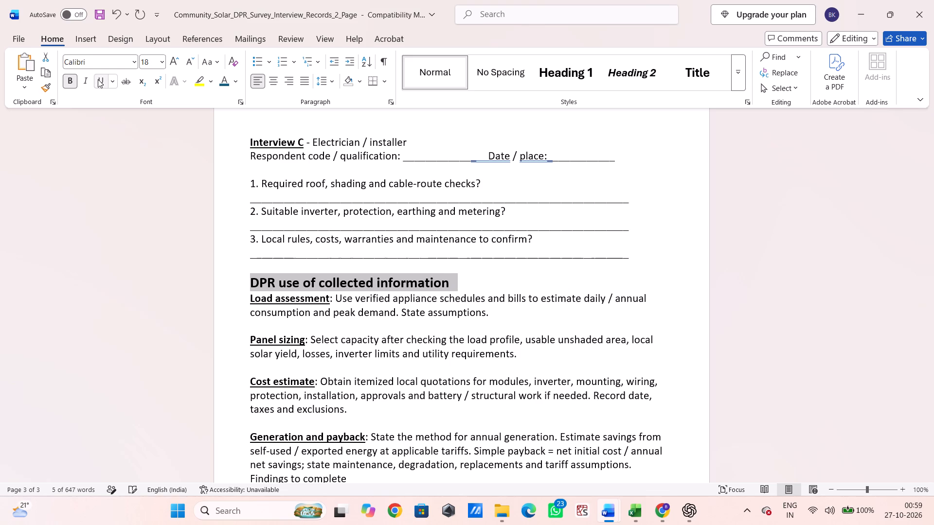
{"action": "left_click", "coordinate": [110, 75]}
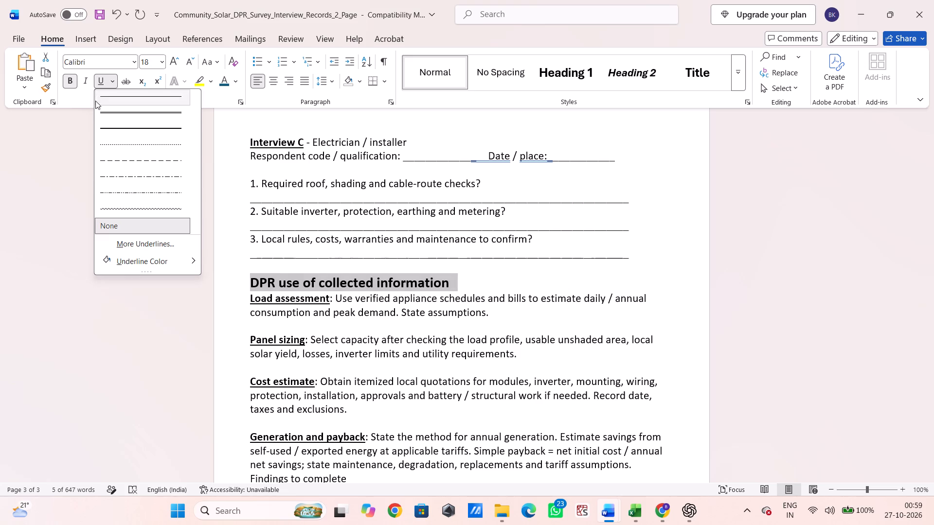
{"action": "left_click", "coordinate": [110, 125]}
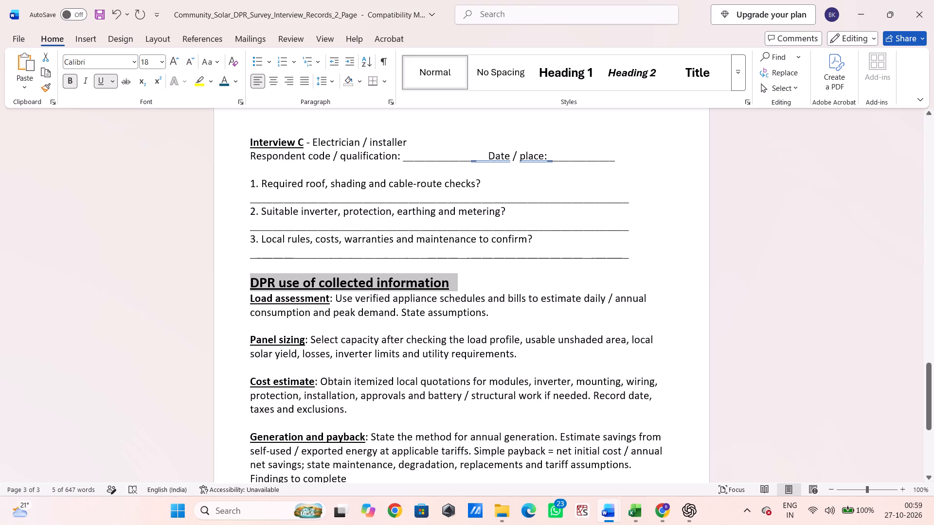
{"action": "left_click", "coordinate": [195, 216]}
Increase the font size of the whole "DPR use of collected information" heading to 20.
{"action": "scroll", "coordinate": [238, 284], "scroll_direction": "up", "scroll_amount": 11}
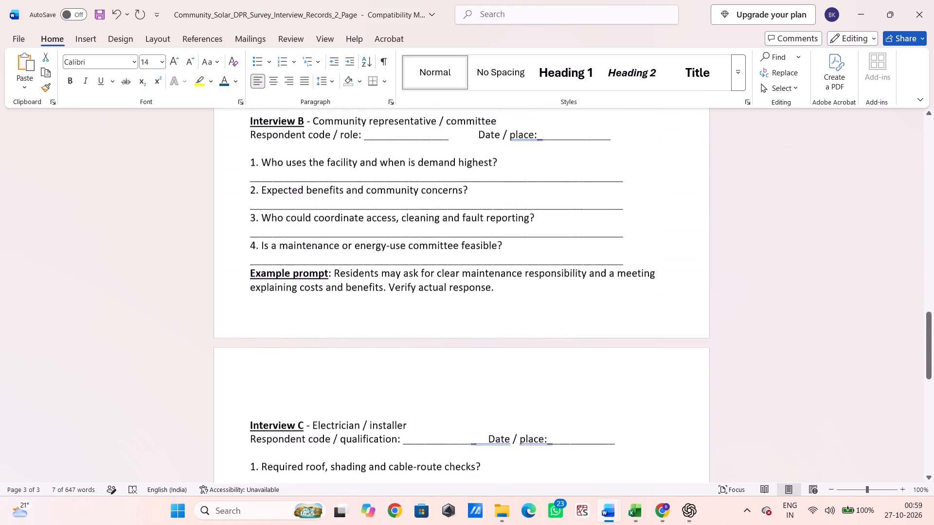
{"action": "scroll", "coordinate": [238, 284], "scroll_direction": "up", "scroll_amount": 10}
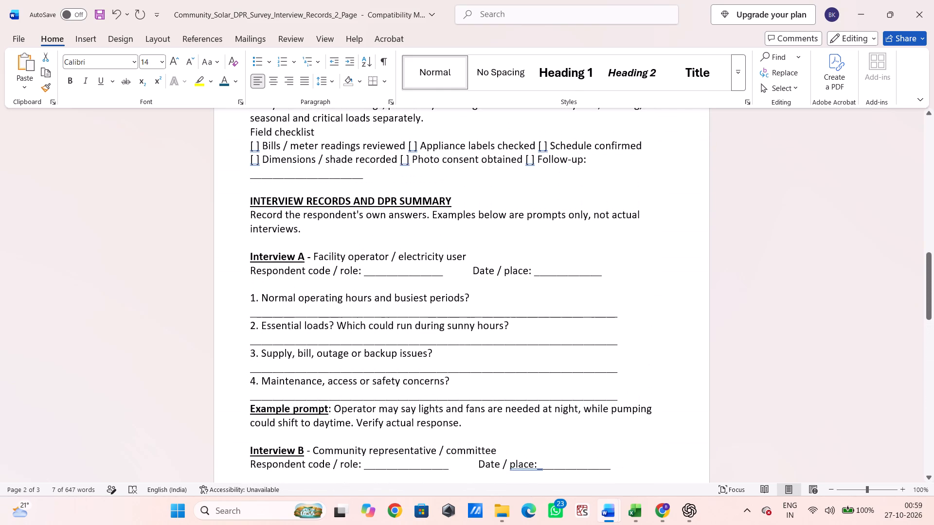
{"action": "scroll", "coordinate": [238, 284], "scroll_direction": "down", "scroll_amount": 18}
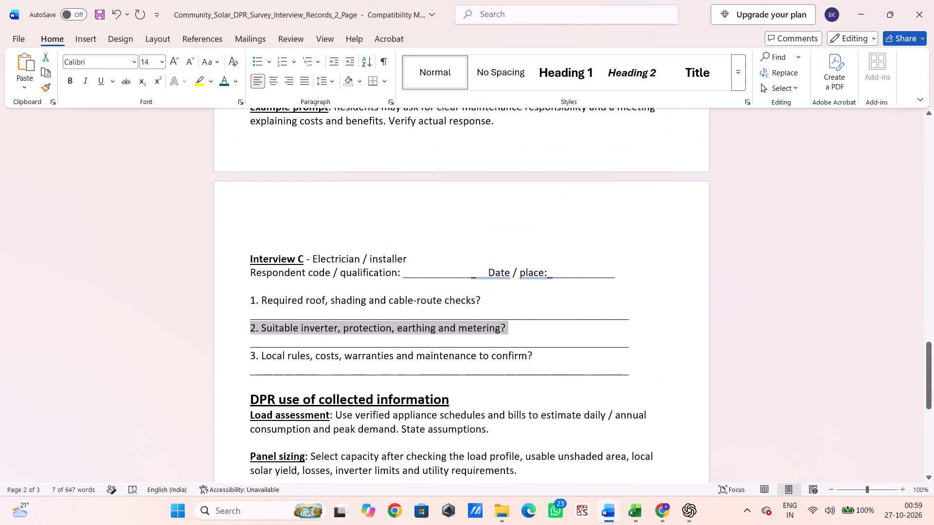
{"action": "scroll", "coordinate": [238, 284], "scroll_direction": "down", "scroll_amount": 2}
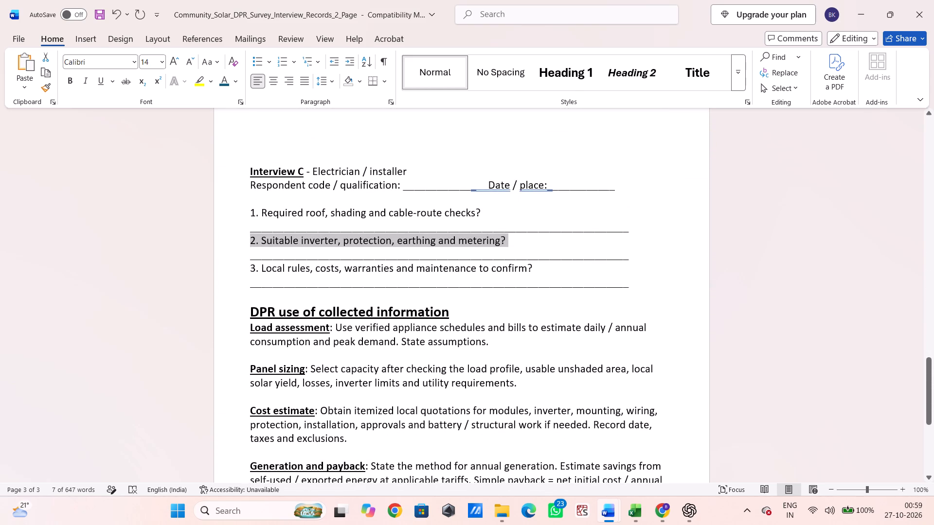
{"action": "left_click_drag", "start_coordinate": [246, 310], "coordinate": [403, 309]}
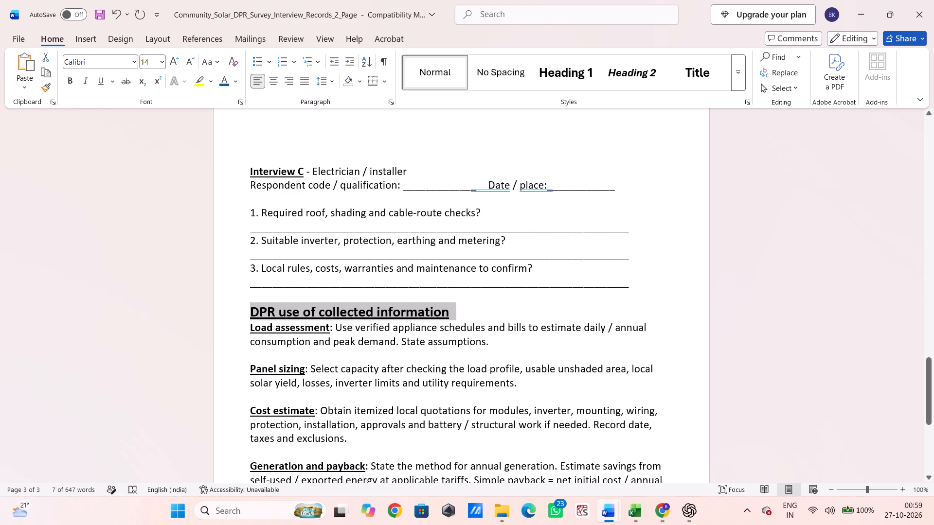
{"action": "left_click_drag", "start_coordinate": [403, 309], "coordinate": [405, 309]}
{"action": "left_click", "coordinate": [179, 58]}
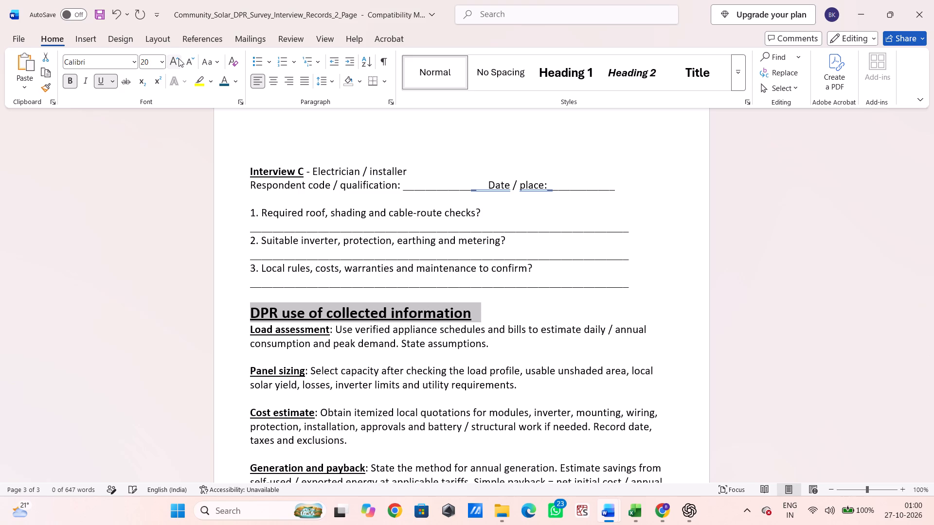
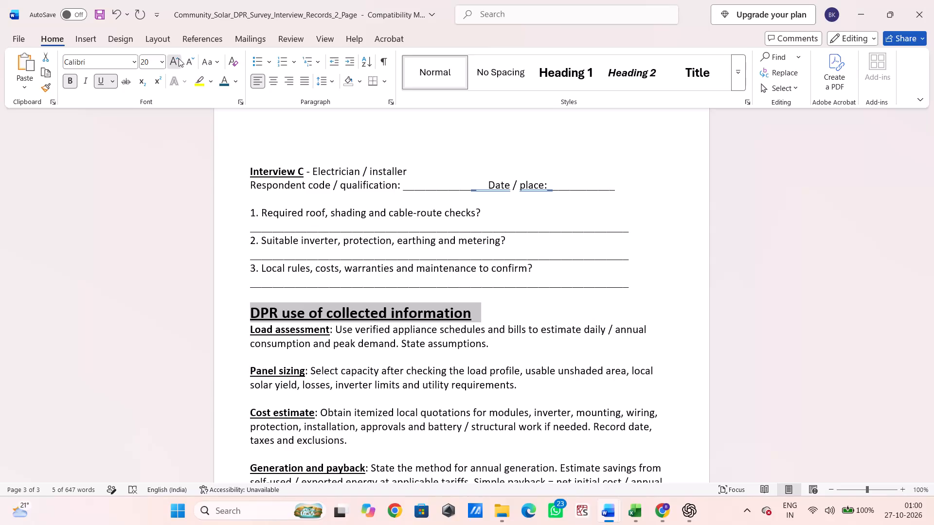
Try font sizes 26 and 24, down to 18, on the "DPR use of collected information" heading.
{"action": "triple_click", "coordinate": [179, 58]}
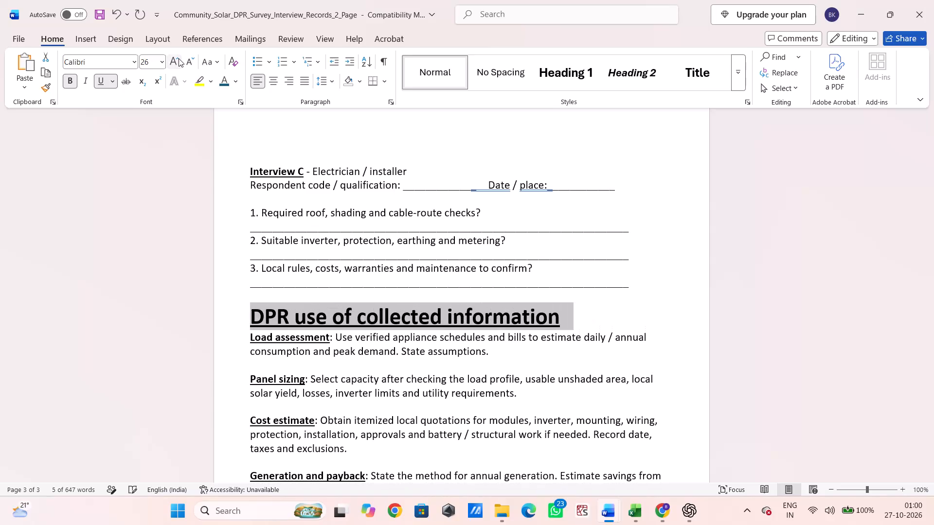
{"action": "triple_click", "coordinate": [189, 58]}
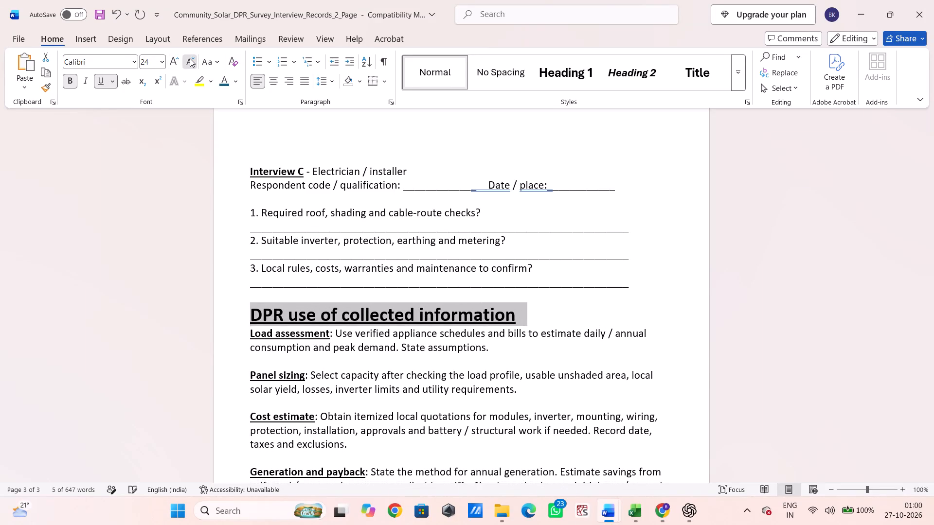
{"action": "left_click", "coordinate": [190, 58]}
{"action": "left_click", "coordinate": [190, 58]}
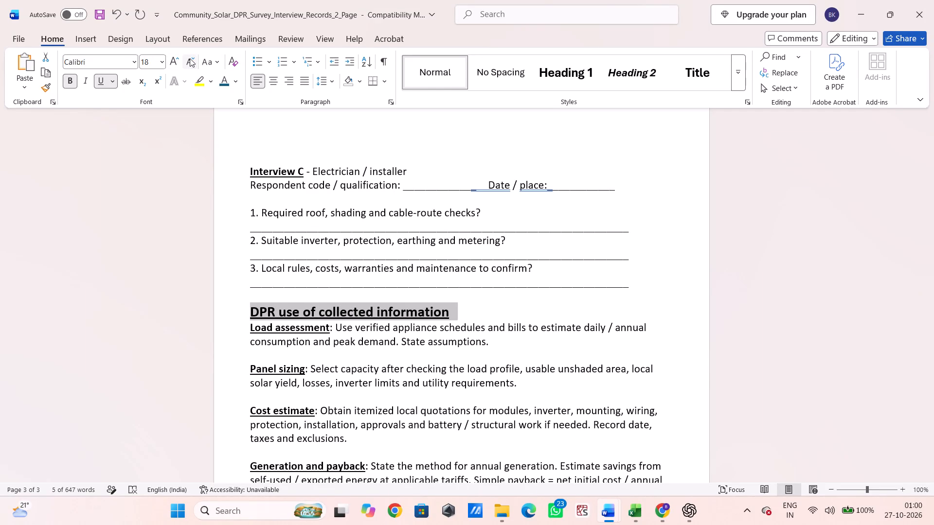
Change the "DPR use of collected information" heading to uppercase.
{"action": "left_click", "coordinate": [214, 56]}
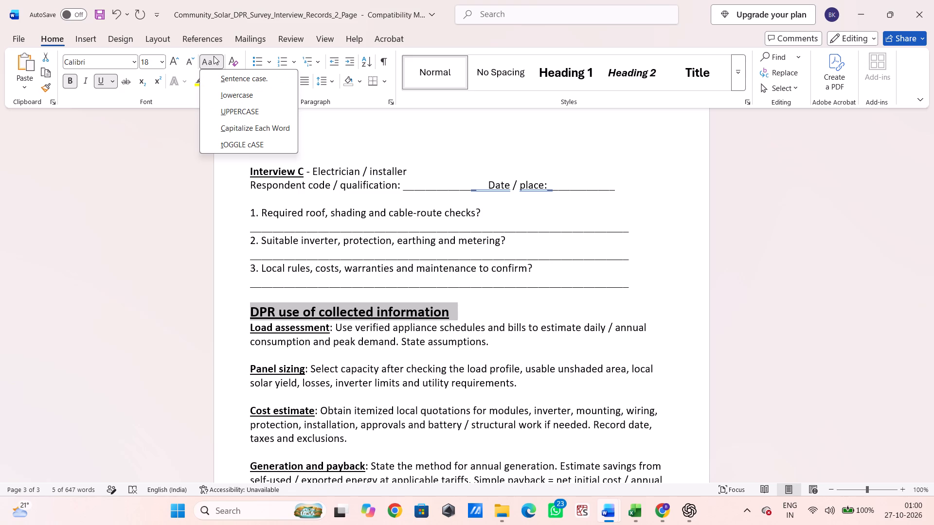
{"action": "left_click", "coordinate": [225, 108]}
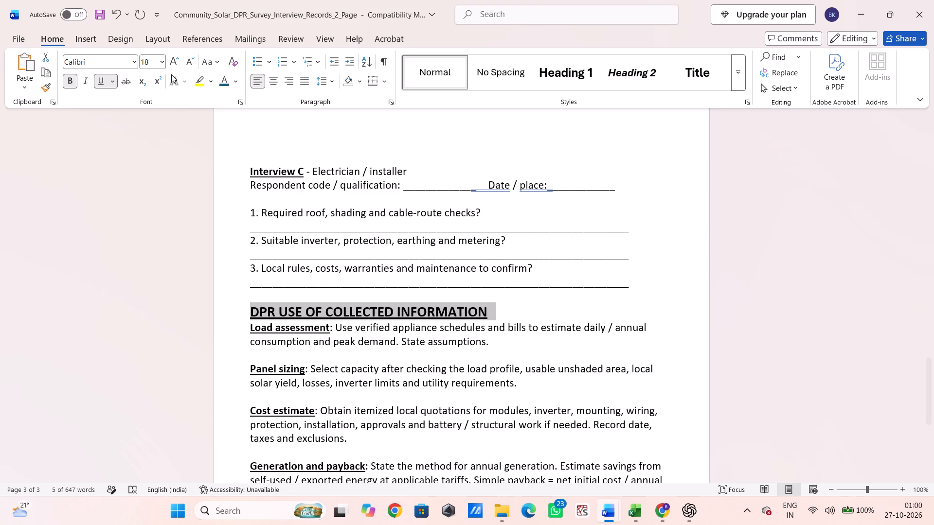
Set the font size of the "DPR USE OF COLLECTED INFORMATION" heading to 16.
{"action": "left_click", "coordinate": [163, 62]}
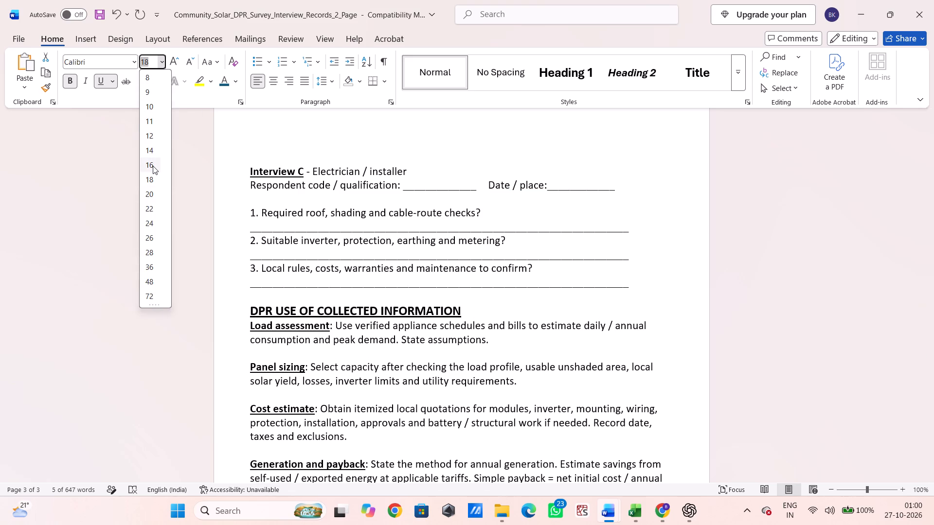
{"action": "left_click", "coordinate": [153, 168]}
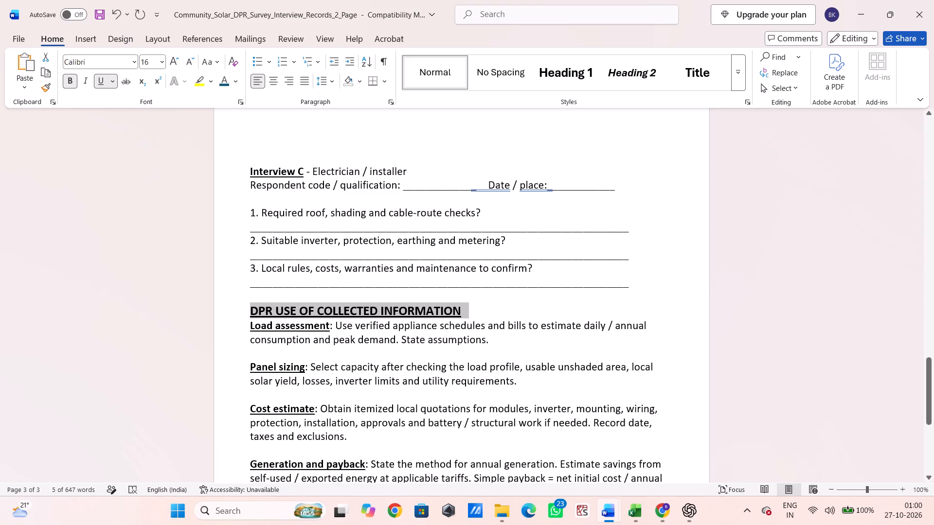
Compare with the "INTERVIEW RECORDS AND DPR SUMMARY" heading, and set the whole "DPR USE OF COLLECTED INFORMATION" heading to font size 14.
{"action": "left_click", "coordinate": [227, 250]}
{"action": "scroll", "coordinate": [236, 244], "scroll_direction": "up", "scroll_amount": 4}
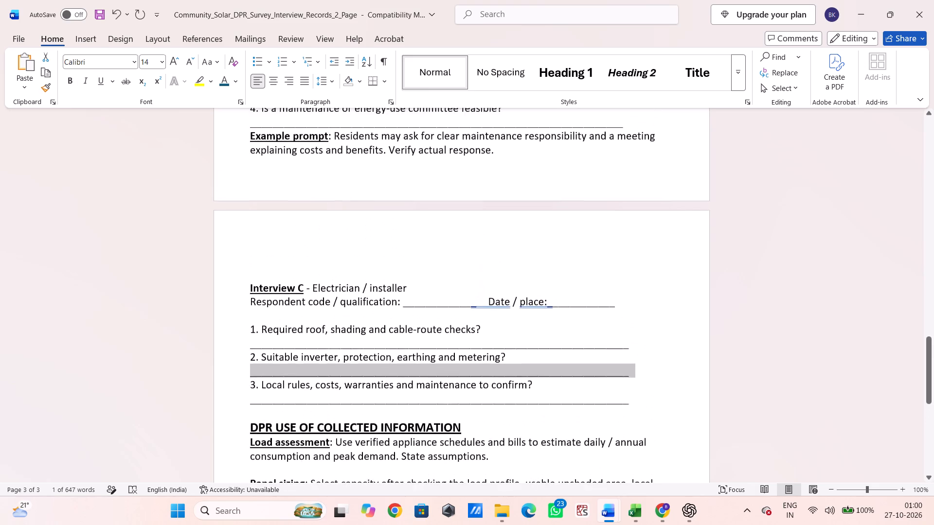
{"action": "scroll", "coordinate": [236, 244], "scroll_direction": "up", "scroll_amount": 15}
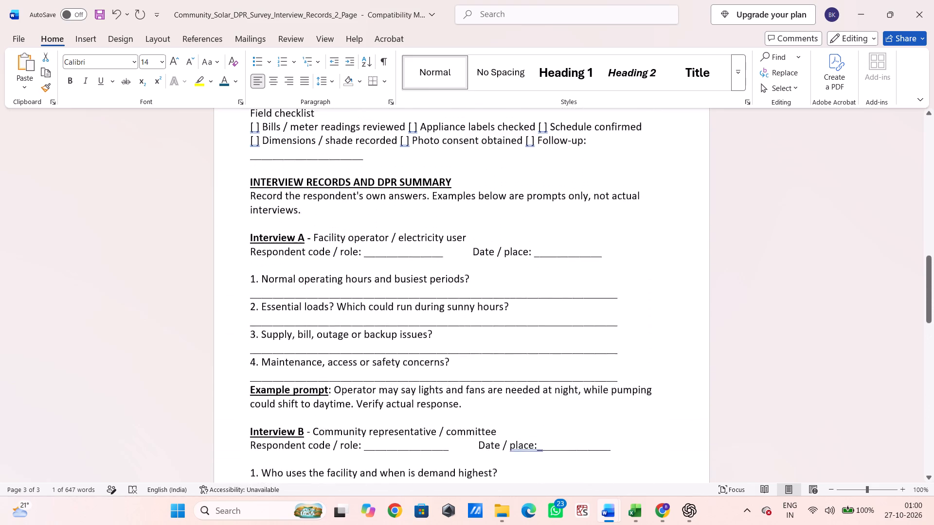
{"action": "scroll", "coordinate": [236, 244], "scroll_direction": "up", "scroll_amount": 2}
{"action": "scroll", "coordinate": [236, 244], "scroll_direction": "down", "scroll_amount": 15}
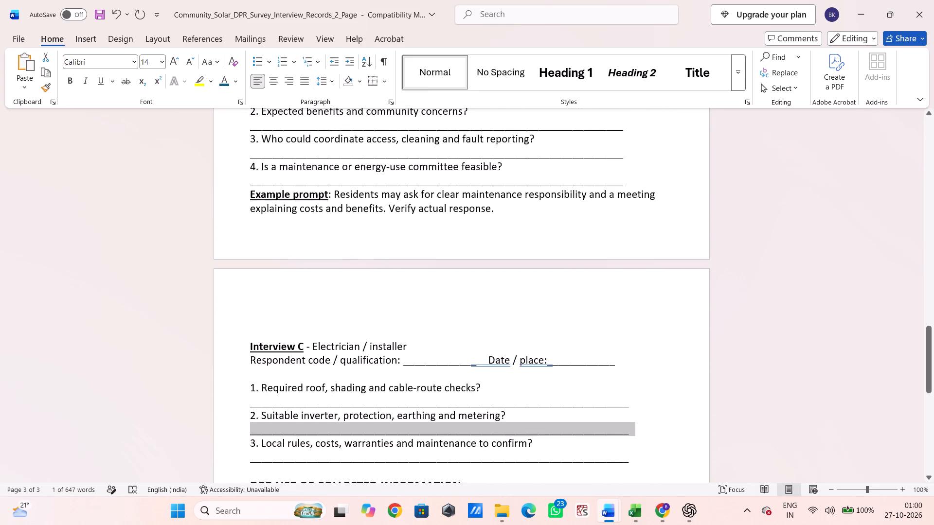
{"action": "scroll", "coordinate": [236, 244], "scroll_direction": "down", "scroll_amount": 8}
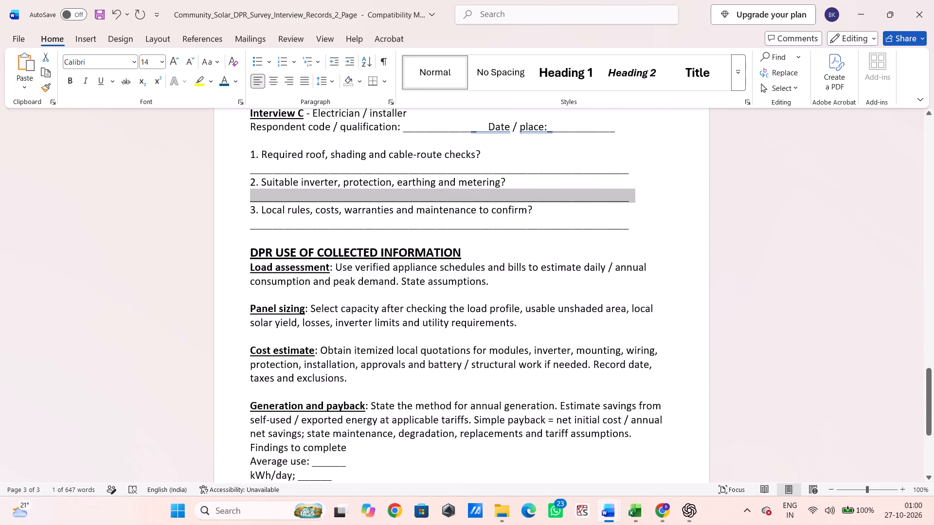
{"action": "left_click_drag", "start_coordinate": [251, 254], "coordinate": [478, 241]}
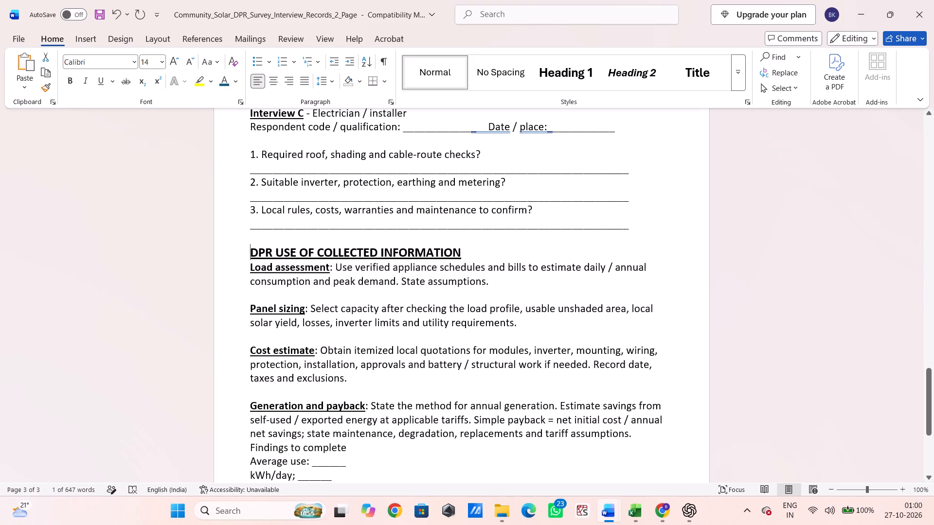
{"action": "left_click_drag", "start_coordinate": [478, 241], "coordinate": [474, 252]}
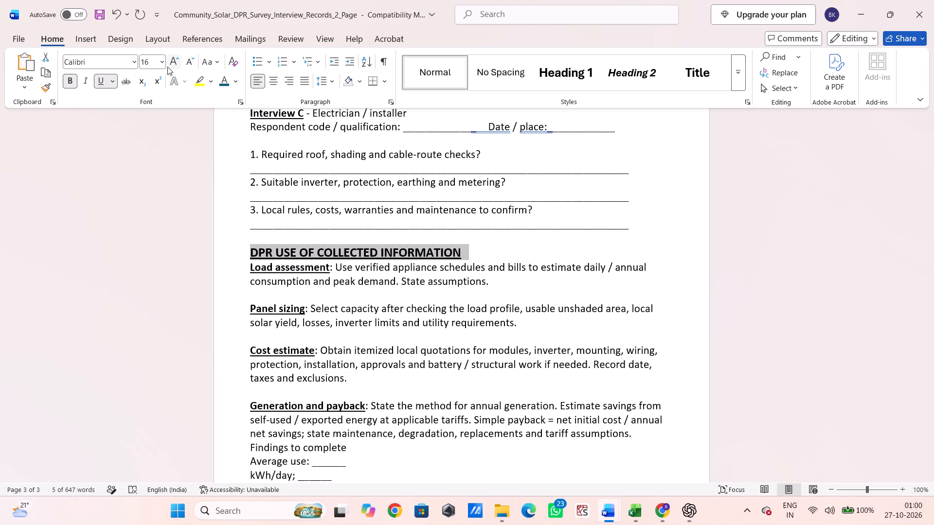
{"action": "left_click", "coordinate": [186, 63]}
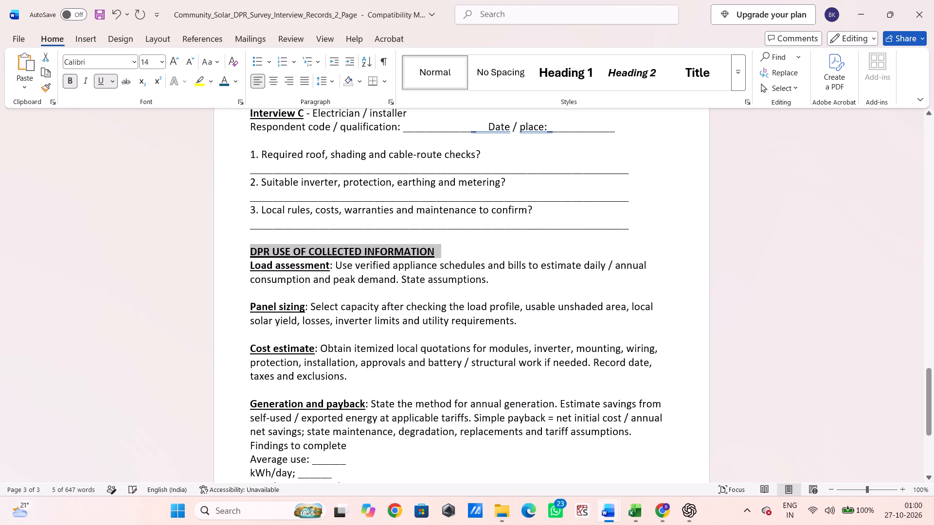
Review the section headings around the interview records and the DPR use section for consistent style.
{"action": "left_click", "coordinate": [220, 196]}
{"action": "scroll", "coordinate": [242, 228], "scroll_direction": "up", "scroll_amount": 1}
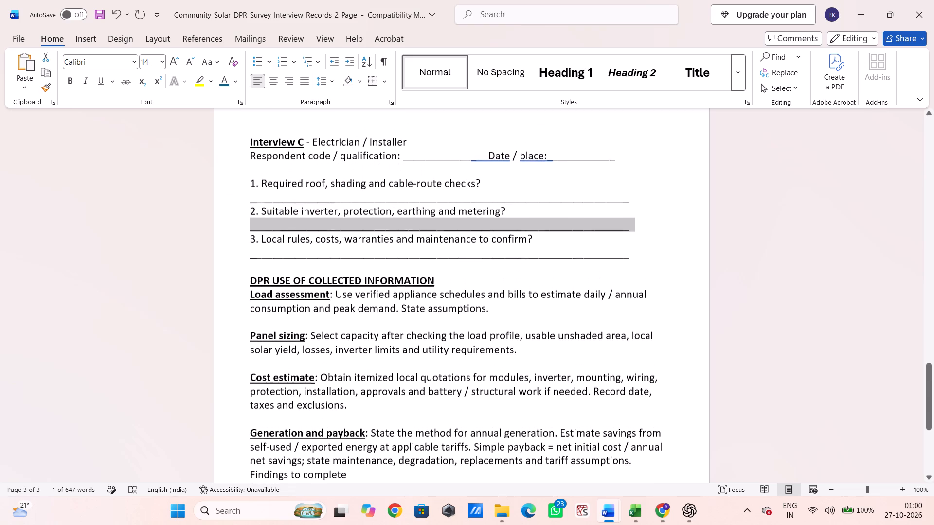
{"action": "scroll", "coordinate": [242, 228], "scroll_direction": "up", "scroll_amount": 1}
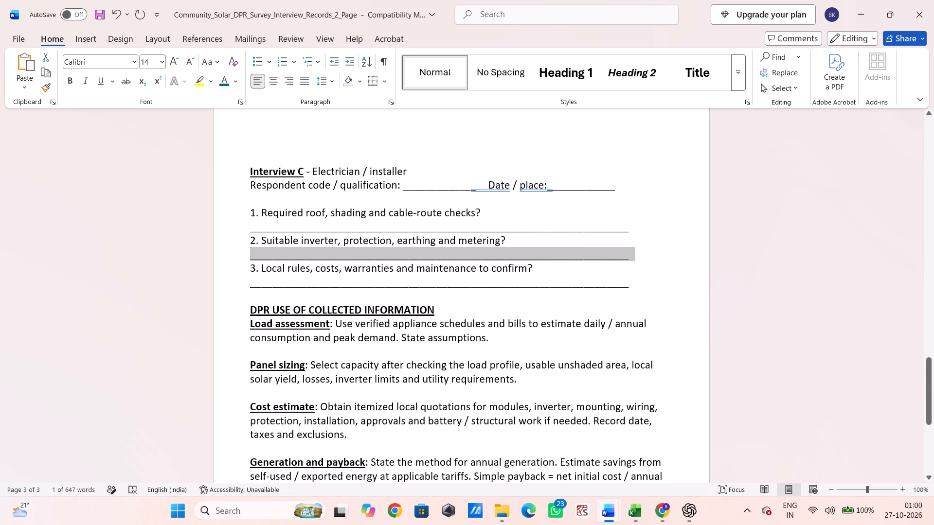
{"action": "scroll", "coordinate": [310, 308], "scroll_direction": "up", "scroll_amount": 8}
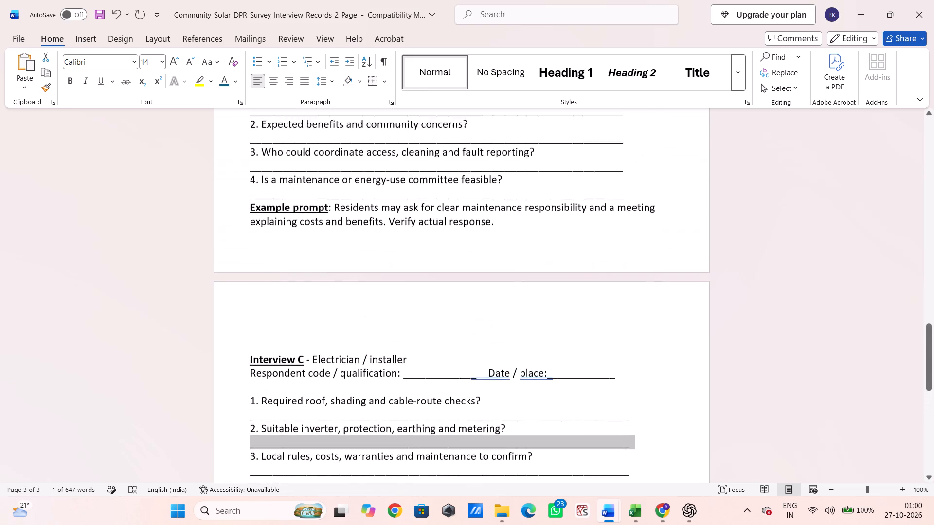
{"action": "scroll", "coordinate": [310, 308], "scroll_direction": "up", "scroll_amount": 14}
{"action": "scroll", "coordinate": [310, 308], "scroll_direction": "down", "scroll_amount": 16}
{"action": "scroll", "coordinate": [310, 308], "scroll_direction": "down", "scroll_amount": 5}
{"action": "scroll", "coordinate": [310, 308], "scroll_direction": "up", "scroll_amount": 4}
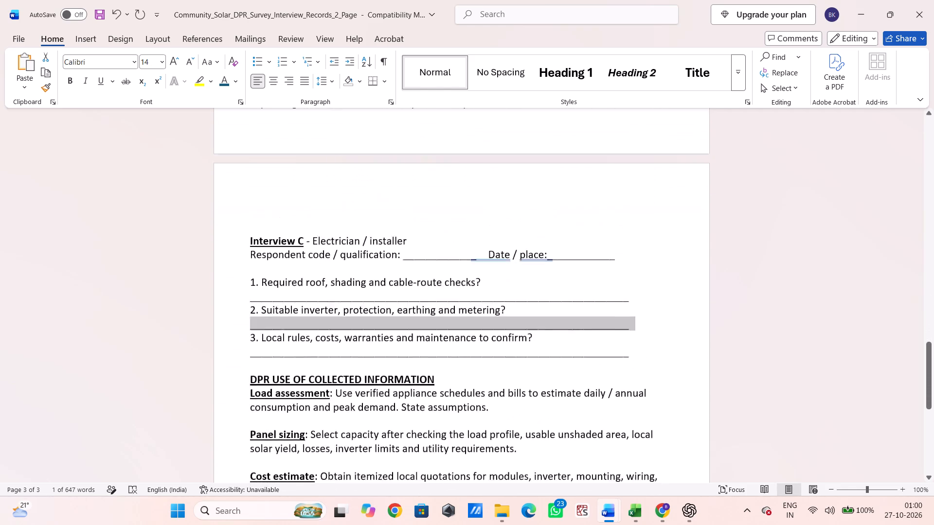
Change the "1. Site survey record" heading on the first page to uppercase and set its font size to 14.
{"action": "scroll", "coordinate": [310, 308], "scroll_direction": "up", "scroll_amount": 16}
{"action": "scroll", "coordinate": [310, 308], "scroll_direction": "up", "scroll_amount": 7}
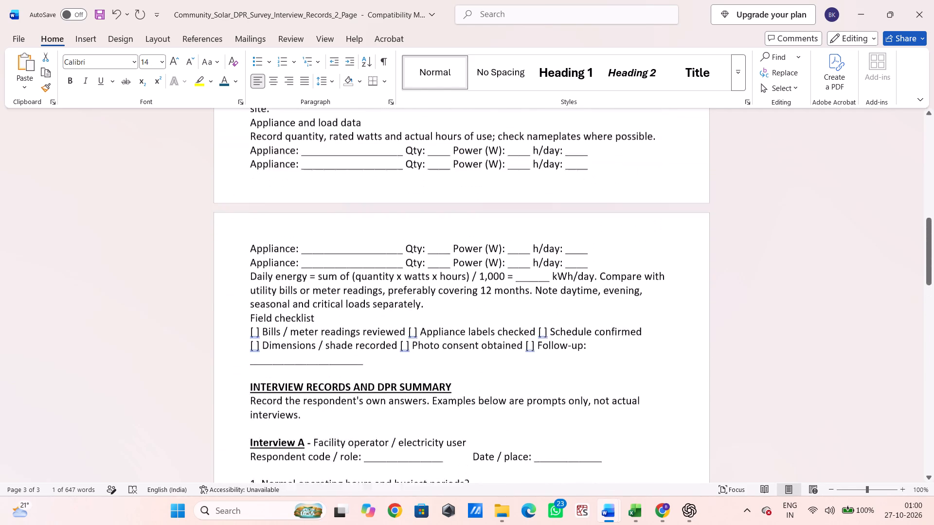
{"action": "scroll", "coordinate": [310, 308], "scroll_direction": "up", "scroll_amount": 12}
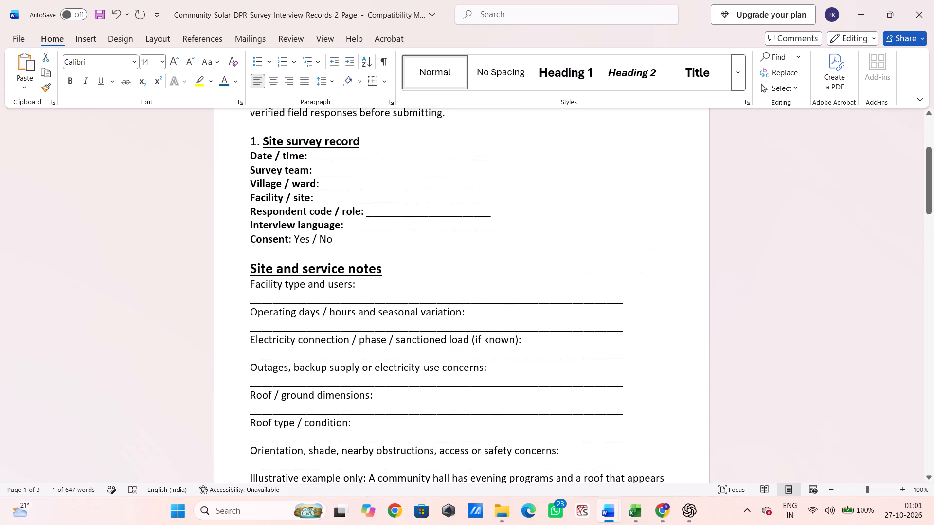
{"action": "scroll", "coordinate": [310, 308], "scroll_direction": "up", "scroll_amount": 3}
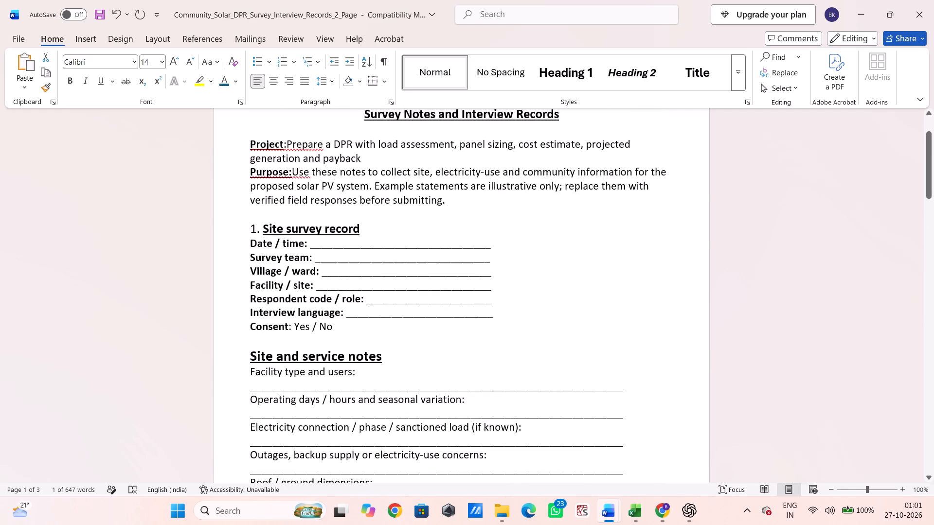
{"action": "left_click_drag", "start_coordinate": [251, 224], "coordinate": [353, 227]}
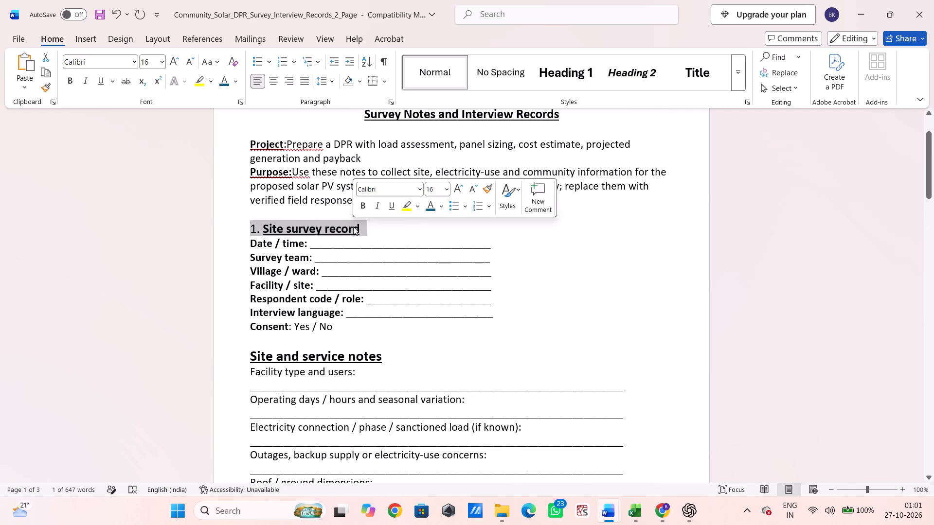
{"action": "left_click", "coordinate": [216, 63]}
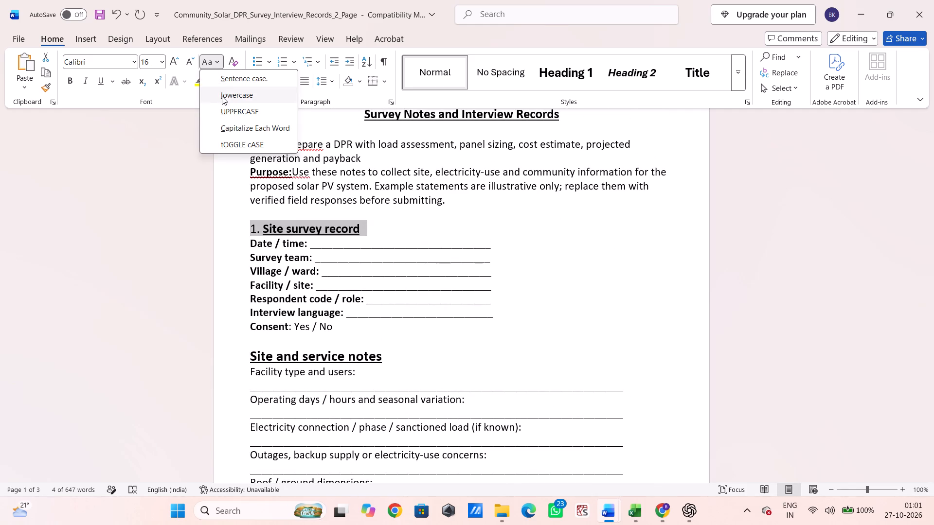
{"action": "left_click", "coordinate": [222, 110]}
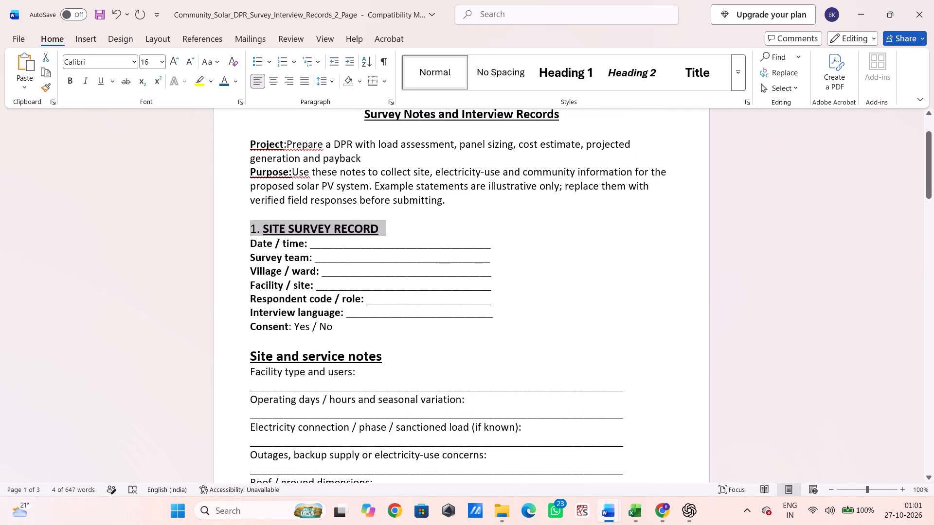
{"action": "left_click", "coordinate": [165, 62]}
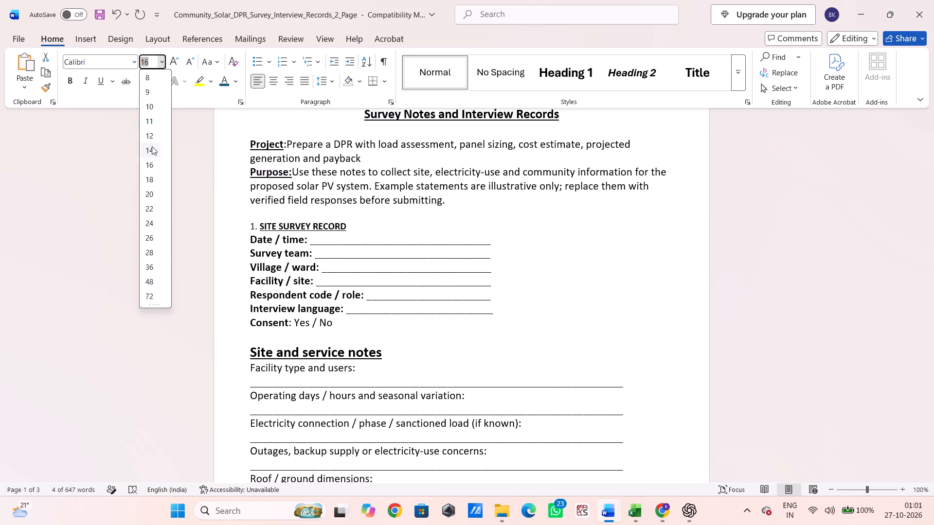
{"action": "left_click", "coordinate": [152, 146]}
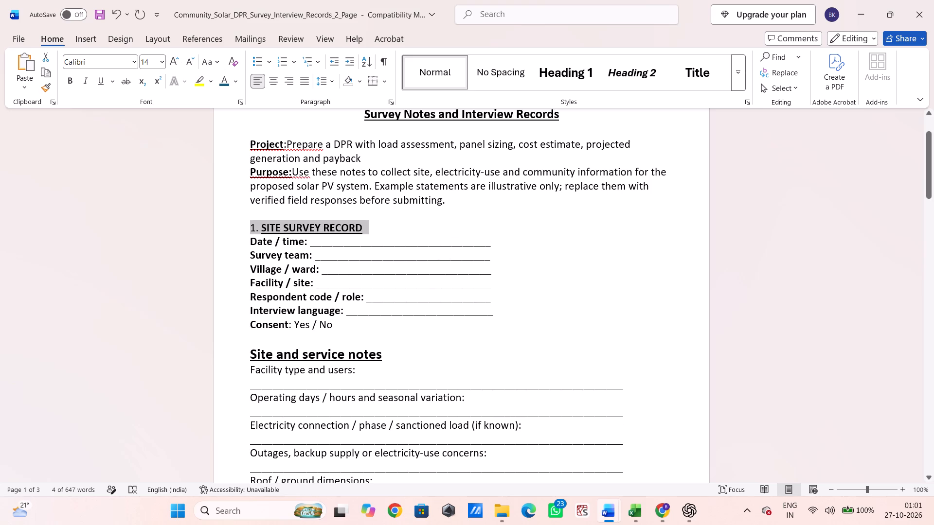
Change the whole "Site and service notes" heading to uppercase and set its font size to 14.
{"action": "left_click_drag", "start_coordinate": [250, 350], "coordinate": [382, 368]}
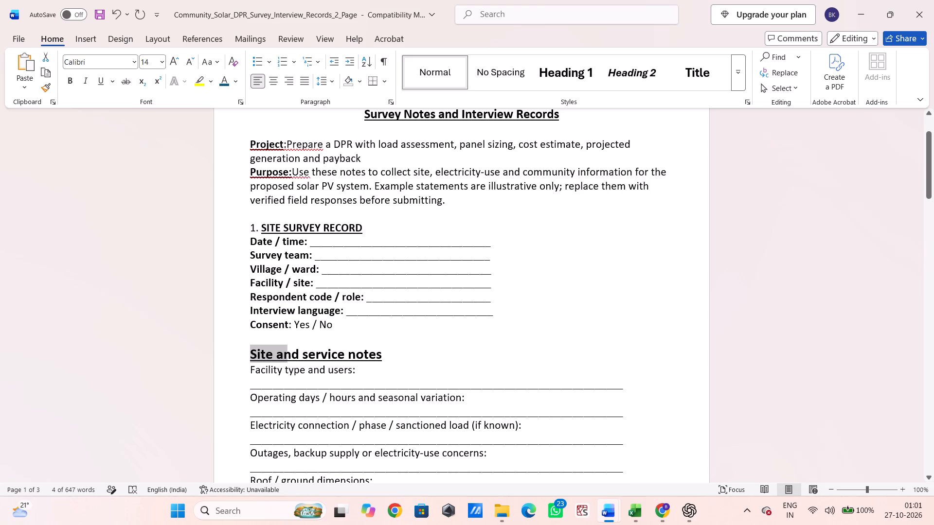
{"action": "left_click_drag", "start_coordinate": [382, 368], "coordinate": [389, 353]}
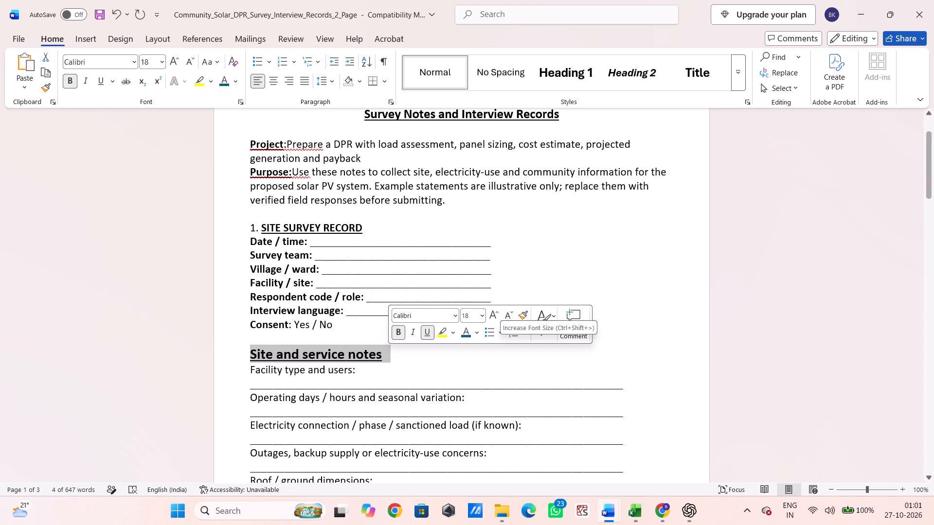
{"action": "left_click", "coordinate": [214, 62]}
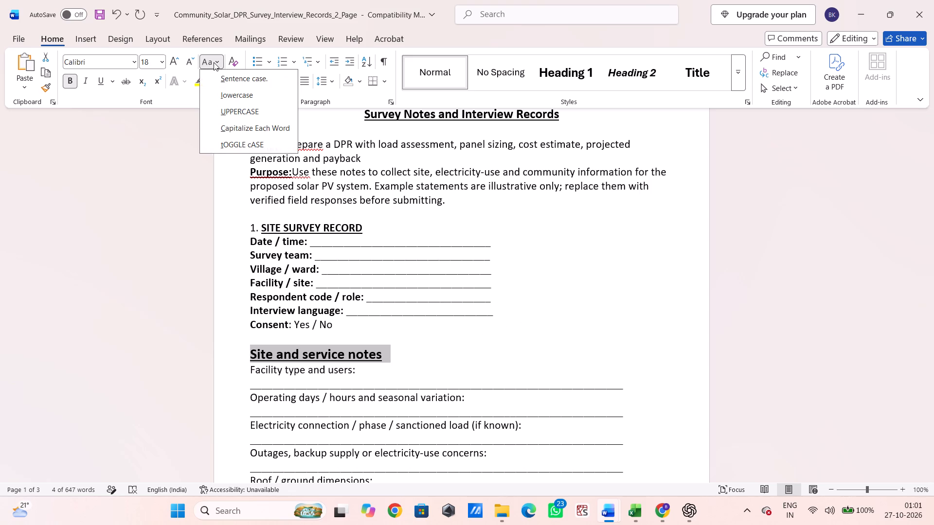
{"action": "left_click", "coordinate": [226, 115]}
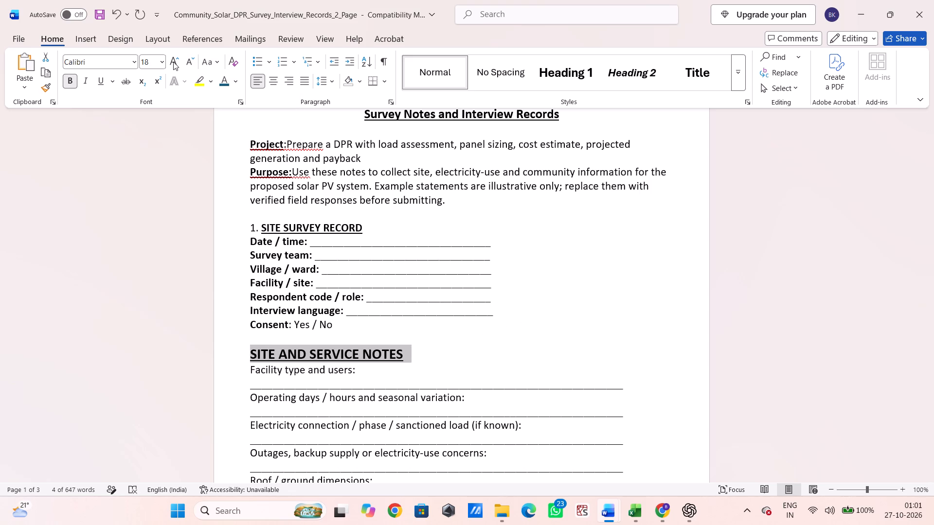
{"action": "left_click", "coordinate": [163, 64]}
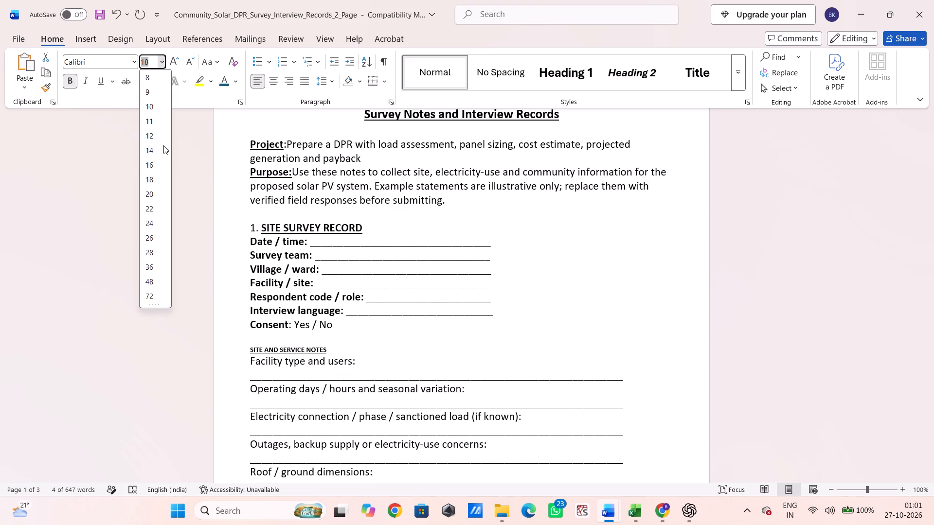
{"action": "left_click", "coordinate": [159, 152]}
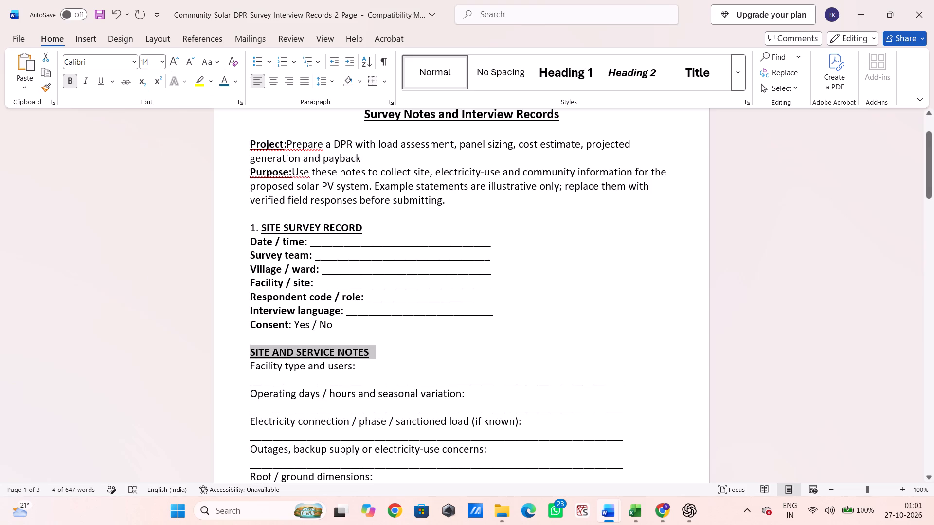
Read through all pages of the document, checking heading style, answer blanks and spacing from the site survey record to the record note.
{"action": "scroll", "coordinate": [222, 280], "scroll_direction": "down", "scroll_amount": 3}
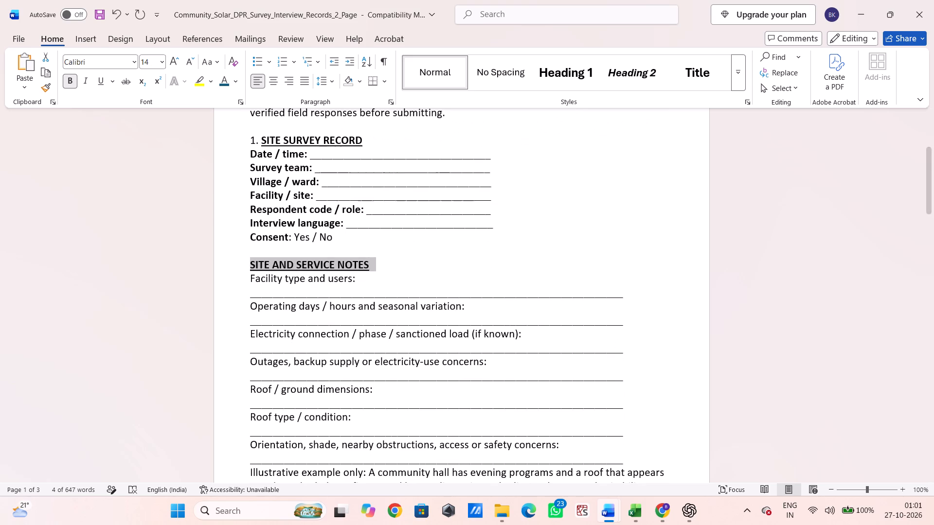
{"action": "scroll", "coordinate": [222, 280], "scroll_direction": "down", "scroll_amount": 1}
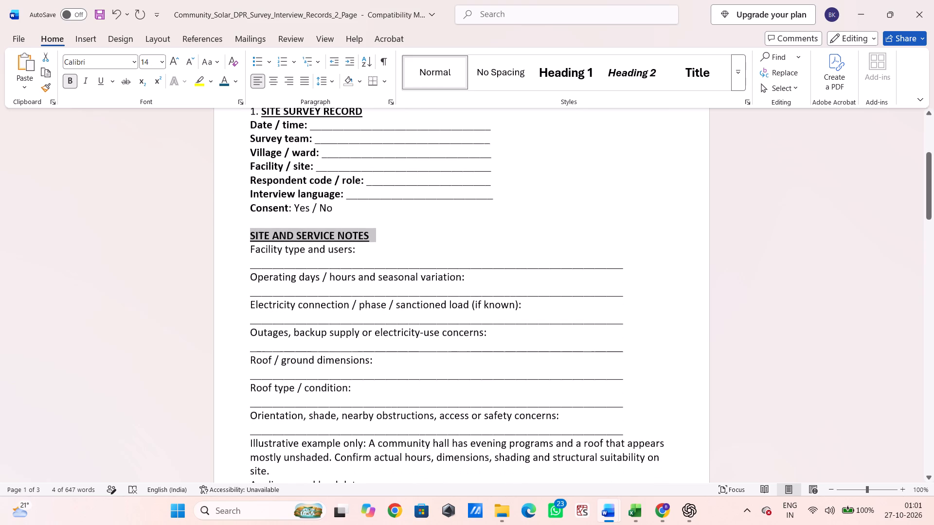
{"action": "scroll", "coordinate": [222, 281], "scroll_direction": "down", "scroll_amount": 2}
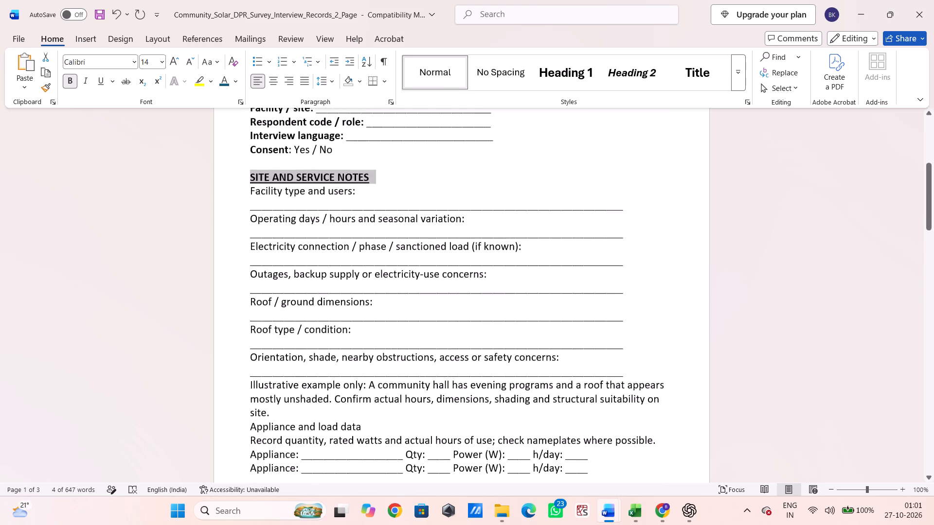
{"action": "scroll", "coordinate": [222, 281], "scroll_direction": "down", "scroll_amount": 9}
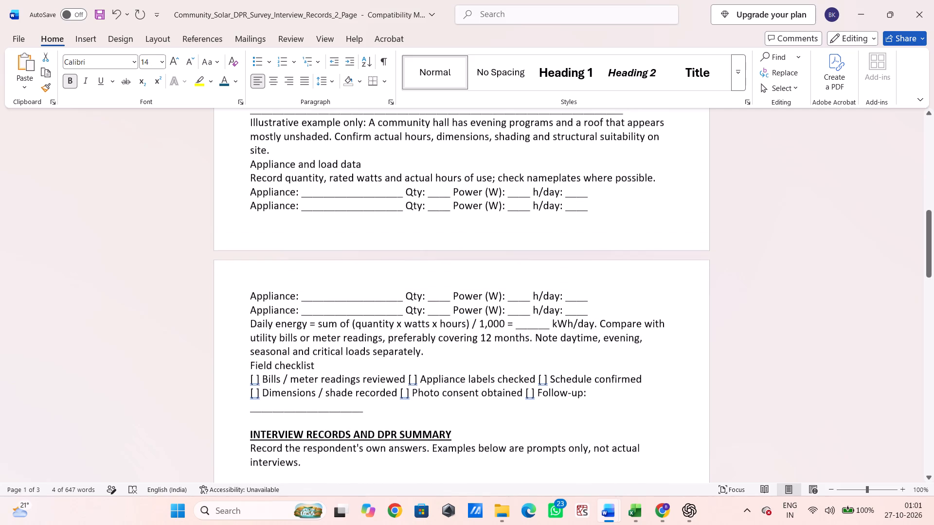
{"action": "scroll", "coordinate": [222, 281], "scroll_direction": "down", "scroll_amount": 5}
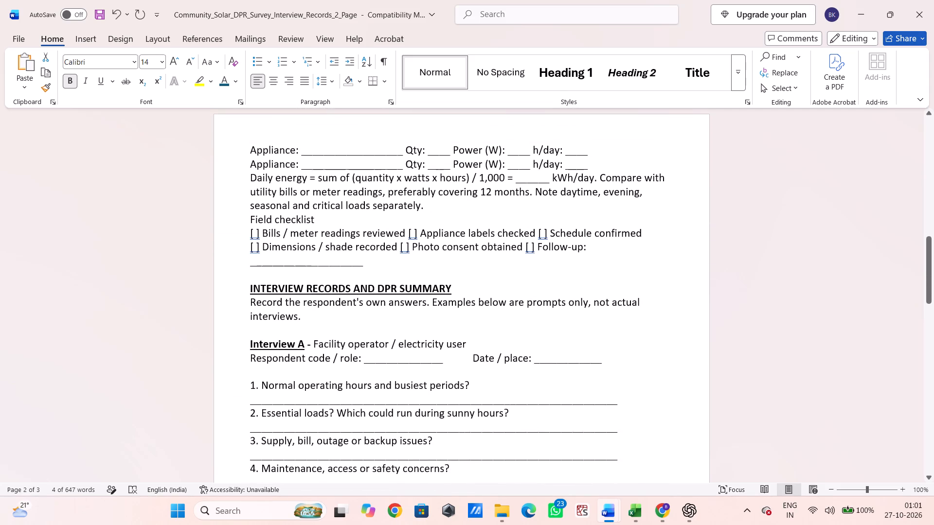
{"action": "scroll", "coordinate": [222, 281], "scroll_direction": "down", "scroll_amount": 10}
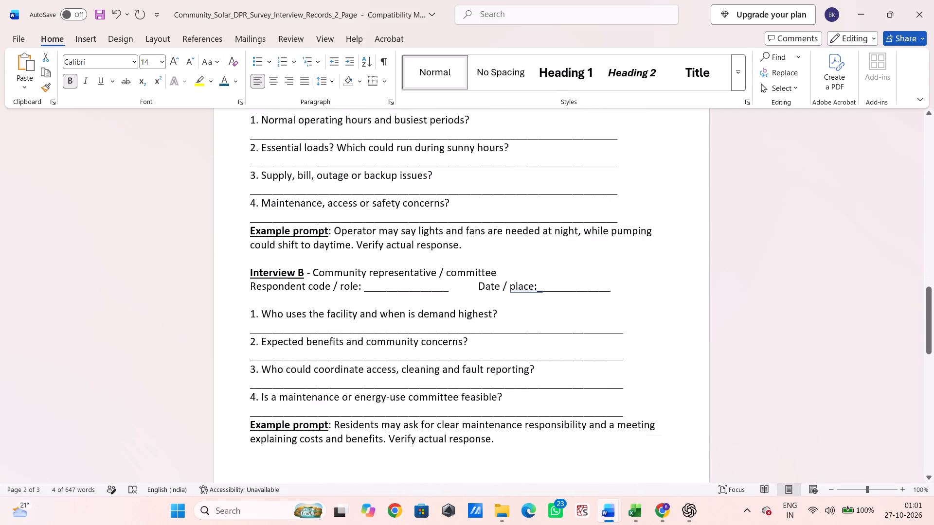
{"action": "scroll", "coordinate": [222, 281], "scroll_direction": "down", "scroll_amount": 19}
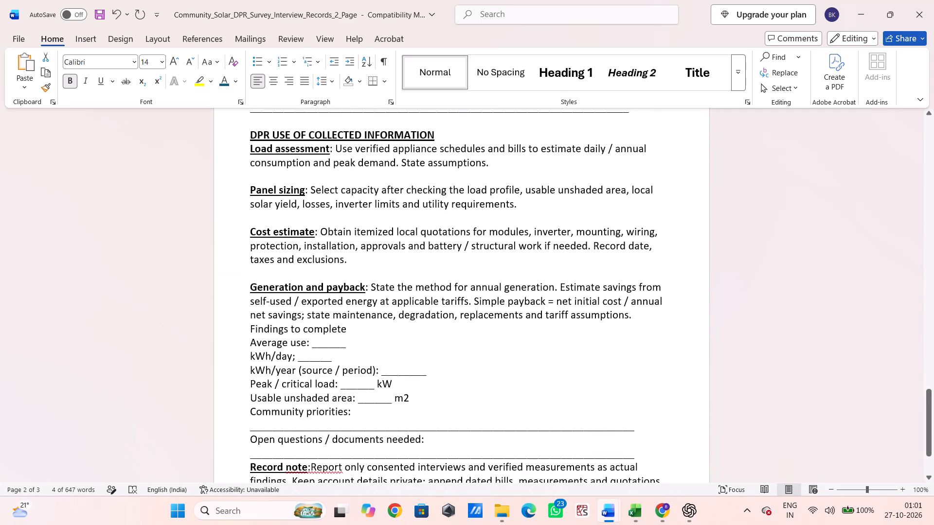
{"action": "scroll", "coordinate": [222, 281], "scroll_direction": "up", "scroll_amount": 18}
{"action": "scroll", "coordinate": [222, 281], "scroll_direction": "up", "scroll_amount": 7}
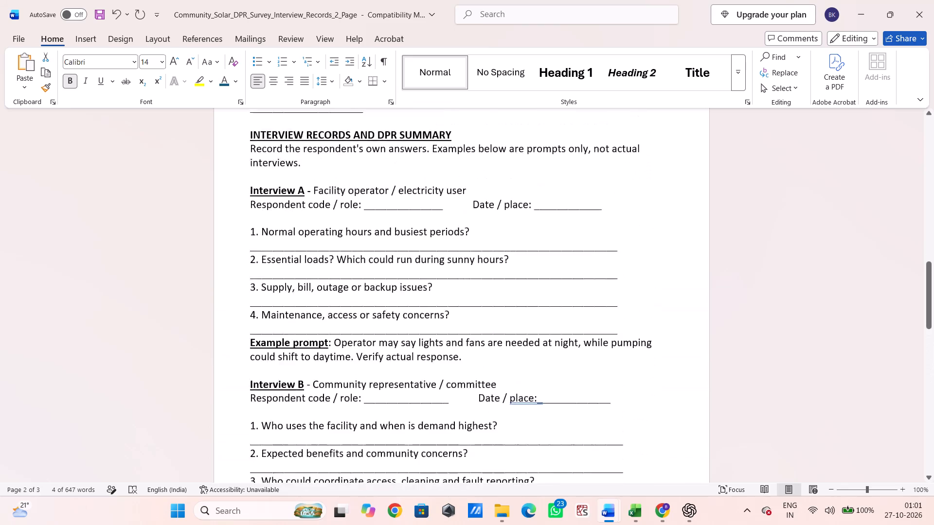
{"action": "scroll", "coordinate": [223, 281], "scroll_direction": "up", "scroll_amount": 20}
{"action": "scroll", "coordinate": [225, 282], "scroll_direction": "up", "scroll_amount": 6}
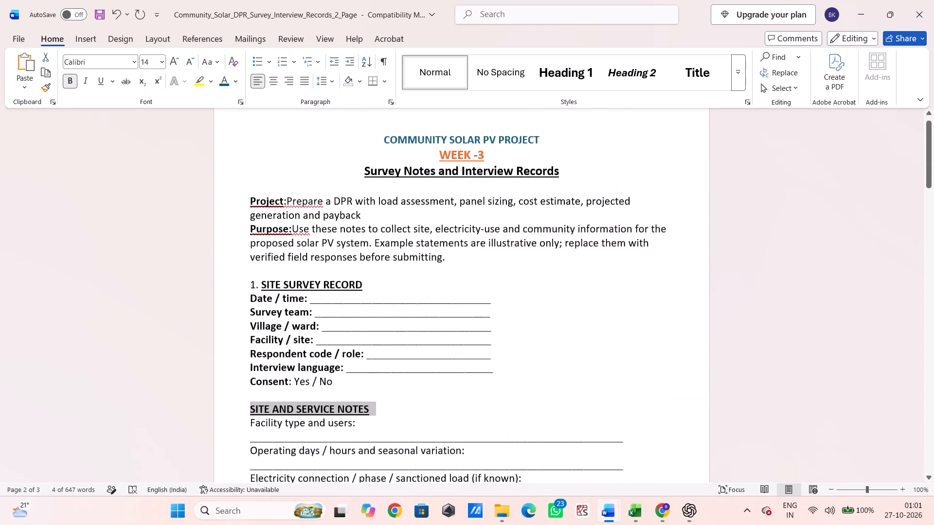
{"action": "scroll", "coordinate": [225, 282], "scroll_direction": "up", "scroll_amount": 4}
{"action": "scroll", "coordinate": [225, 282], "scroll_direction": "down", "scroll_amount": 1}
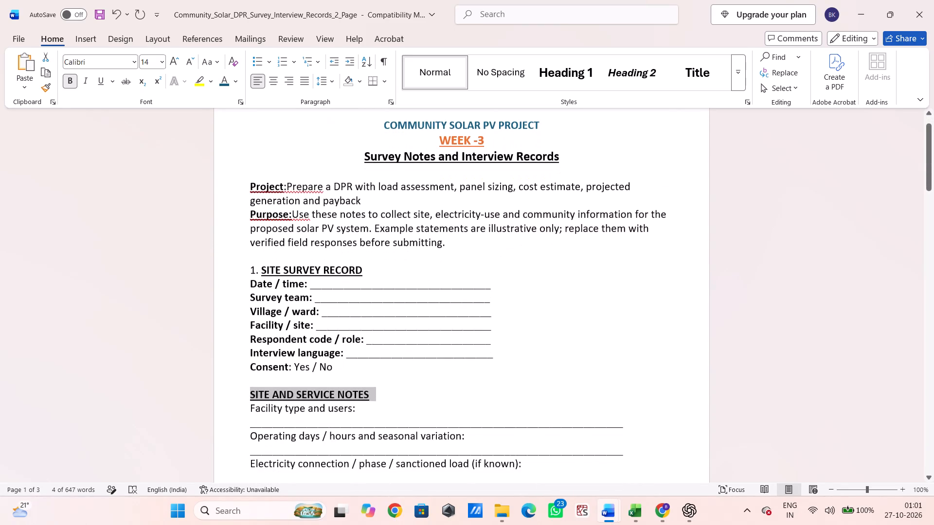
{"action": "scroll", "coordinate": [225, 282], "scroll_direction": "down", "scroll_amount": 13}
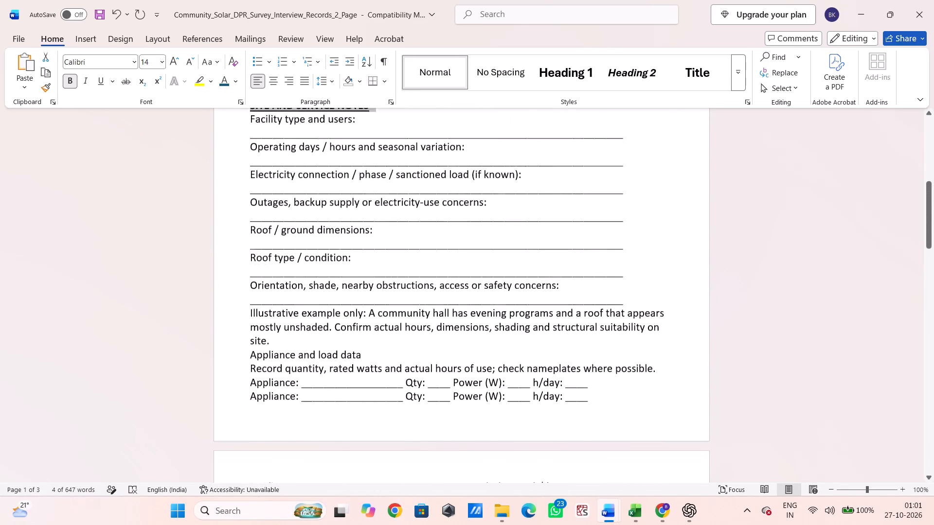
{"action": "scroll", "coordinate": [225, 320], "scroll_direction": "down", "scroll_amount": 20}
{"action": "scroll", "coordinate": [225, 320], "scroll_direction": "down", "scroll_amount": 4}
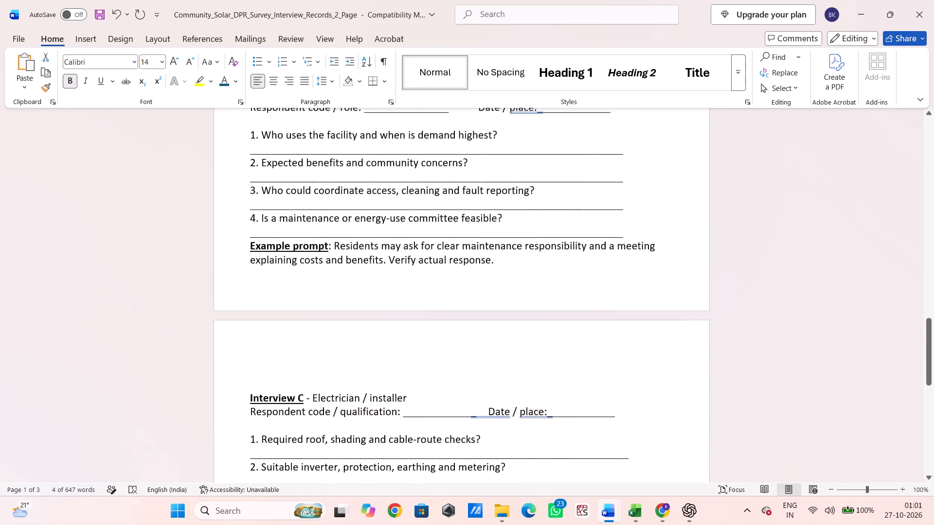
{"action": "scroll", "coordinate": [250, 300], "scroll_direction": "down", "scroll_amount": 19}
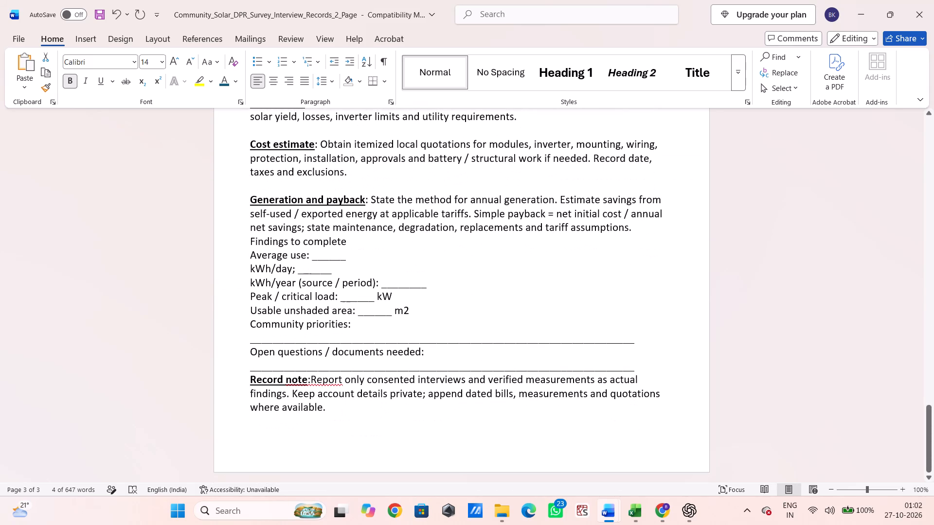
Preview the document's print layout, then return to editing.
{"action": "key", "text": "ctrl+p"}
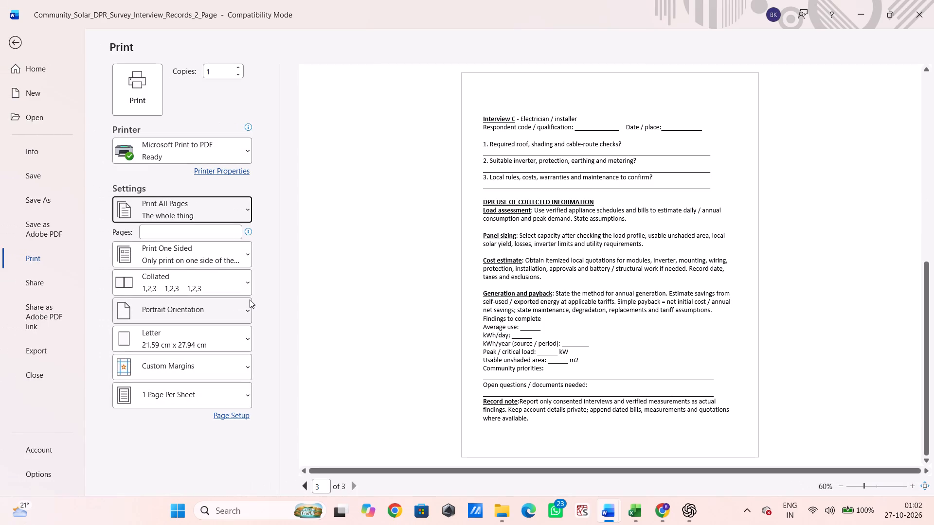
{"action": "key", "text": "Escape"}
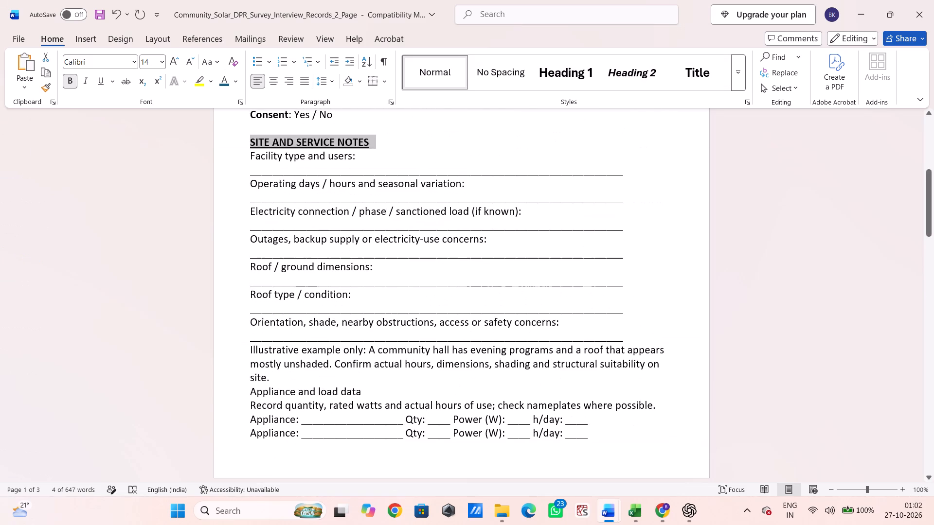
Save the edited survey and interview document.
{"action": "key", "text": "ctrl+s"}
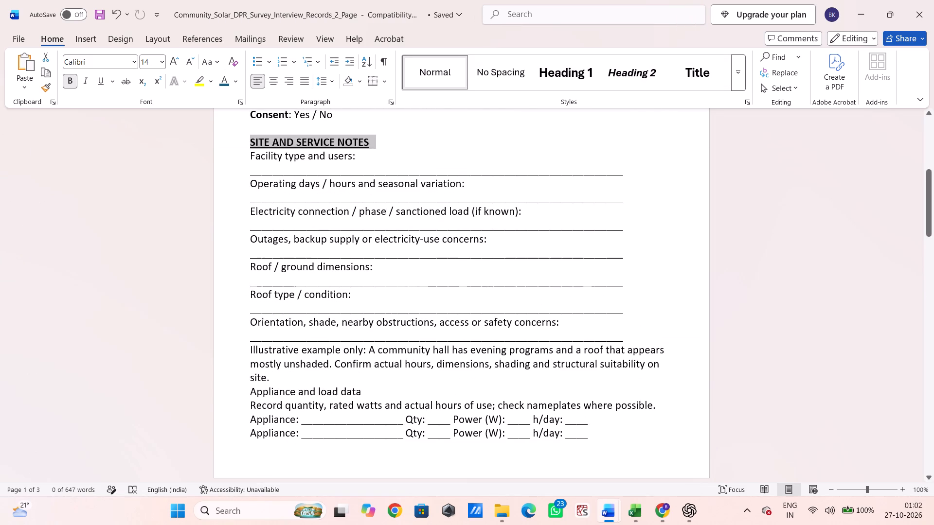
{"action": "scroll", "coordinate": [168, 363], "scroll_direction": "down", "scroll_amount": 3}
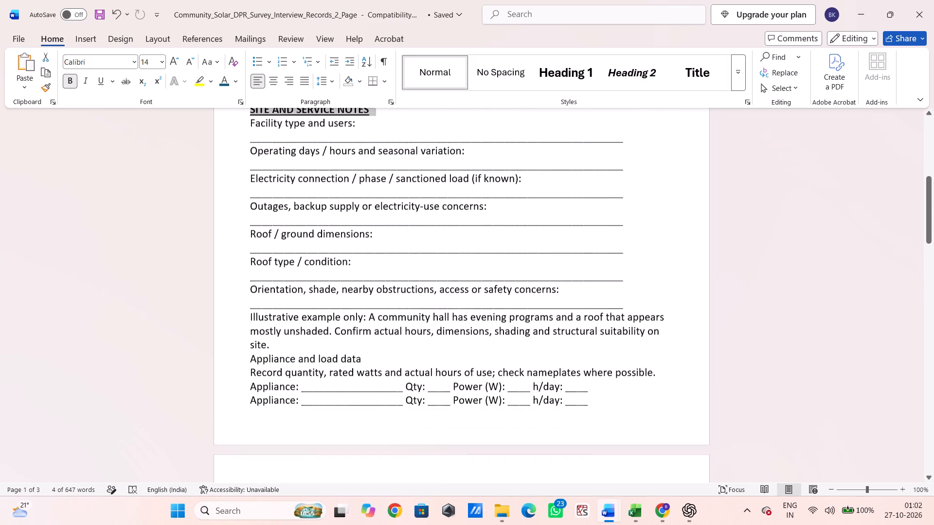
{"action": "scroll", "coordinate": [183, 364], "scroll_direction": "down", "scroll_amount": 2}
{"action": "scroll", "coordinate": [236, 354], "scroll_direction": "down", "scroll_amount": 8}
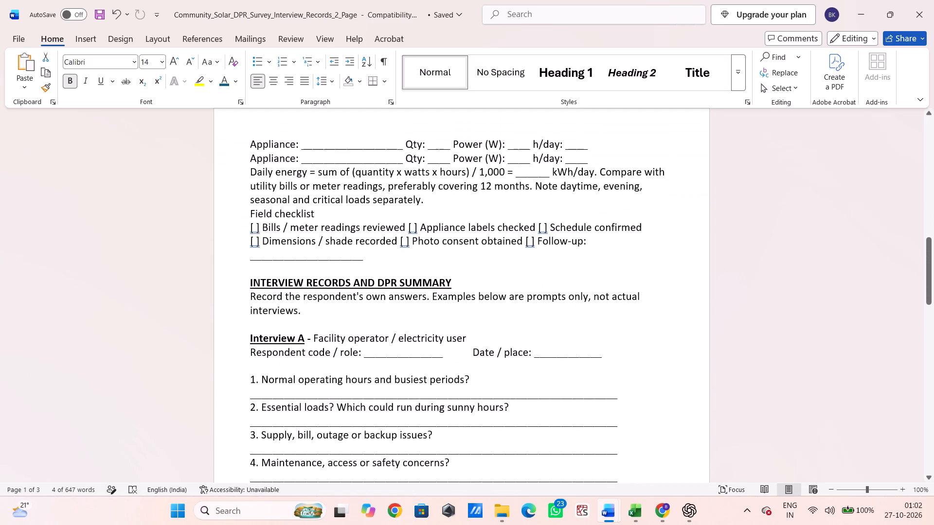
{"action": "key", "text": "ctrl+s"}
Examine the saved document's page layout, including the pages side by side, and recheck every section from the title to the record note.
{"action": "scroll", "coordinate": [231, 367], "scroll_direction": "up", "scroll_amount": 5, "text": "ctrl"}
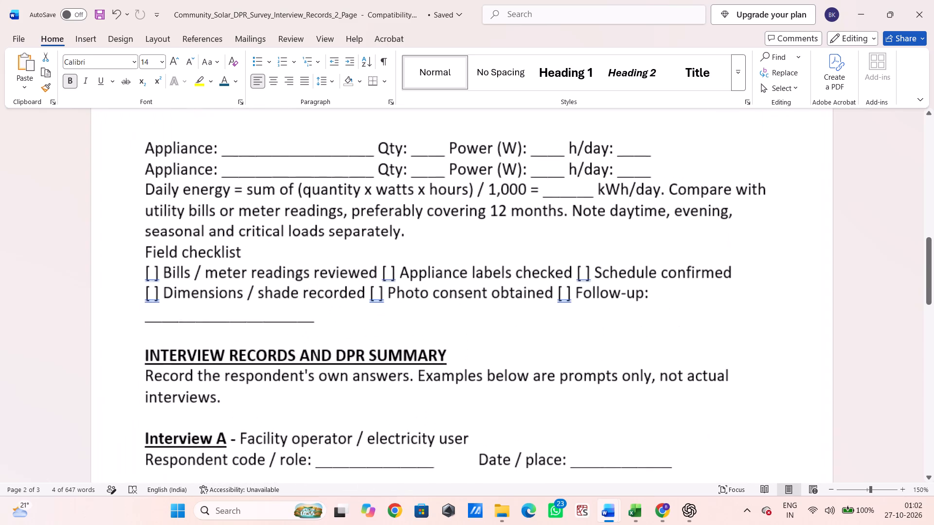
{"action": "scroll", "coordinate": [231, 367], "scroll_direction": "down", "scroll_amount": 7, "text": "ctrl"}
{"action": "scroll", "coordinate": [231, 367], "scroll_direction": "down", "scroll_amount": 2}
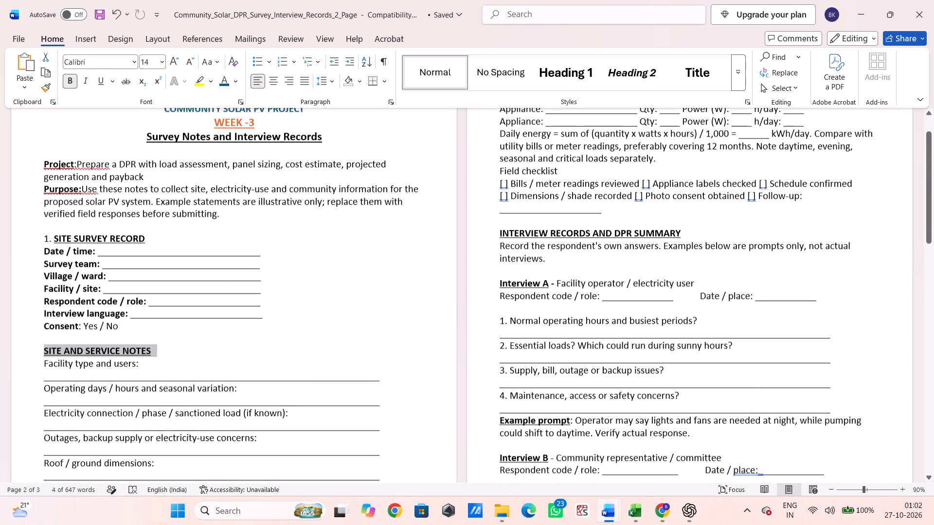
{"action": "scroll", "coordinate": [255, 353], "scroll_direction": "down", "scroll_amount": 10}
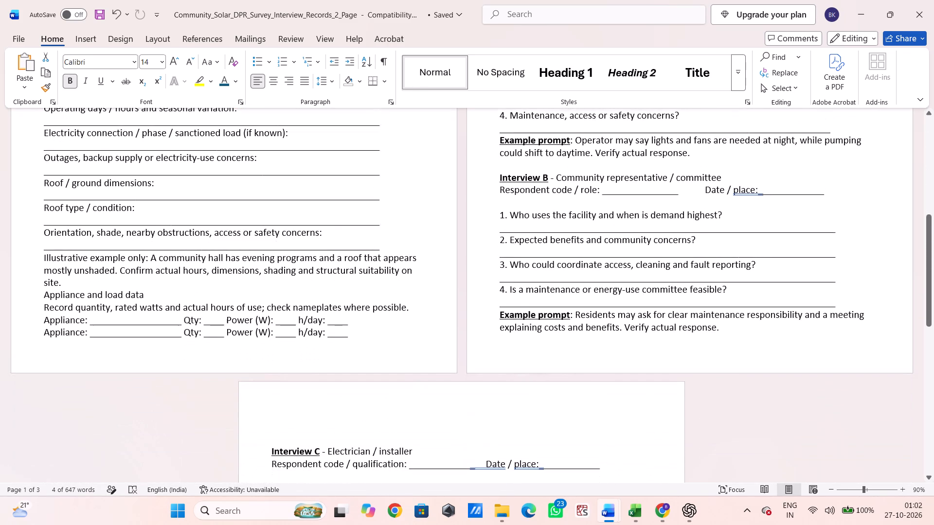
{"action": "scroll", "coordinate": [255, 353], "scroll_direction": "up", "scroll_amount": 2}
{"action": "scroll", "coordinate": [255, 353], "scroll_direction": "up", "scroll_amount": 1, "text": "ctrl"}
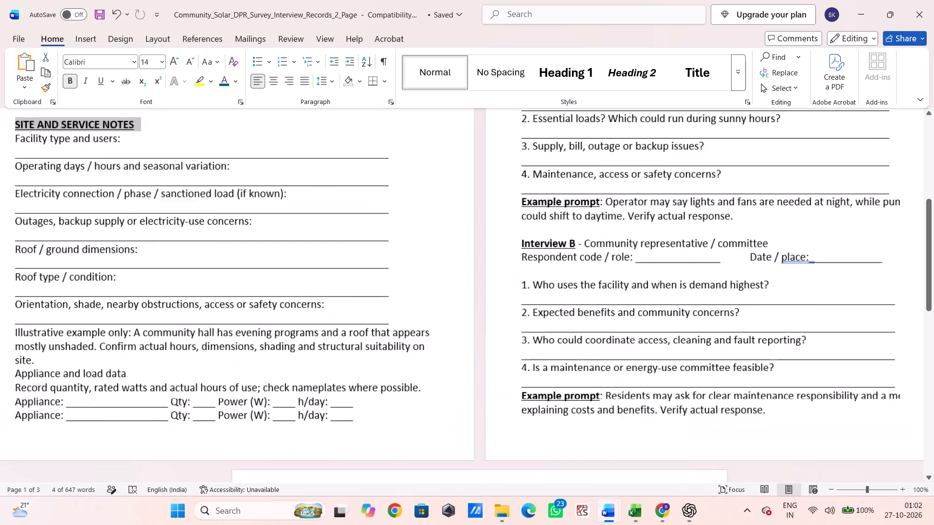
{"action": "scroll", "coordinate": [255, 353], "scroll_direction": "up", "scroll_amount": 4, "text": "ctrl"}
{"action": "scroll", "coordinate": [255, 353], "scroll_direction": "down", "scroll_amount": 2, "text": "ctrl"}
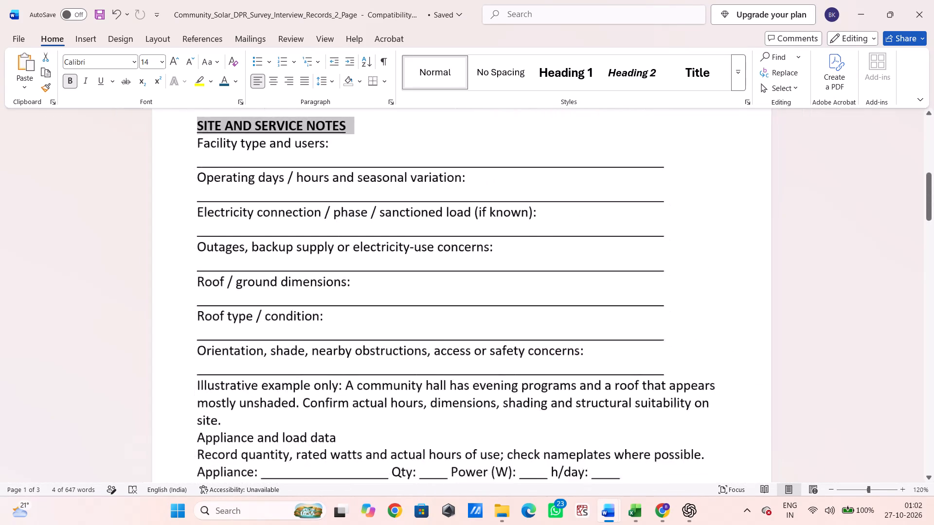
{"action": "scroll", "coordinate": [255, 353], "scroll_direction": "down", "scroll_amount": 2, "text": "ctrl"}
{"action": "scroll", "coordinate": [255, 353], "scroll_direction": "down", "scroll_amount": 2}
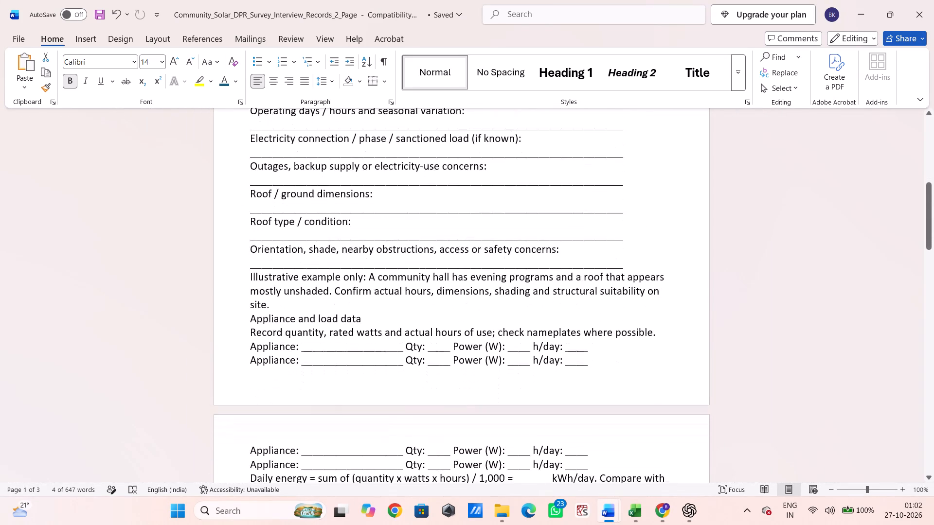
{"action": "scroll", "coordinate": [255, 353], "scroll_direction": "down", "scroll_amount": 15}
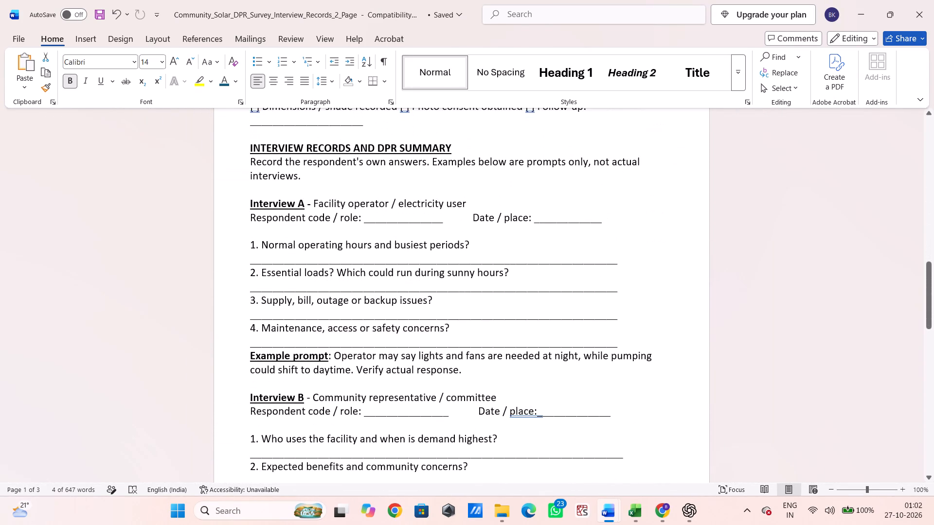
{"action": "scroll", "coordinate": [256, 351], "scroll_direction": "up", "scroll_amount": 1}
{"action": "scroll", "coordinate": [256, 351], "scroll_direction": "down", "scroll_amount": 9}
{"action": "scroll", "coordinate": [256, 352], "scroll_direction": "down", "scroll_amount": 14}
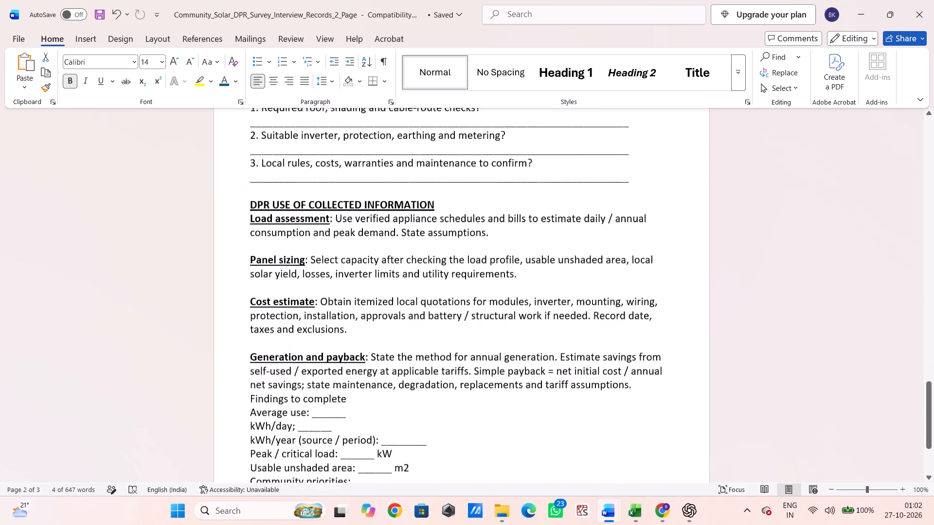
{"action": "scroll", "coordinate": [280, 323], "scroll_direction": "down", "scroll_amount": 10}
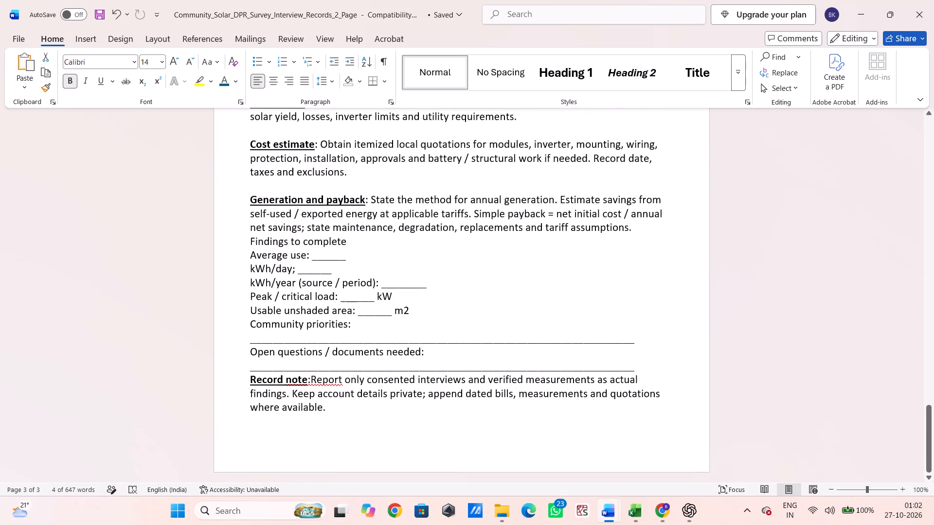
{"action": "scroll", "coordinate": [268, 348], "scroll_direction": "up", "scroll_amount": 9}
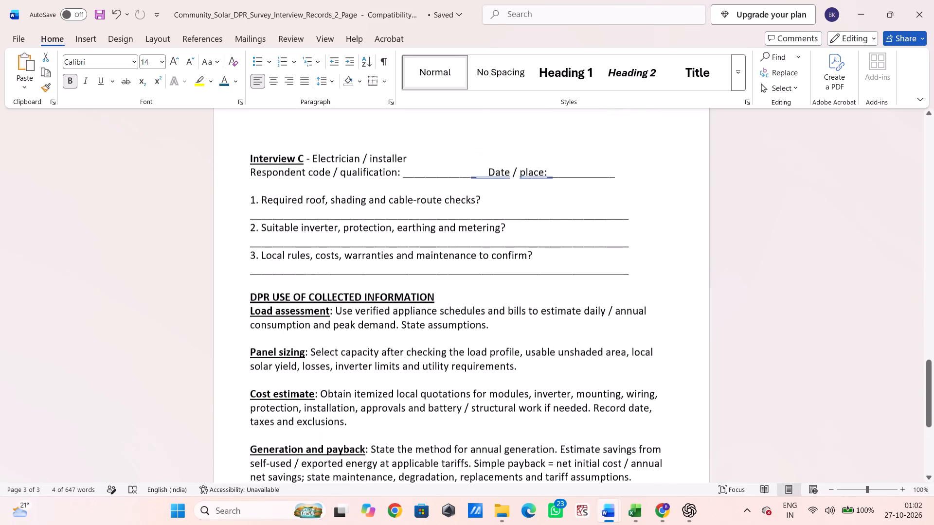
{"action": "scroll", "coordinate": [268, 348], "scroll_direction": "up", "scroll_amount": 7}
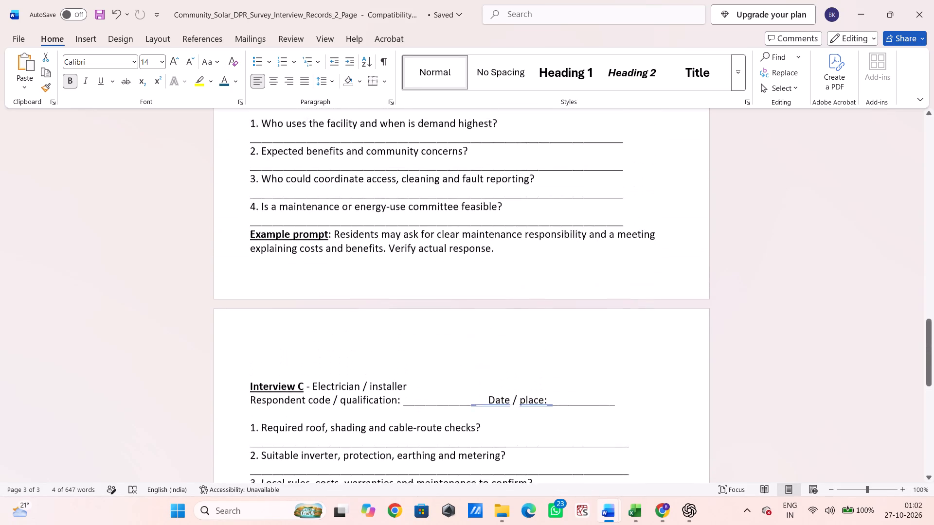
{"action": "scroll", "coordinate": [268, 348], "scroll_direction": "up", "scroll_amount": 11}
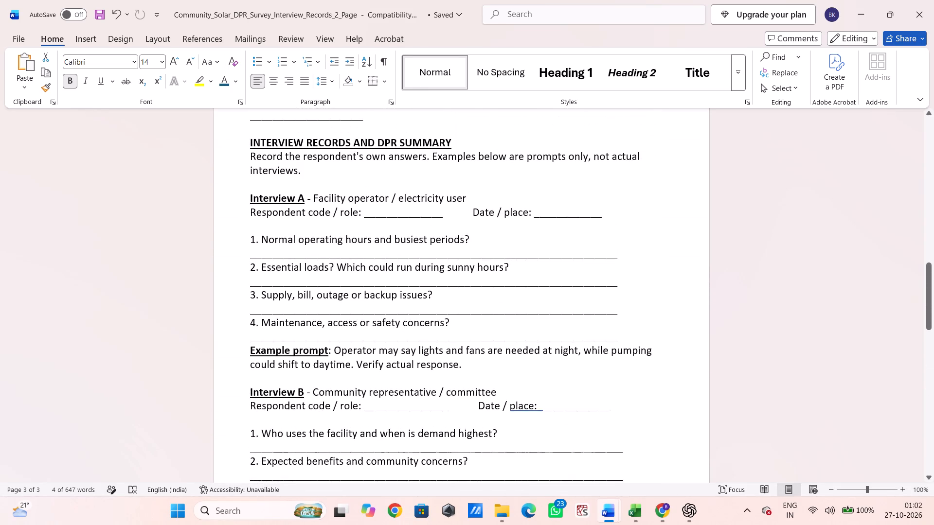
{"action": "scroll", "coordinate": [268, 348], "scroll_direction": "up", "scroll_amount": 18}
{"action": "scroll", "coordinate": [268, 348], "scroll_direction": "up", "scroll_amount": 4}
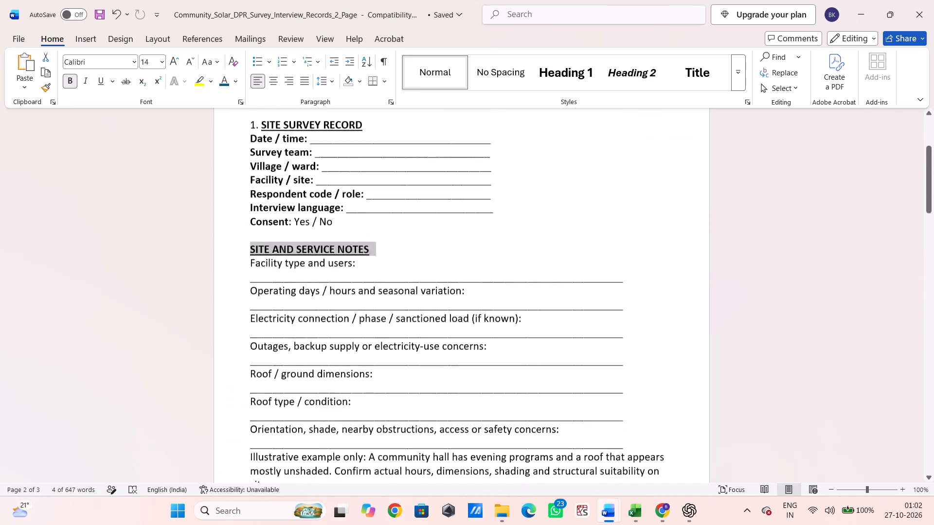
{"action": "scroll", "coordinate": [268, 348], "scroll_direction": "up", "scroll_amount": 11}
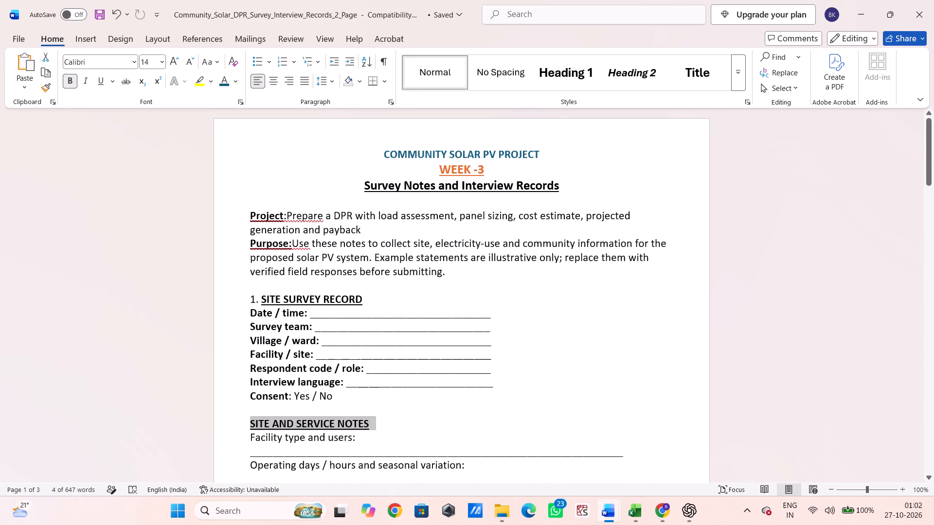
Save the reviewed document again under its existing name.
{"action": "key", "text": "ctrl+s"}
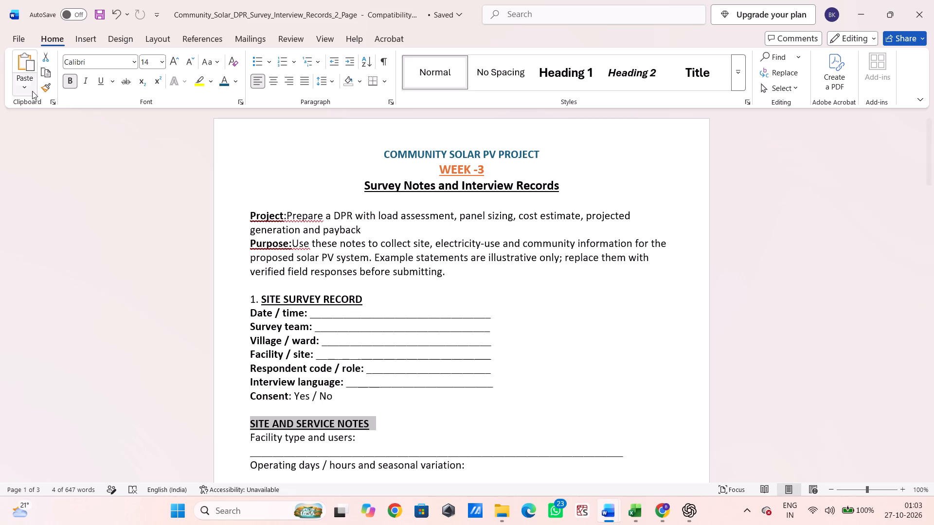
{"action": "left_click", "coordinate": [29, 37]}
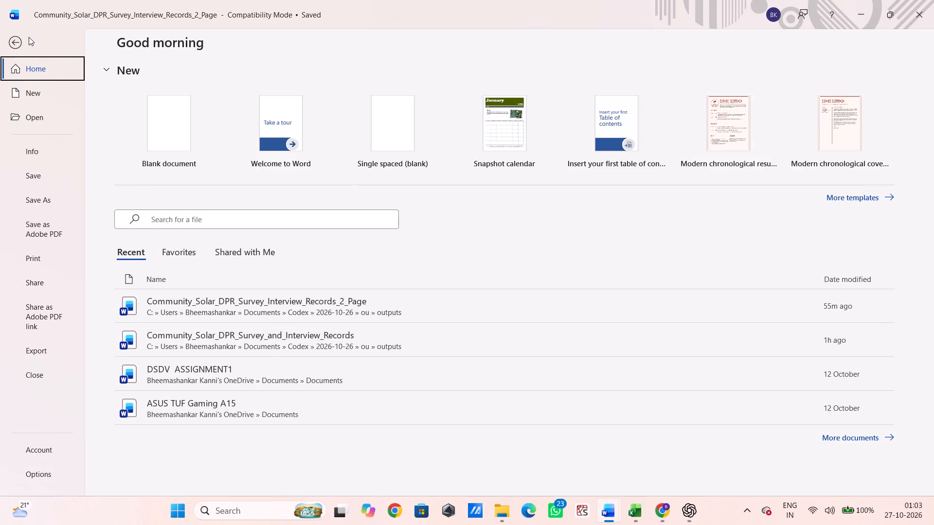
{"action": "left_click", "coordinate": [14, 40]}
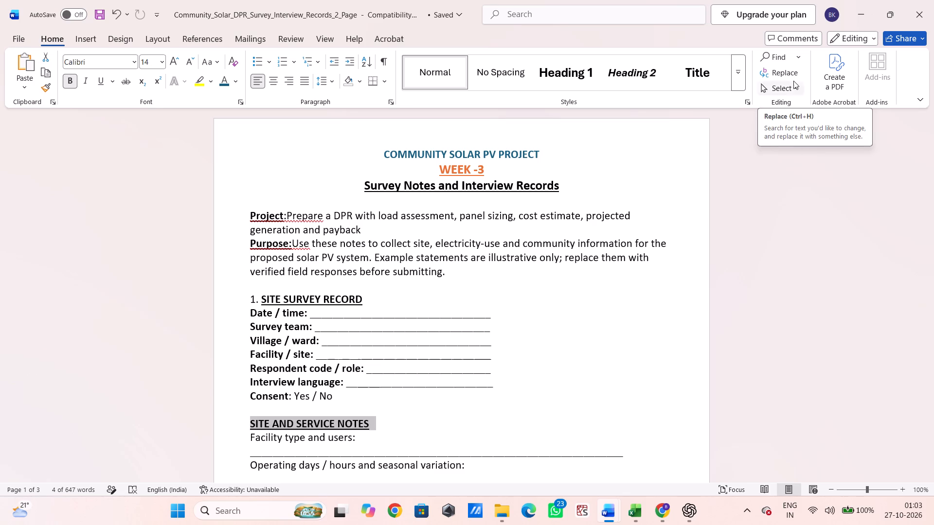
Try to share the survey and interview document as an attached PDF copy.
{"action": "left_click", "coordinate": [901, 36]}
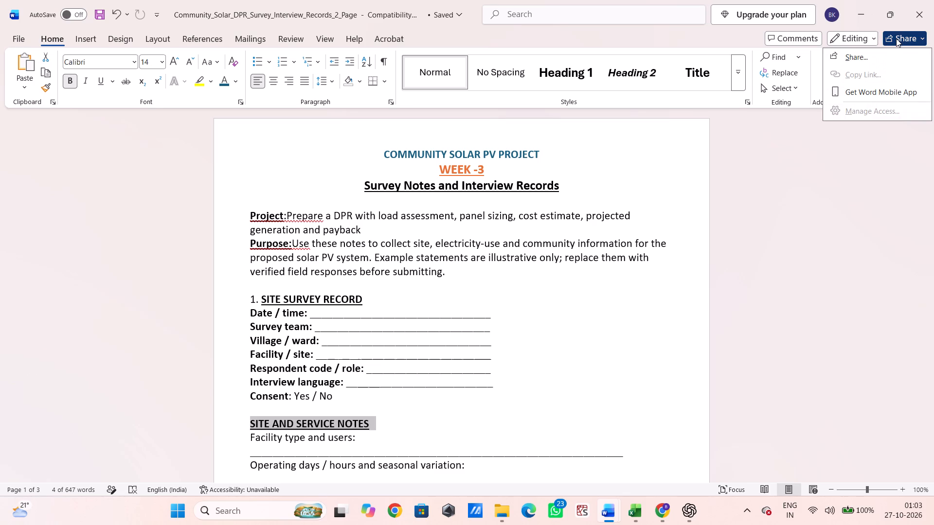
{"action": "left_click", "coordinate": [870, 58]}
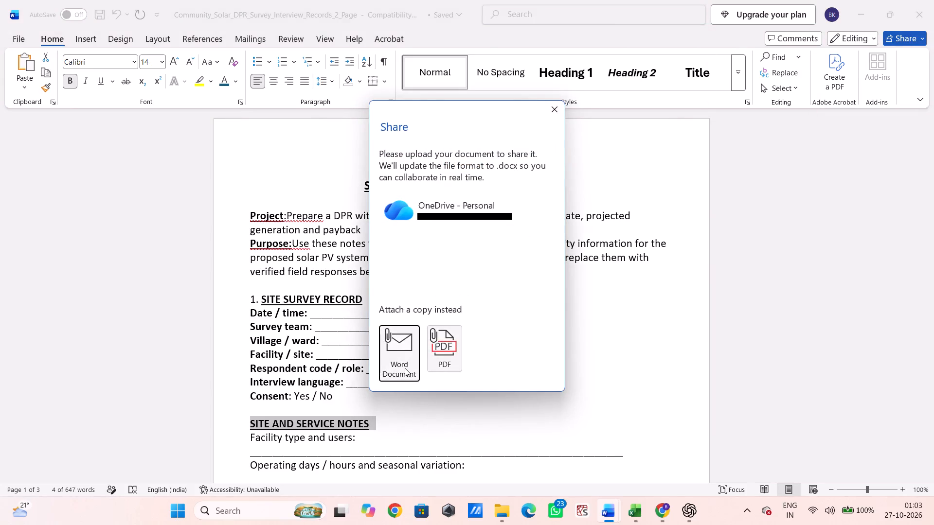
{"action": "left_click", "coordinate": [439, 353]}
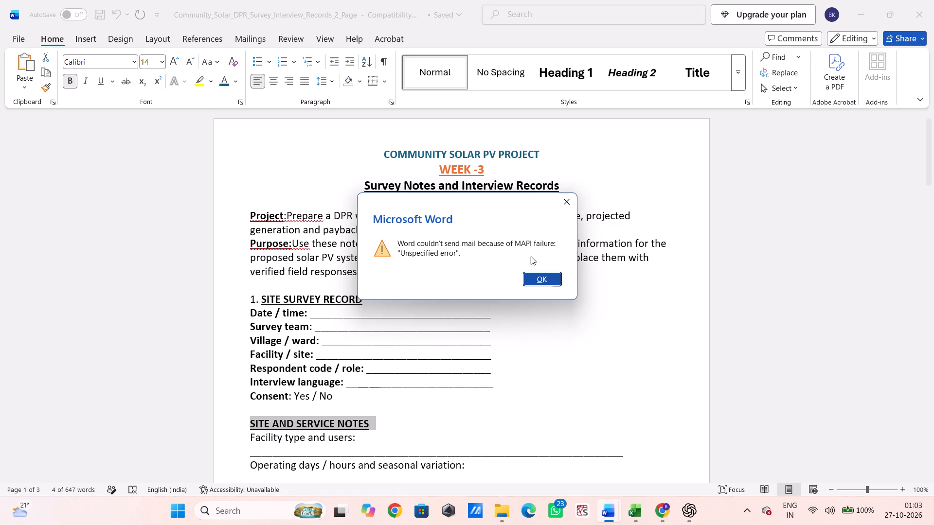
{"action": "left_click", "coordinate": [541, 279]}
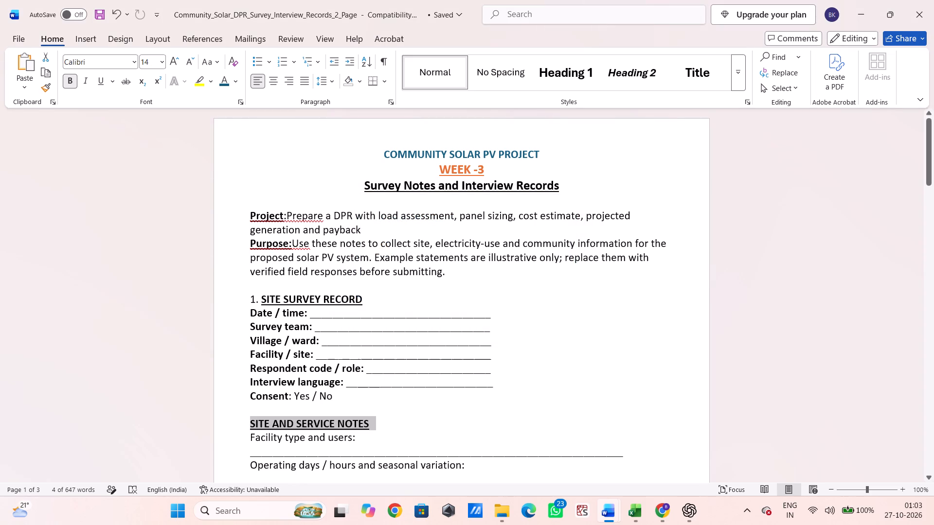
Convert the survey and interview document to a PDF with Adobe Acrobat and open the converted file.
{"action": "left_click", "coordinate": [844, 84]}
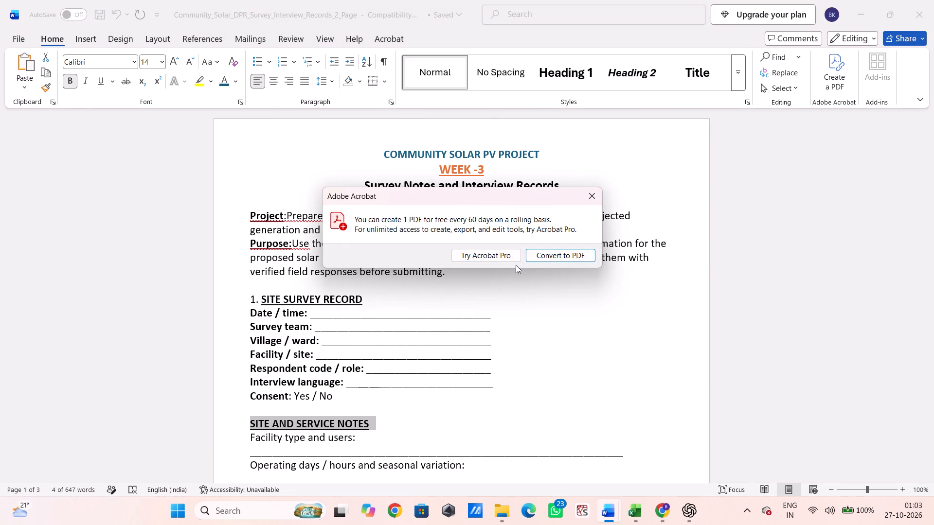
{"action": "left_click", "coordinate": [542, 260]}
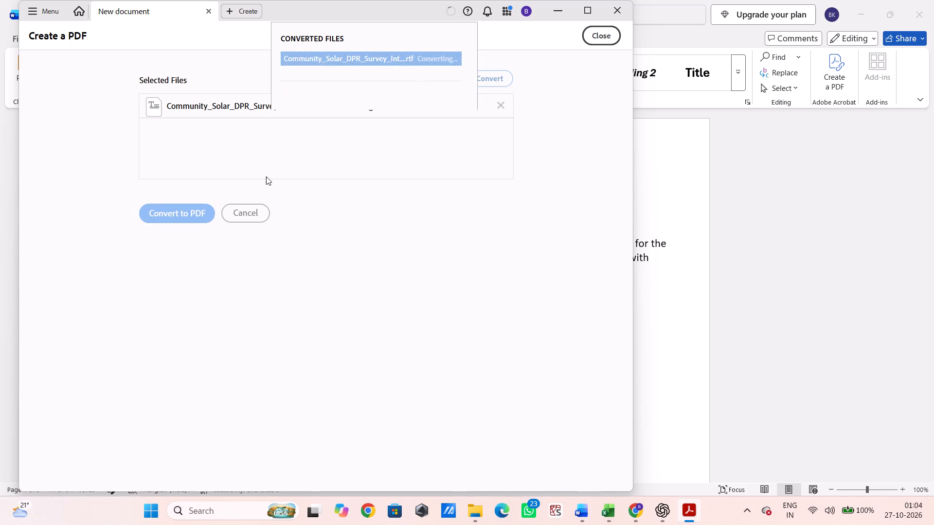
{"action": "left_click", "coordinate": [198, 106]}
{"action": "double_click", "coordinate": [198, 106]}
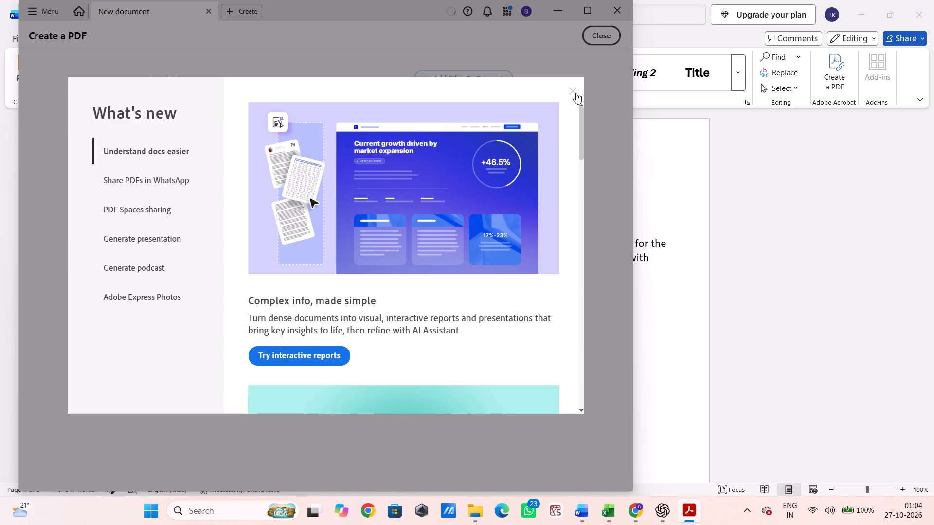
{"action": "left_click", "coordinate": [576, 93]}
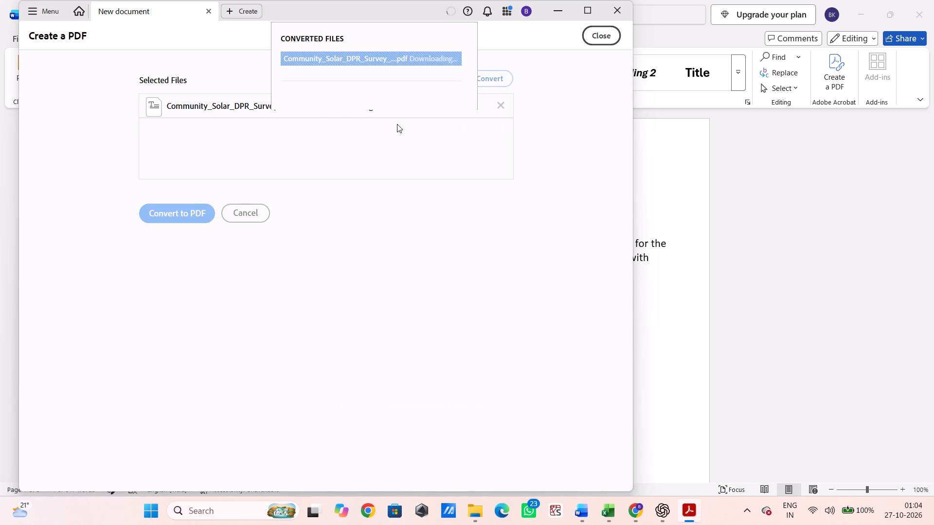
{"action": "left_click", "coordinate": [366, 58]}
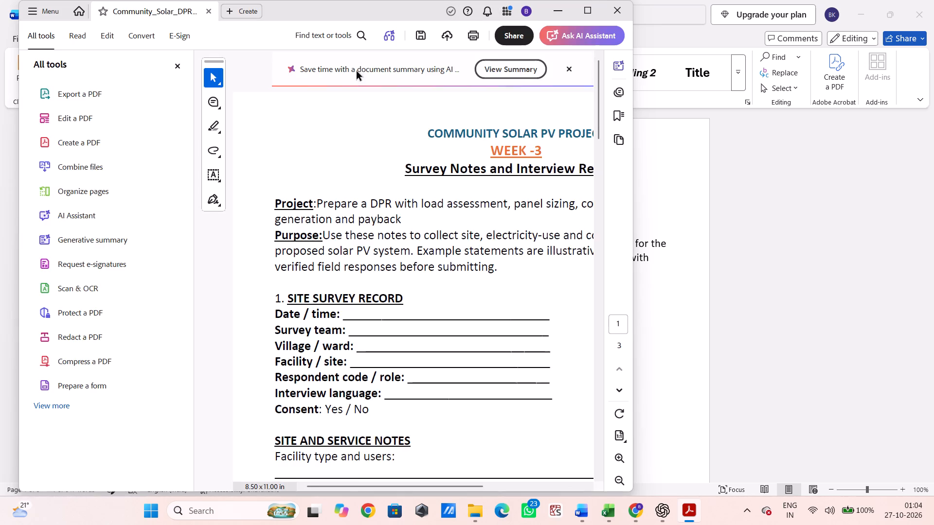
Examine all pages of the converted PDF, from the title to the record note, with the AI Assistant closed.
{"action": "scroll", "coordinate": [251, 304], "scroll_direction": "down", "scroll_amount": 3}
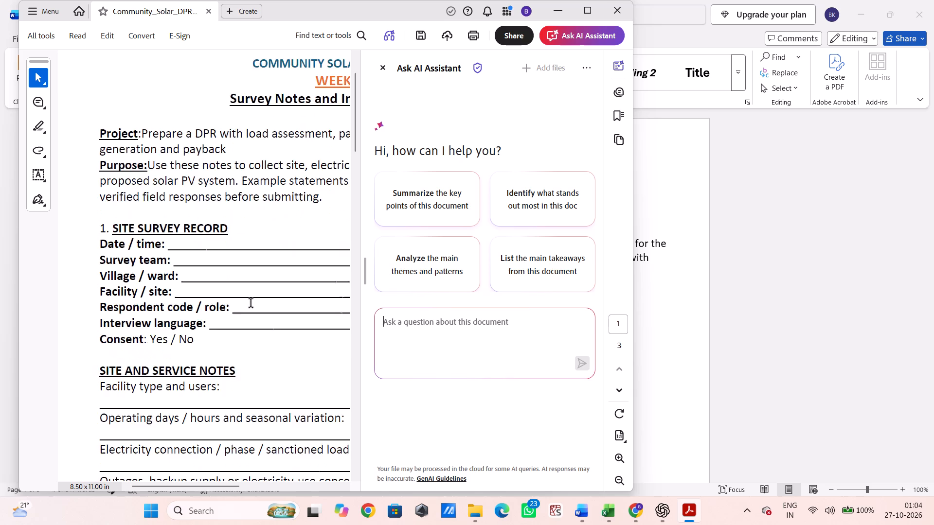
{"action": "scroll", "coordinate": [251, 304], "scroll_direction": "down", "scroll_amount": 2}
{"action": "scroll", "coordinate": [251, 304], "scroll_direction": "up", "scroll_amount": 3}
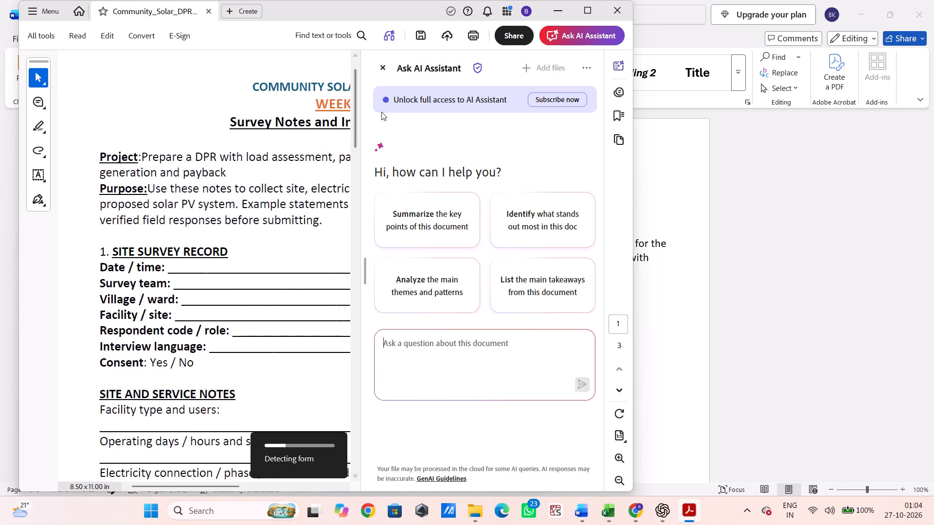
{"action": "left_click", "coordinate": [387, 69]}
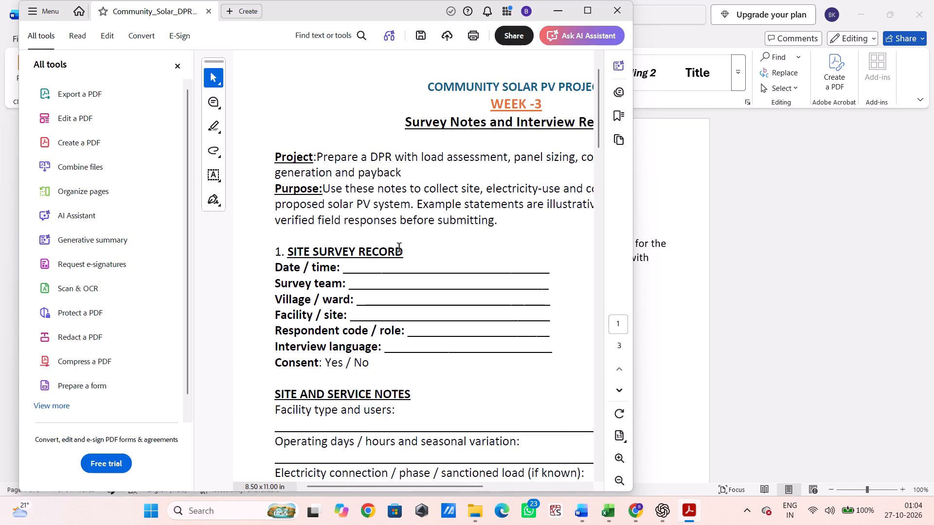
{"action": "scroll", "coordinate": [454, 217], "scroll_direction": "down", "scroll_amount": 1}
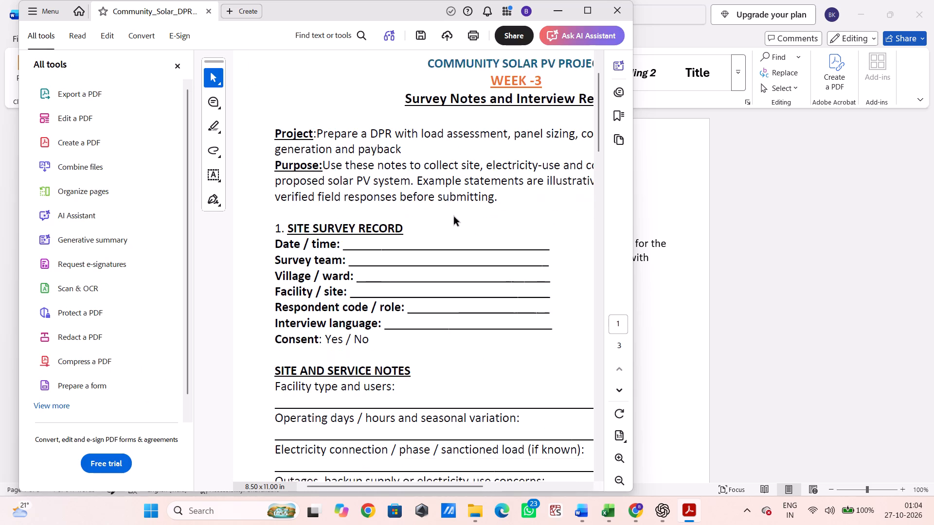
{"action": "scroll", "coordinate": [454, 217], "scroll_direction": "down", "scroll_amount": 10}
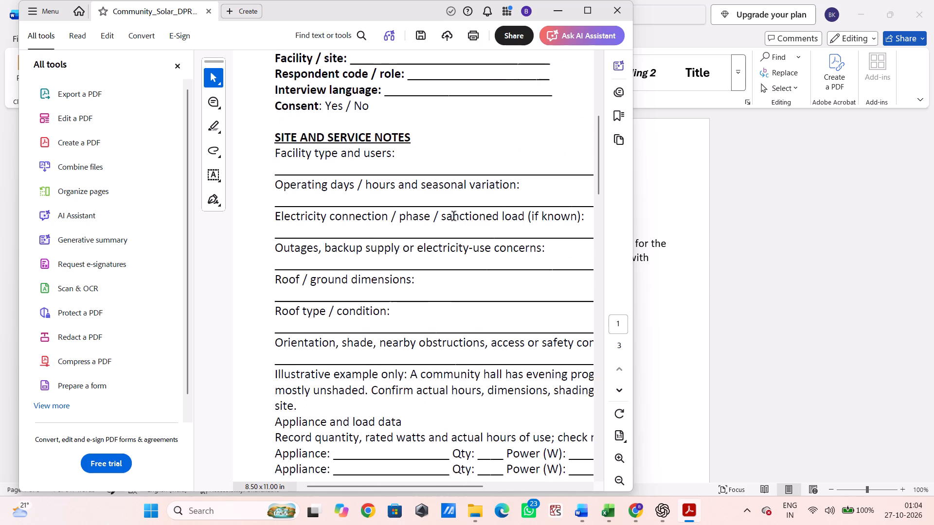
{"action": "scroll", "coordinate": [454, 217], "scroll_direction": "down", "scroll_amount": 13}
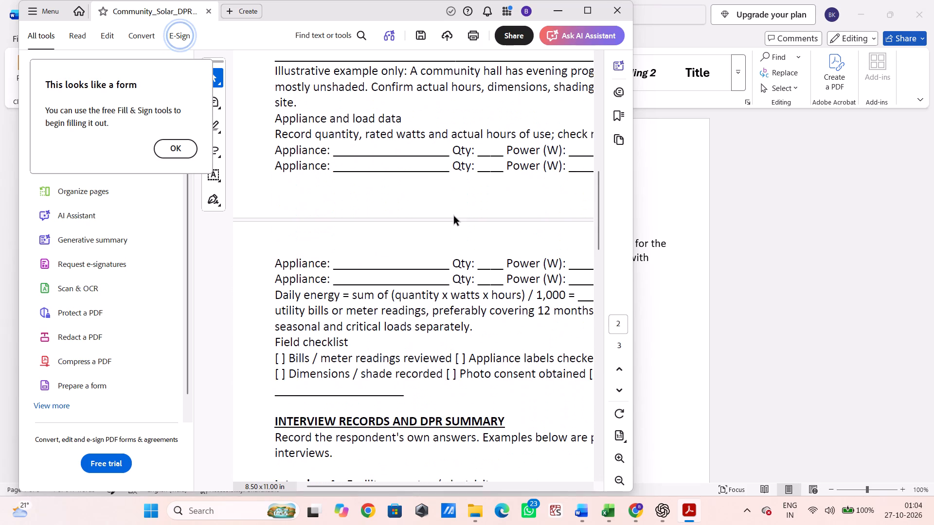
{"action": "scroll", "coordinate": [454, 216], "scroll_direction": "down", "scroll_amount": 5}
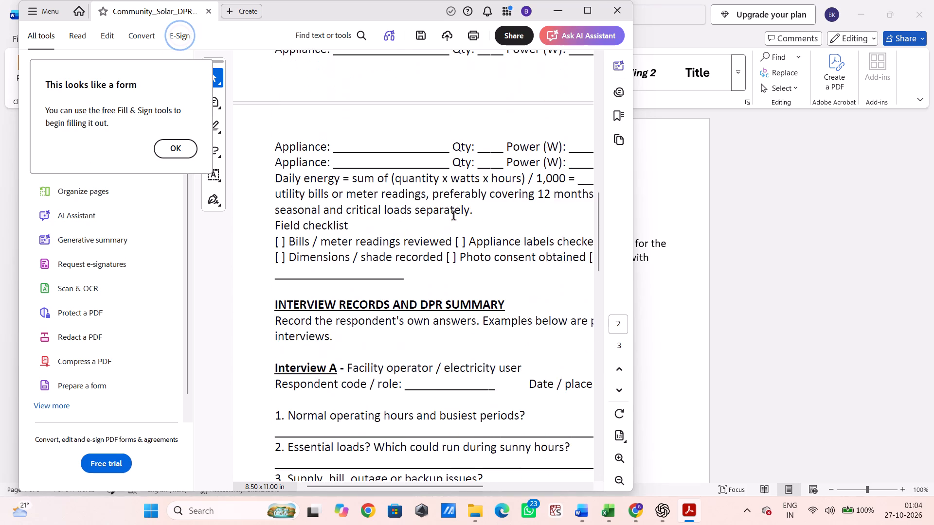
{"action": "scroll", "coordinate": [454, 216], "scroll_direction": "down", "scroll_amount": 10}
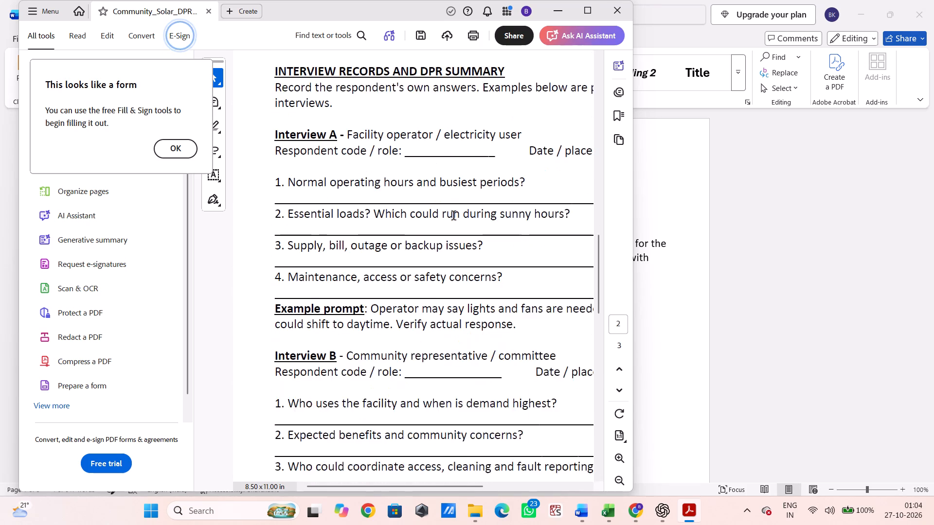
{"action": "scroll", "coordinate": [454, 216], "scroll_direction": "down", "scroll_amount": 12}
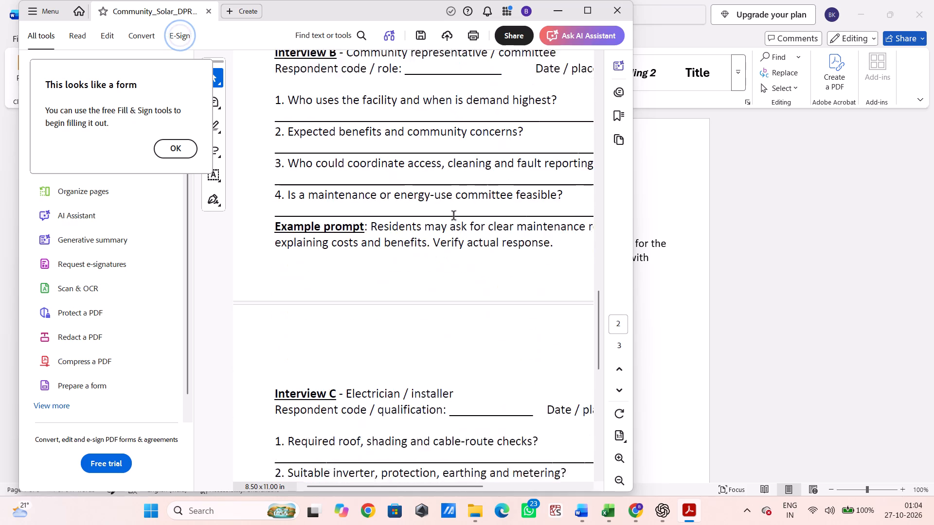
{"action": "scroll", "coordinate": [454, 216], "scroll_direction": "down", "scroll_amount": 18}
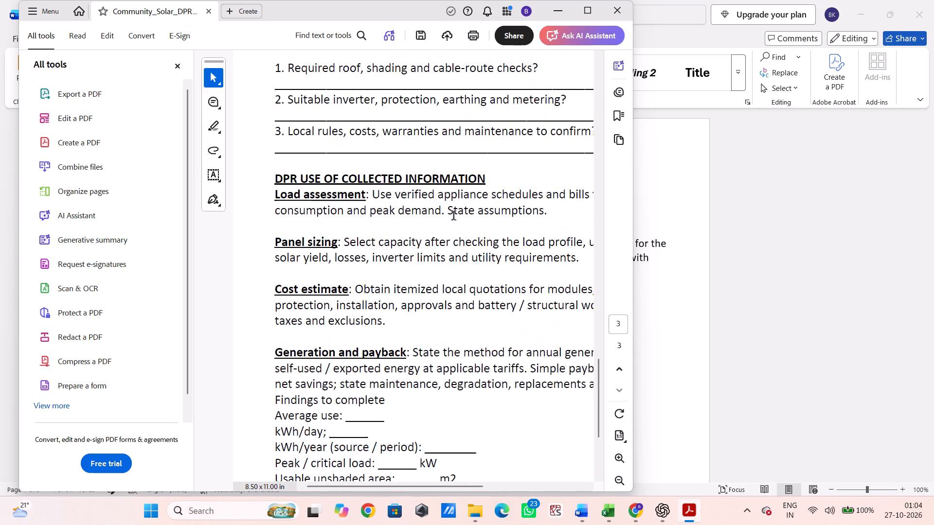
{"action": "scroll", "coordinate": [454, 216], "scroll_direction": "down", "scroll_amount": 13}
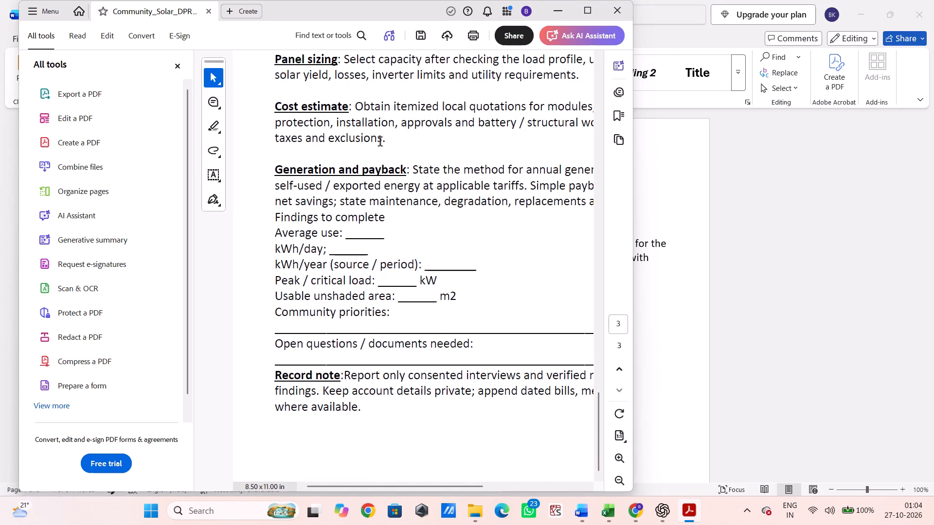
Save the PDF in the Downloads folder as Community_Solar_DPR_Survey_Interview_Records_2_Page.
{"action": "key", "text": "ctrl+s"}
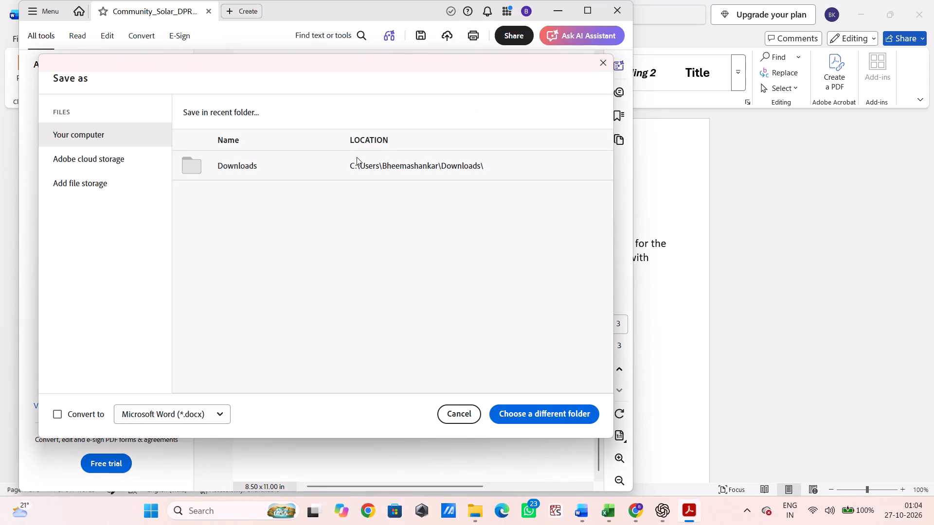
{"action": "left_click", "coordinate": [257, 165]}
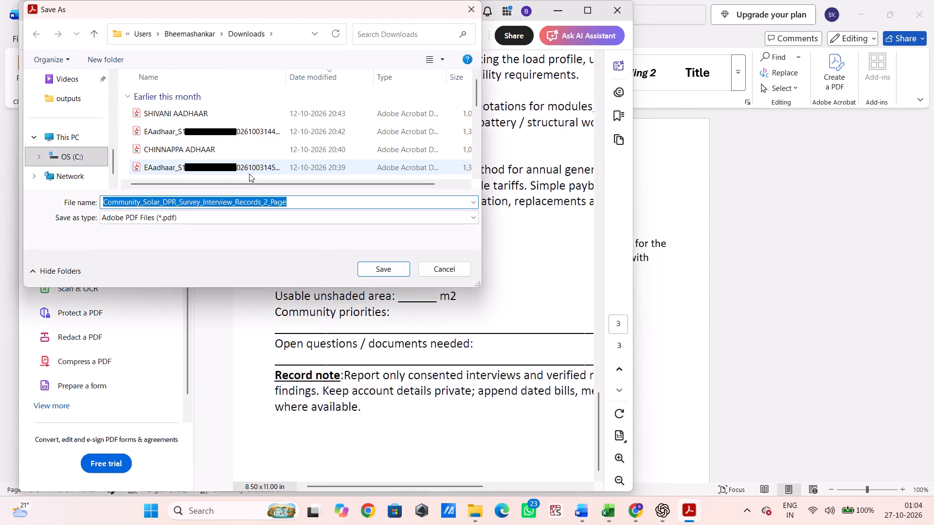
{"action": "left_click", "coordinate": [387, 270]}
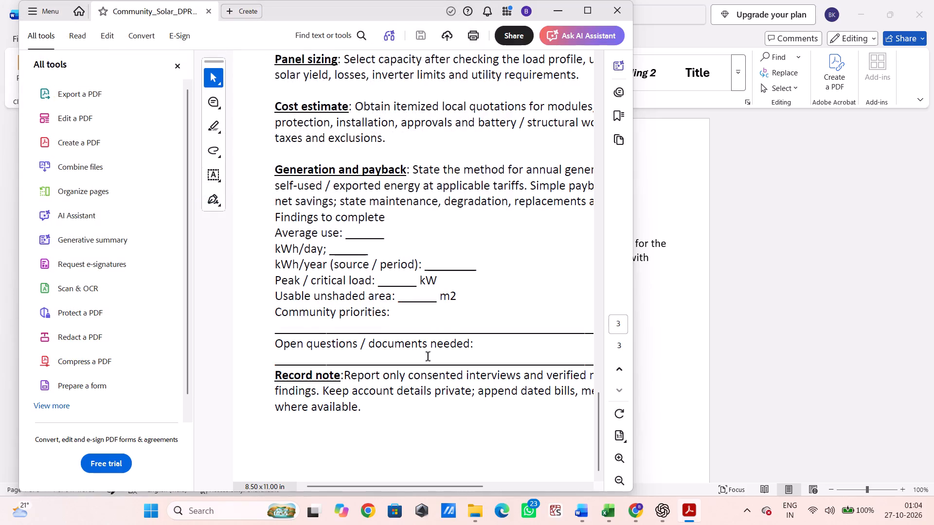
Switch to File Explorer and look through the outputs and Documents folders for the saved PDF.
{"action": "left_click", "coordinate": [470, 510]}
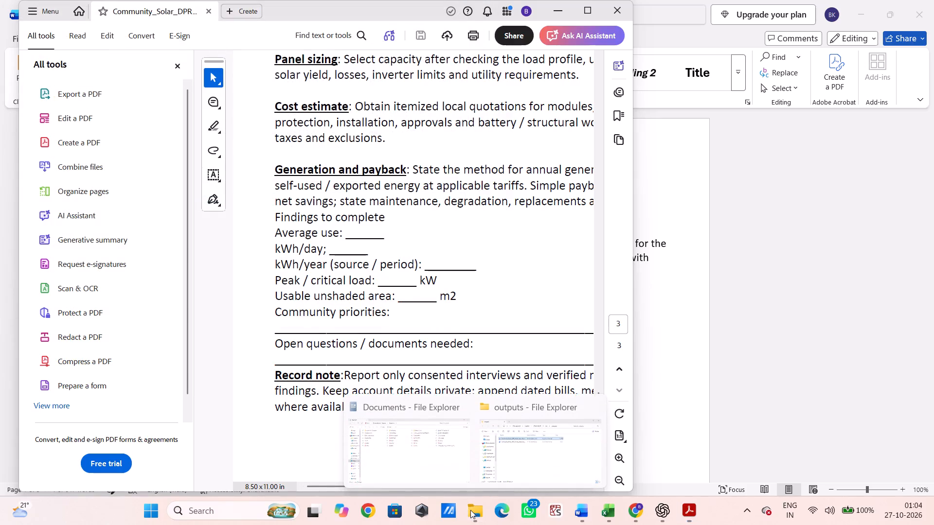
{"action": "left_click", "coordinate": [474, 507]}
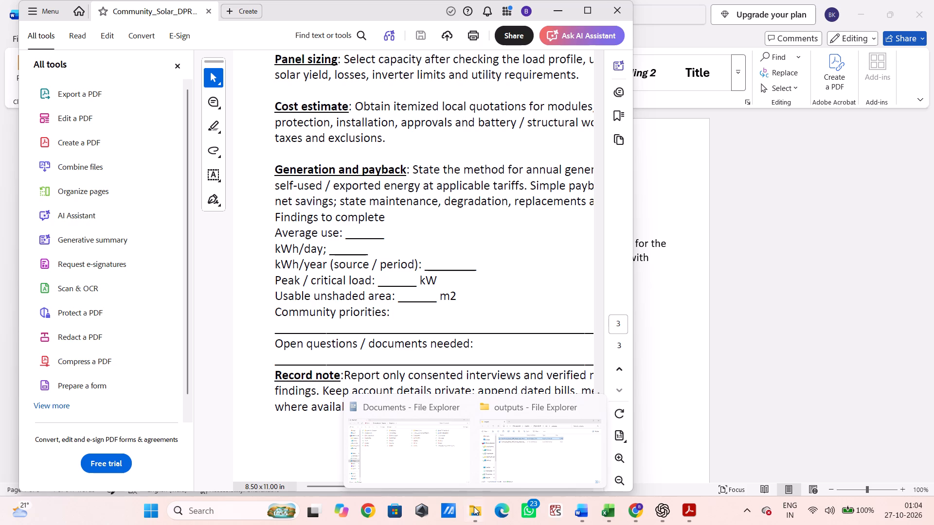
{"action": "left_click", "coordinate": [512, 461]}
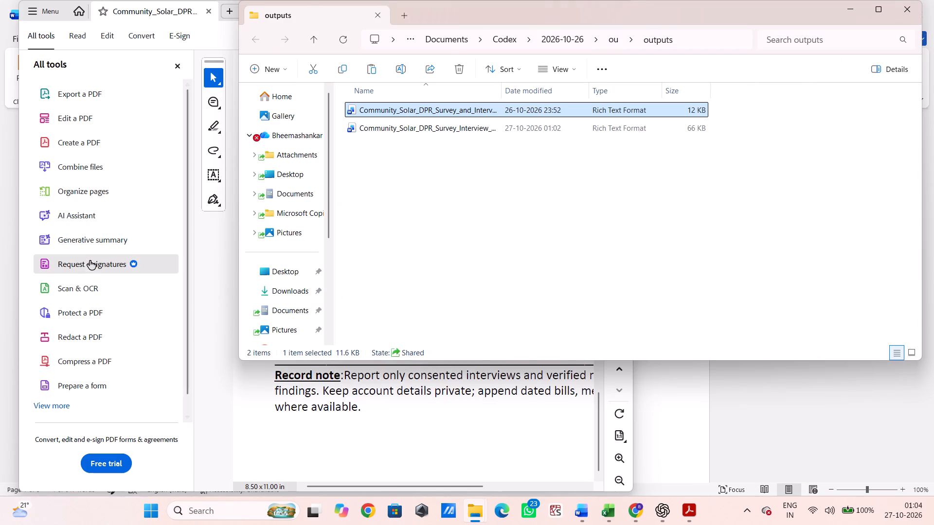
{"action": "left_click", "coordinate": [282, 191]}
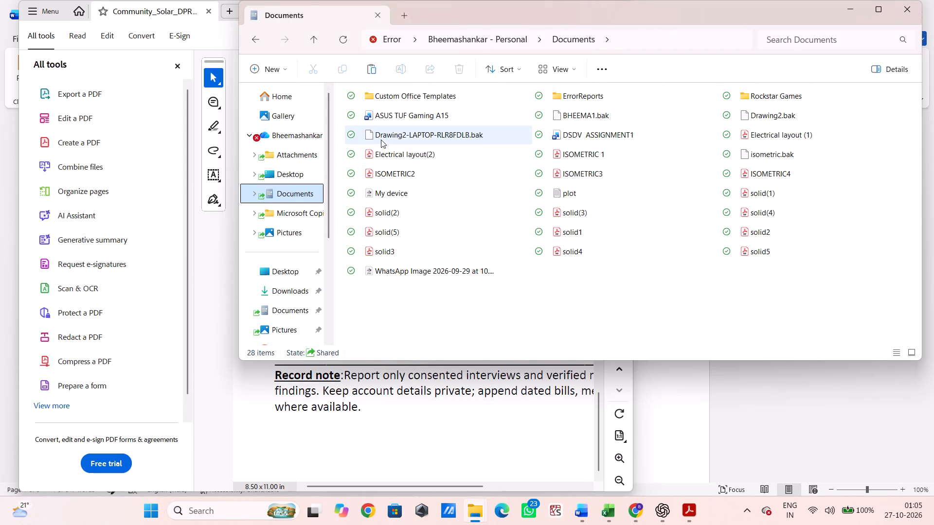
{"action": "scroll", "coordinate": [391, 126], "scroll_direction": "up", "scroll_amount": 3}
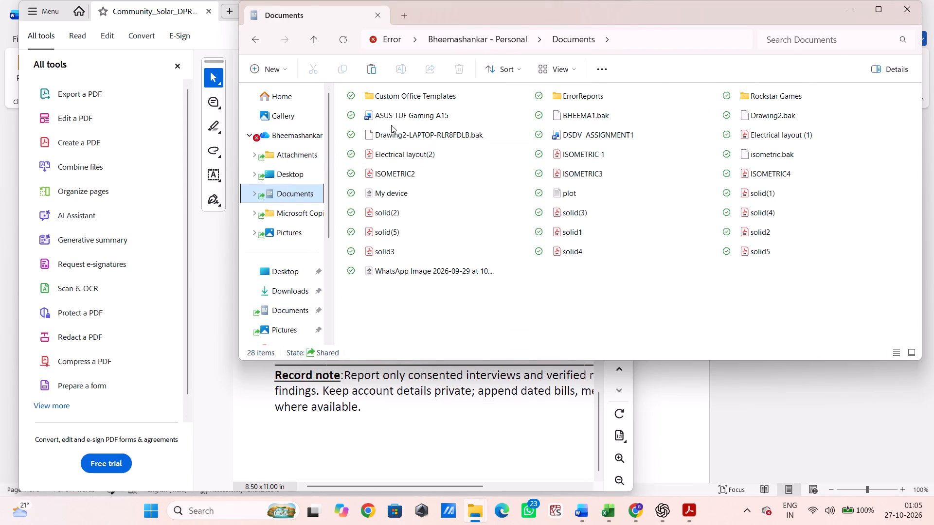
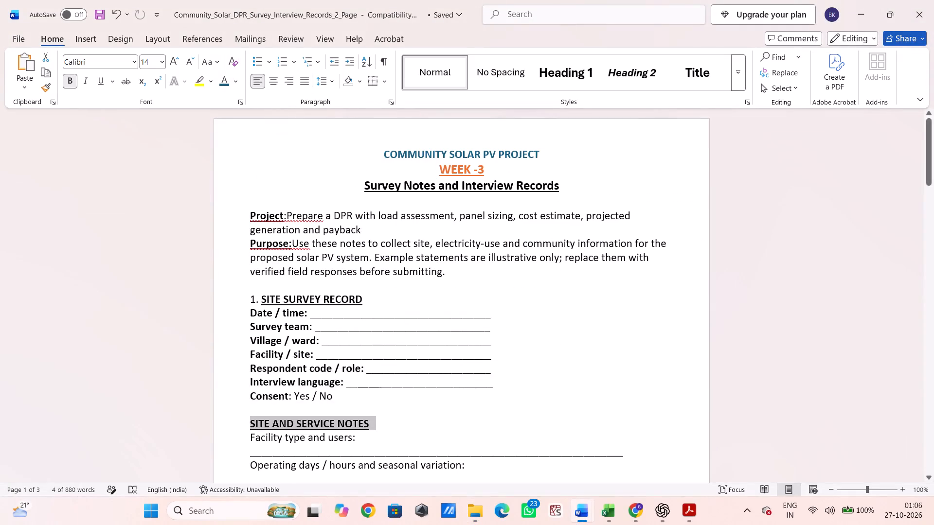
Look through the survey and interview document in Word, from the title to the record note.
{"action": "scroll", "coordinate": [548, 426], "scroll_direction": "down", "scroll_amount": 4}
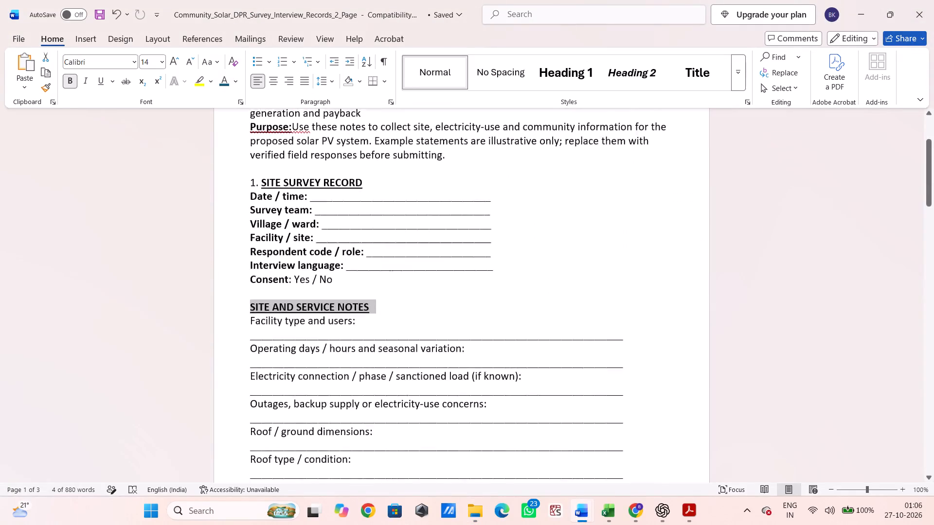
{"action": "scroll", "coordinate": [546, 373], "scroll_direction": "down", "scroll_amount": 20}
{"action": "scroll", "coordinate": [546, 373], "scroll_direction": "down", "scroll_amount": 9}
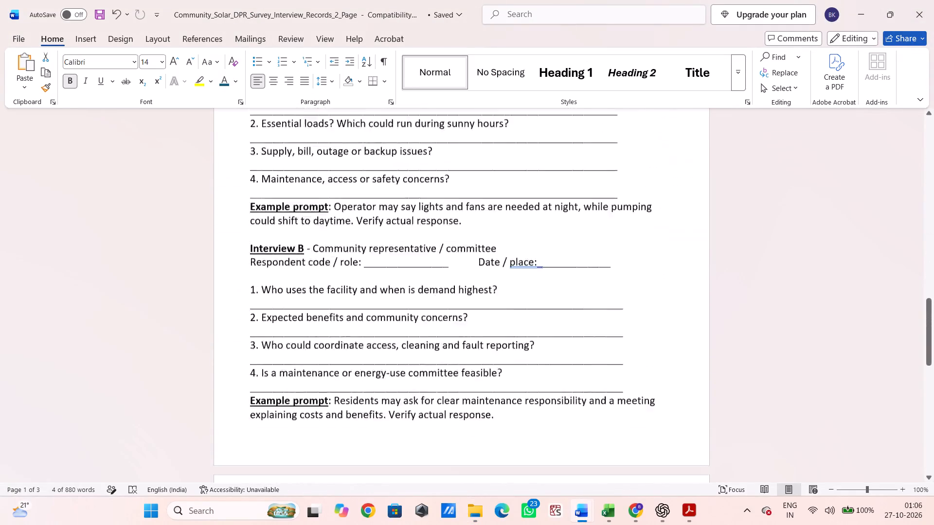
{"action": "scroll", "coordinate": [562, 342], "scroll_direction": "down", "scroll_amount": 20}
{"action": "scroll", "coordinate": [562, 342], "scroll_direction": "down", "scroll_amount": 3}
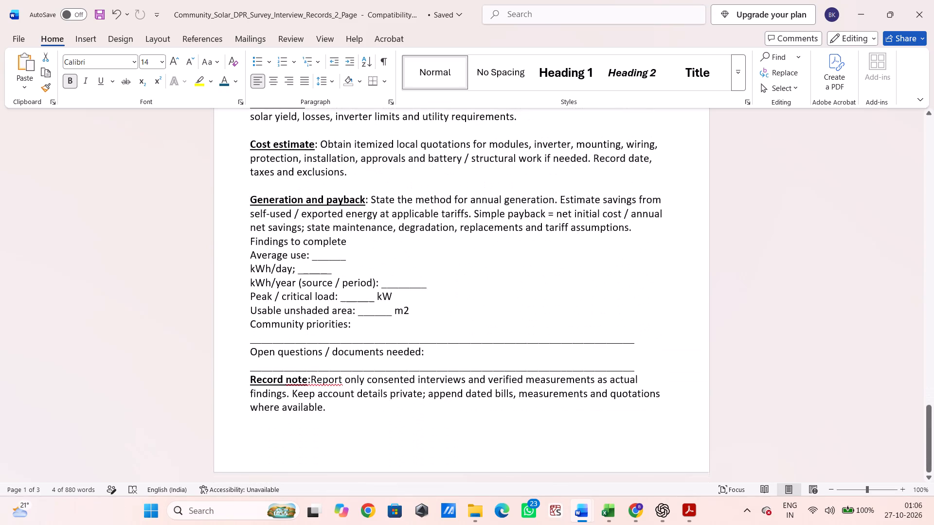
{"action": "scroll", "coordinate": [572, 327], "scroll_direction": "up", "scroll_amount": 12}
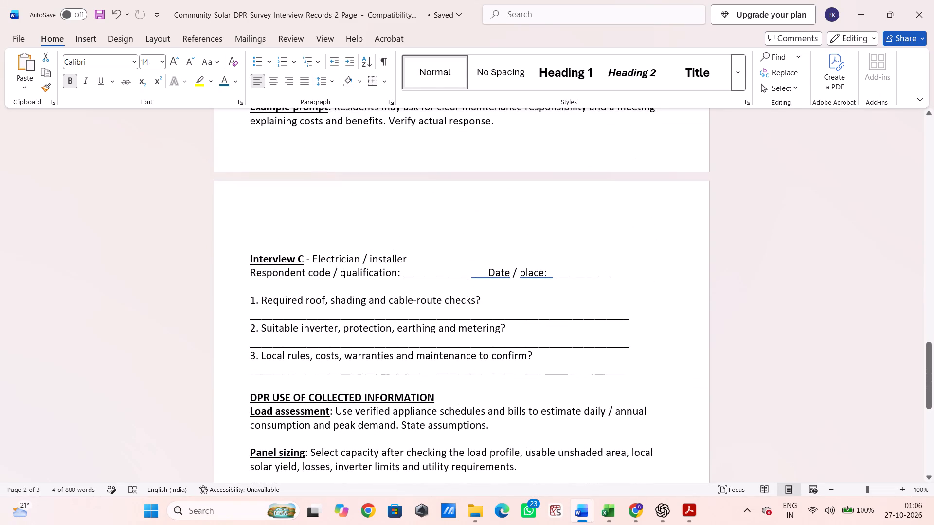
Reopen Community_Solar_DPR_Survey_Interview_Records_2_Page from the recent documents list and return to its title.
{"action": "left_click", "coordinate": [21, 42]}
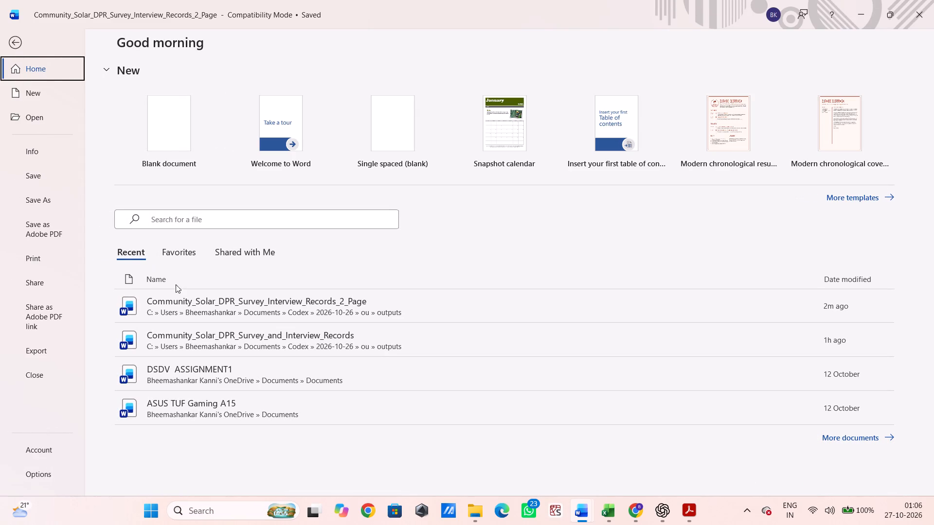
{"action": "double_click", "coordinate": [195, 307]}
{"action": "scroll", "coordinate": [326, 332], "scroll_direction": "up", "scroll_amount": 6}
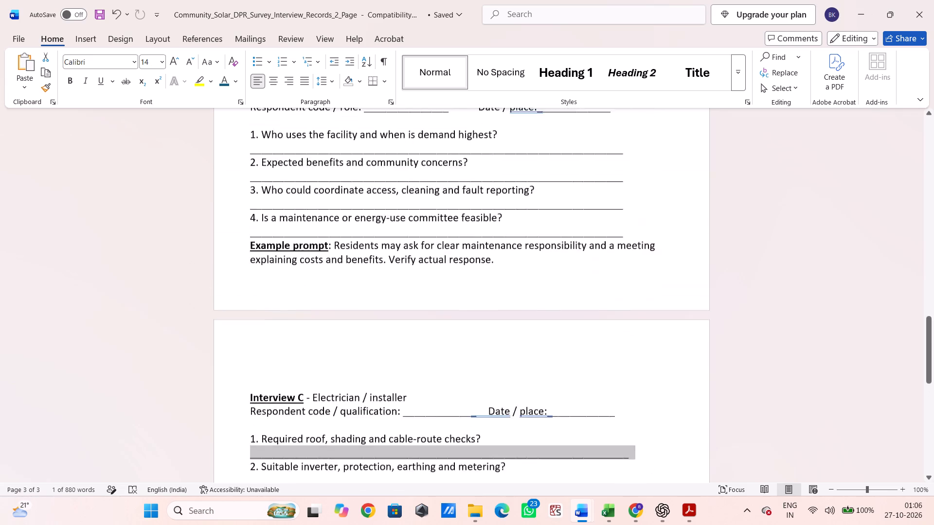
{"action": "scroll", "coordinate": [346, 311], "scroll_direction": "up", "scroll_amount": 20}
{"action": "scroll", "coordinate": [346, 311], "scroll_direction": "up", "scroll_amount": 20}
{"action": "scroll", "coordinate": [346, 311], "scroll_direction": "up", "scroll_amount": 1}
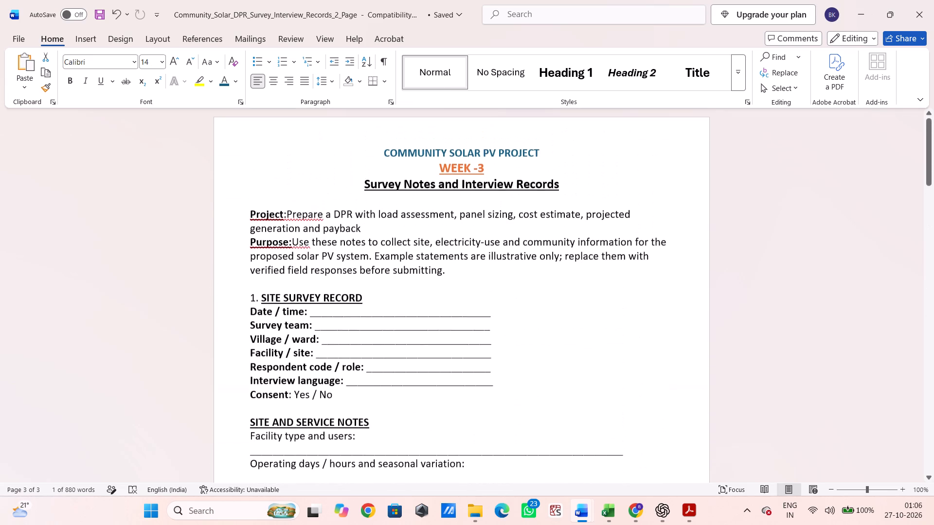
{"action": "scroll", "coordinate": [341, 314], "scroll_direction": "up", "scroll_amount": 4}
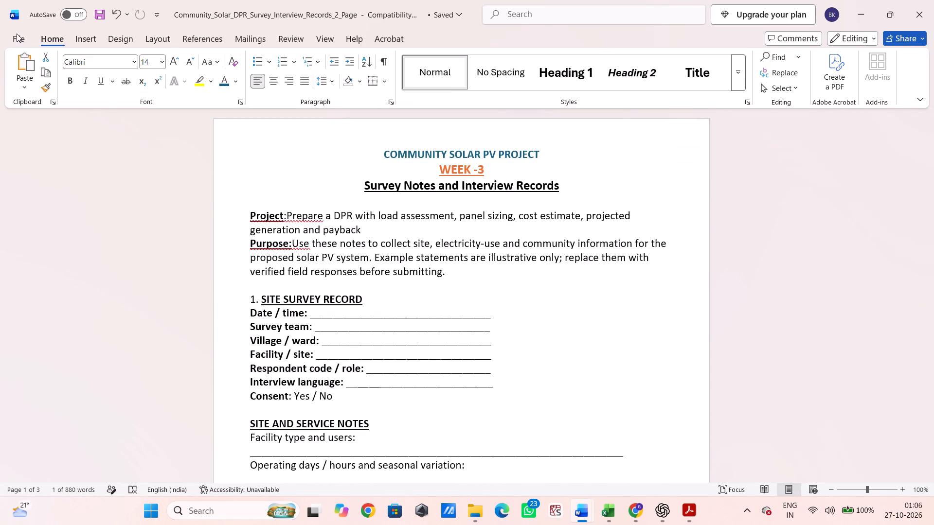
{"action": "left_click", "coordinate": [17, 34]}
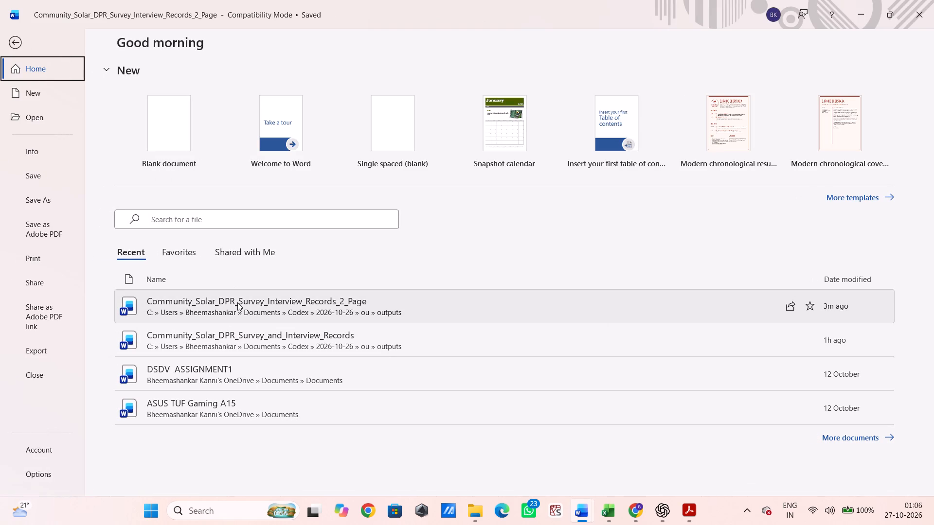
{"action": "left_click", "coordinate": [237, 302]}
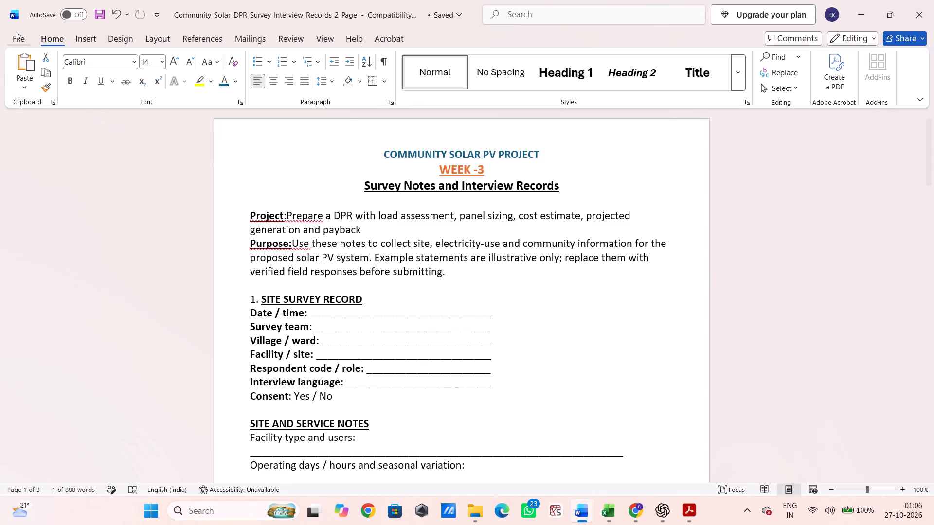
Try to share Community_Solar_DPR_Survey_Interview_Records_2_Page from the recent documents by uploading it to OneDrive - Personal.
{"action": "left_click", "coordinate": [16, 31]}
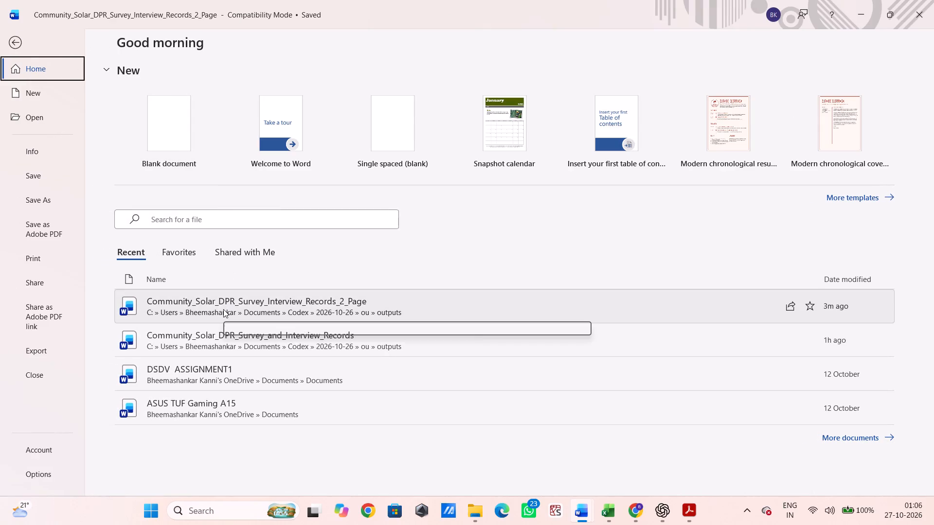
{"action": "right_click", "coordinate": [232, 302]}
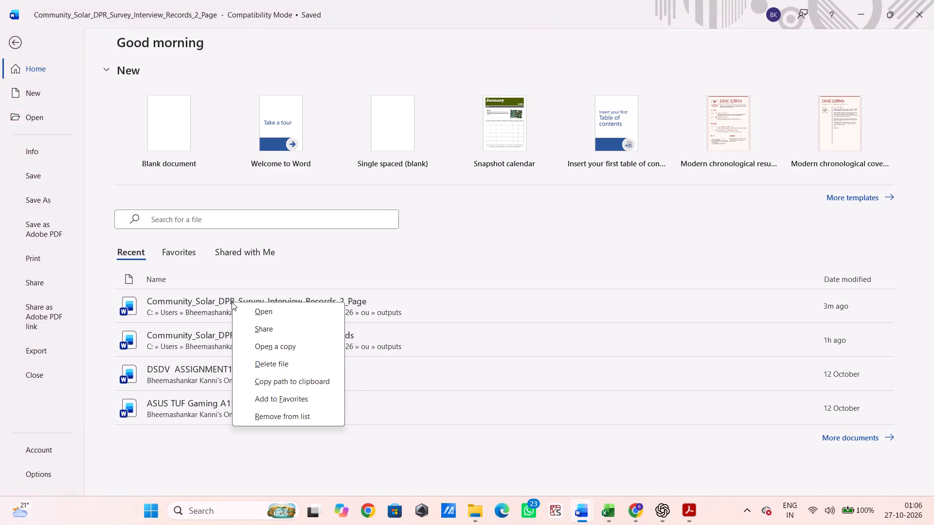
{"action": "left_click", "coordinate": [269, 331]}
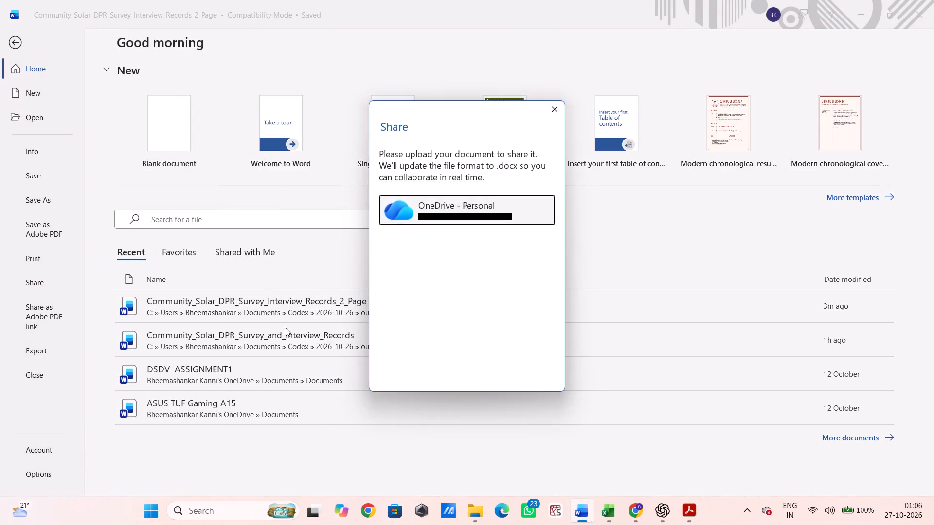
{"action": "left_click", "coordinate": [436, 219]}
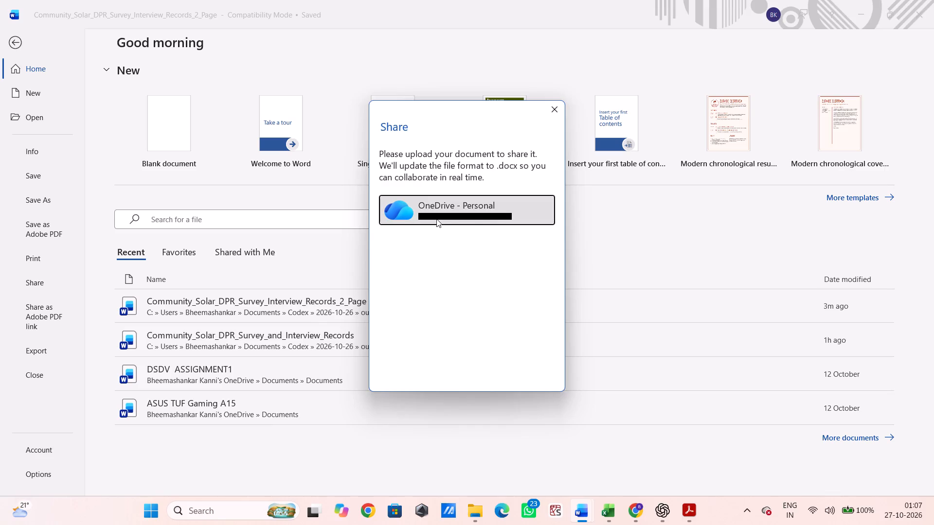
{"action": "left_click", "coordinate": [447, 211]}
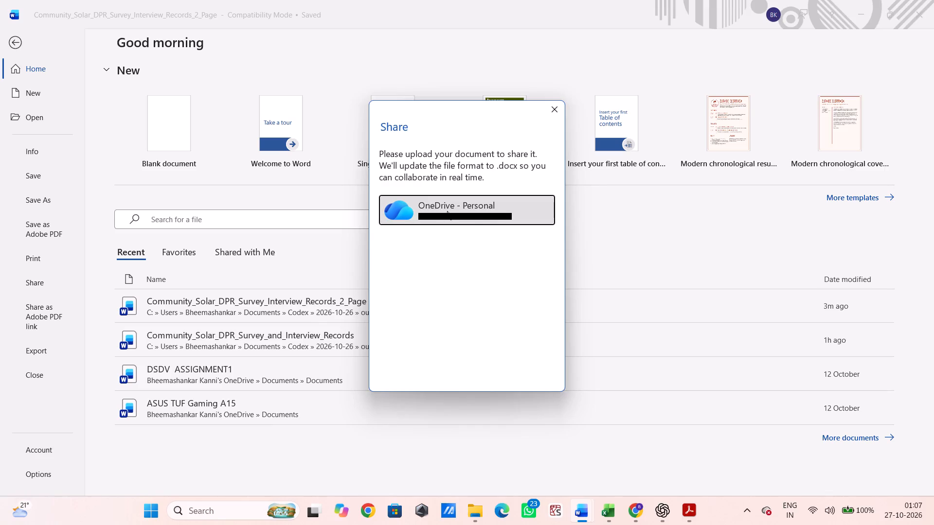
{"action": "double_click", "coordinate": [447, 211]}
{"action": "left_click", "coordinate": [447, 211]}
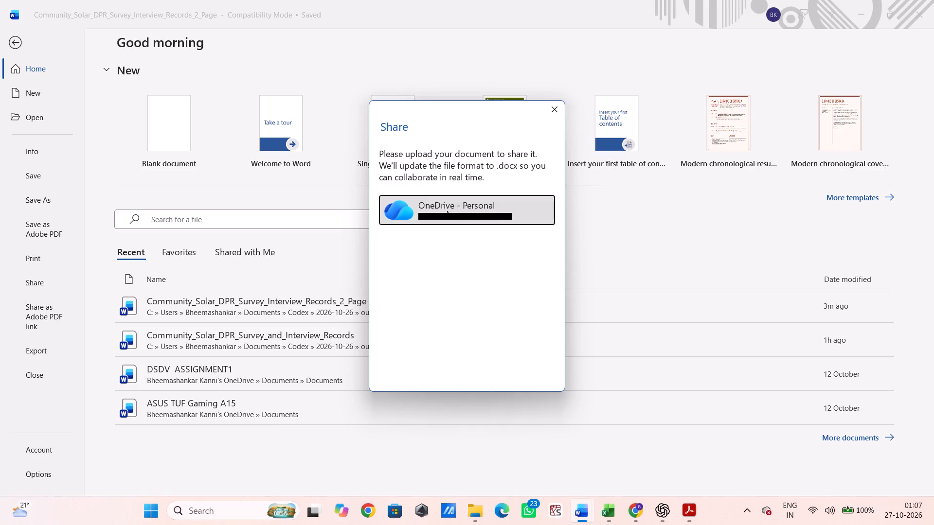
{"action": "triple_click", "coordinate": [447, 211]}
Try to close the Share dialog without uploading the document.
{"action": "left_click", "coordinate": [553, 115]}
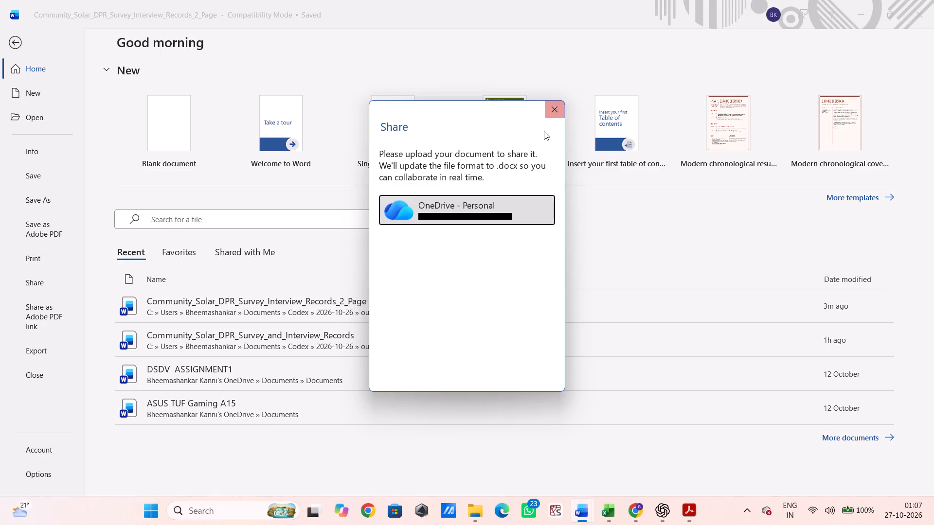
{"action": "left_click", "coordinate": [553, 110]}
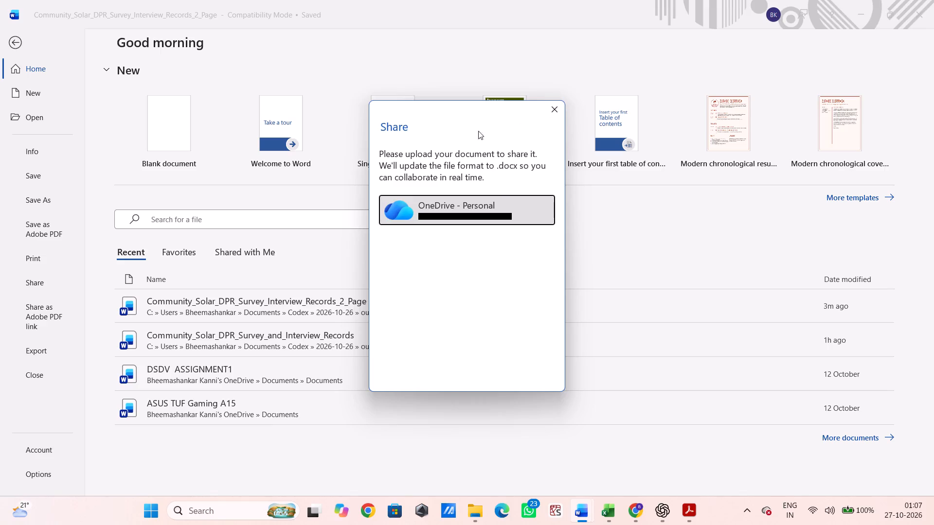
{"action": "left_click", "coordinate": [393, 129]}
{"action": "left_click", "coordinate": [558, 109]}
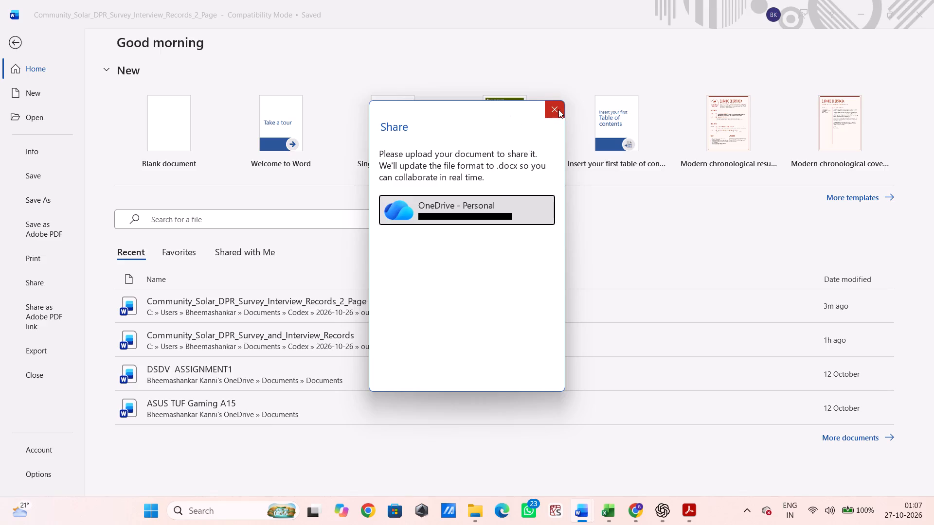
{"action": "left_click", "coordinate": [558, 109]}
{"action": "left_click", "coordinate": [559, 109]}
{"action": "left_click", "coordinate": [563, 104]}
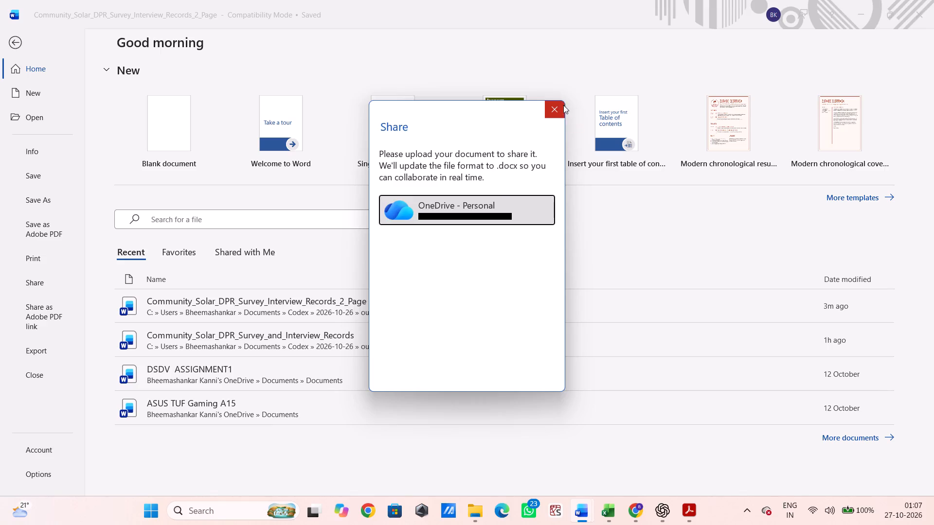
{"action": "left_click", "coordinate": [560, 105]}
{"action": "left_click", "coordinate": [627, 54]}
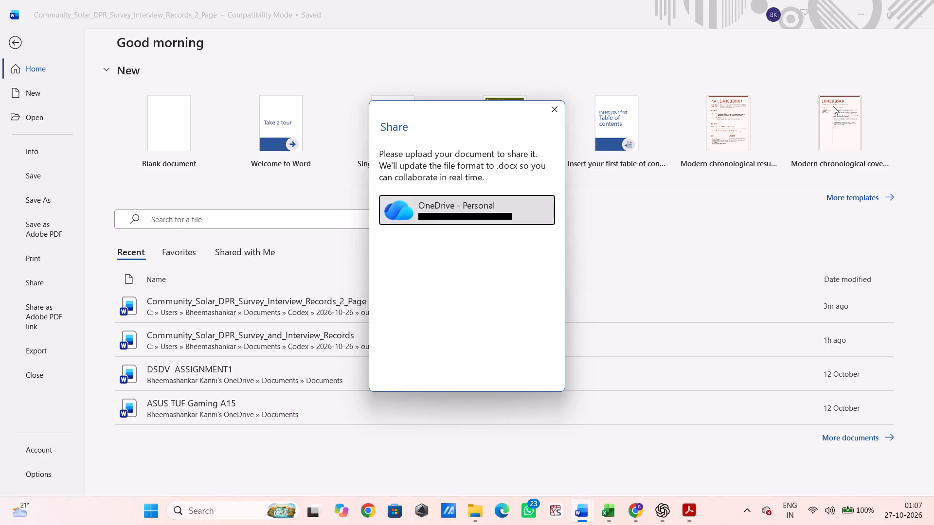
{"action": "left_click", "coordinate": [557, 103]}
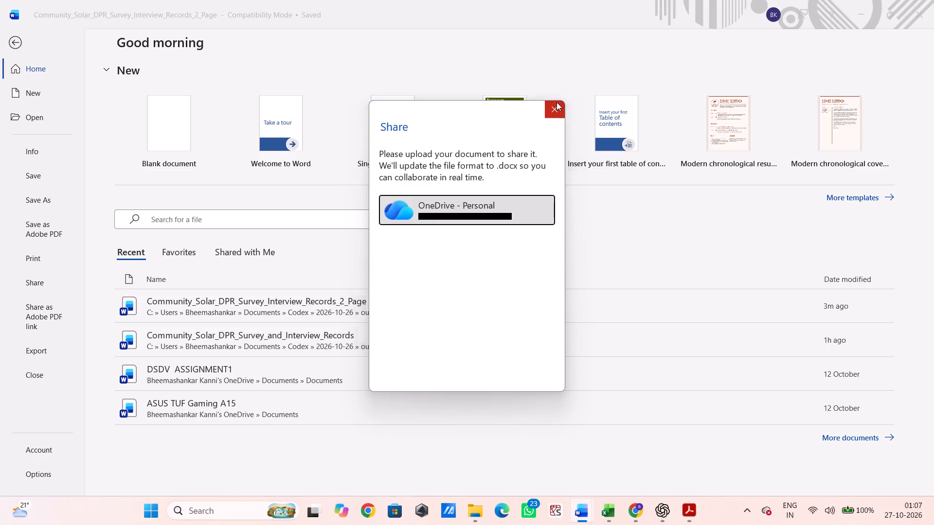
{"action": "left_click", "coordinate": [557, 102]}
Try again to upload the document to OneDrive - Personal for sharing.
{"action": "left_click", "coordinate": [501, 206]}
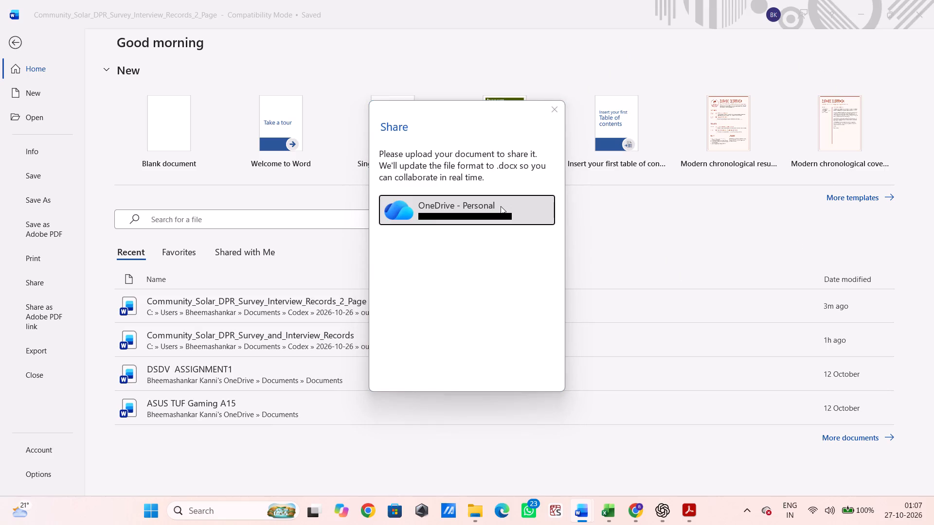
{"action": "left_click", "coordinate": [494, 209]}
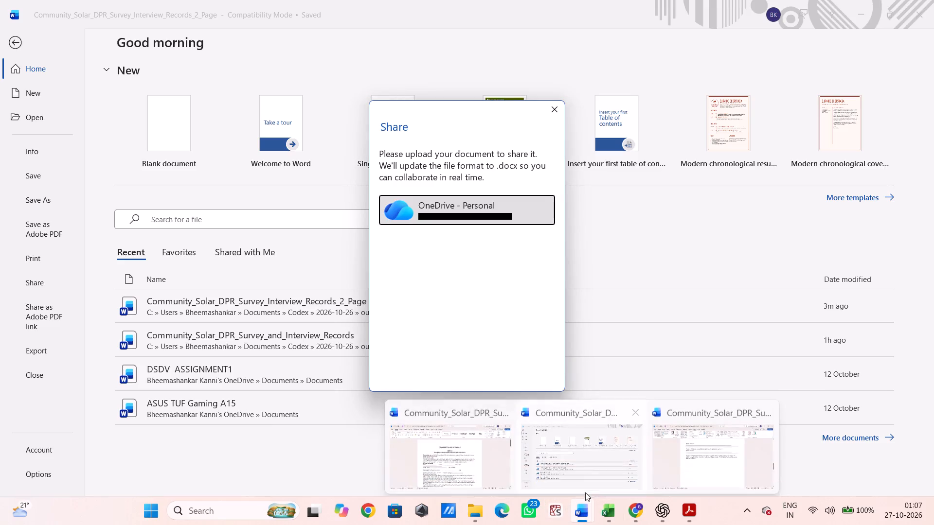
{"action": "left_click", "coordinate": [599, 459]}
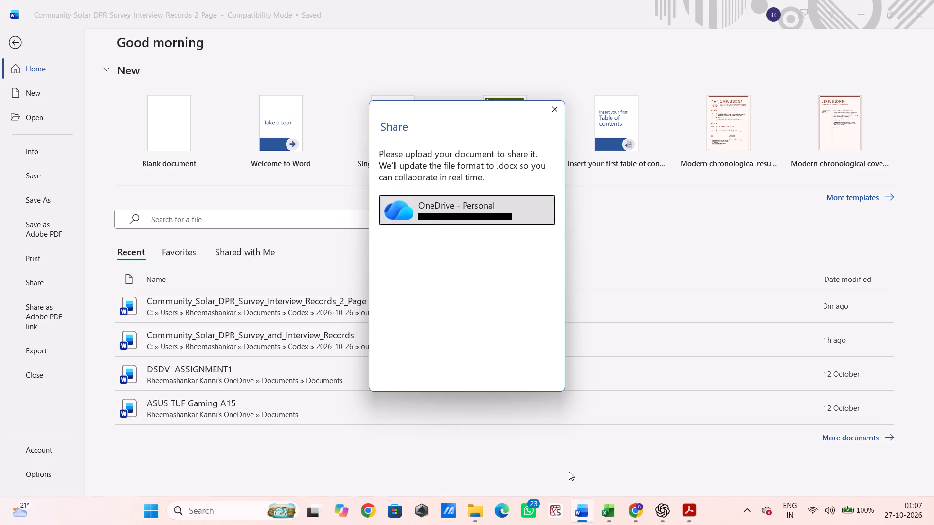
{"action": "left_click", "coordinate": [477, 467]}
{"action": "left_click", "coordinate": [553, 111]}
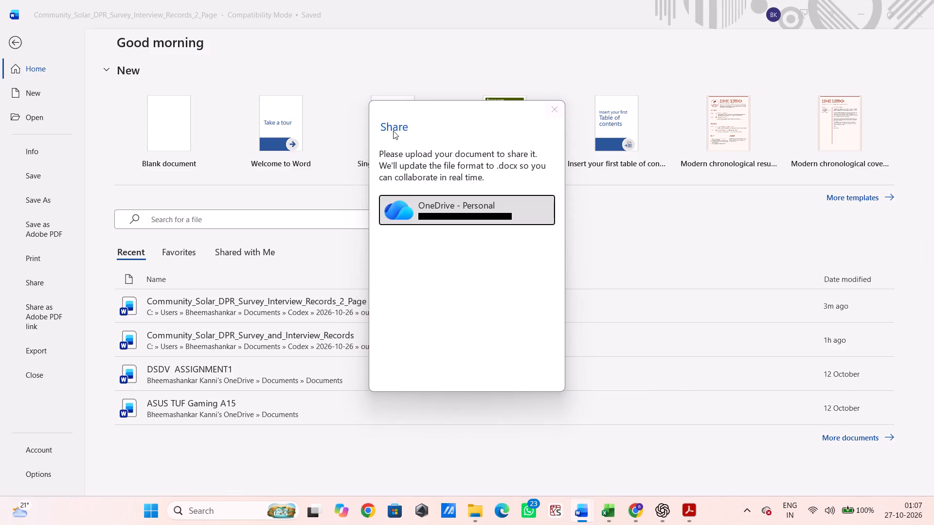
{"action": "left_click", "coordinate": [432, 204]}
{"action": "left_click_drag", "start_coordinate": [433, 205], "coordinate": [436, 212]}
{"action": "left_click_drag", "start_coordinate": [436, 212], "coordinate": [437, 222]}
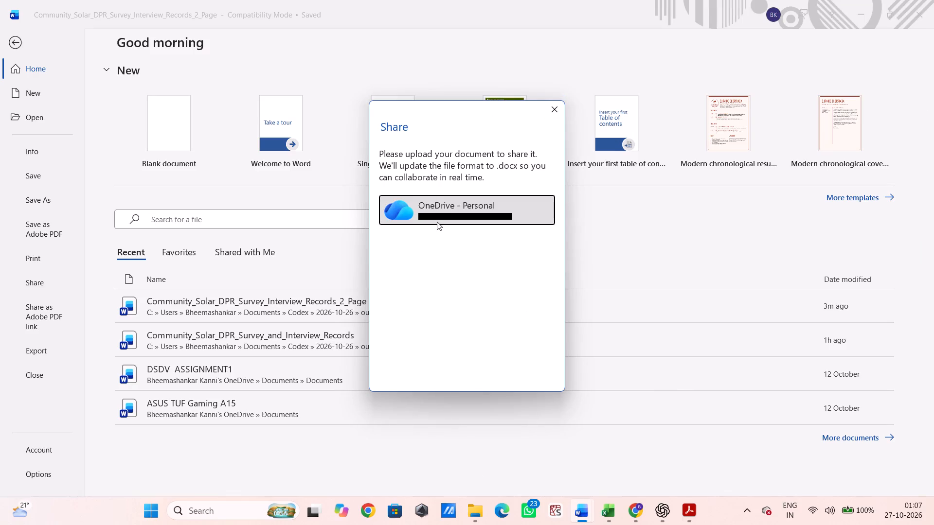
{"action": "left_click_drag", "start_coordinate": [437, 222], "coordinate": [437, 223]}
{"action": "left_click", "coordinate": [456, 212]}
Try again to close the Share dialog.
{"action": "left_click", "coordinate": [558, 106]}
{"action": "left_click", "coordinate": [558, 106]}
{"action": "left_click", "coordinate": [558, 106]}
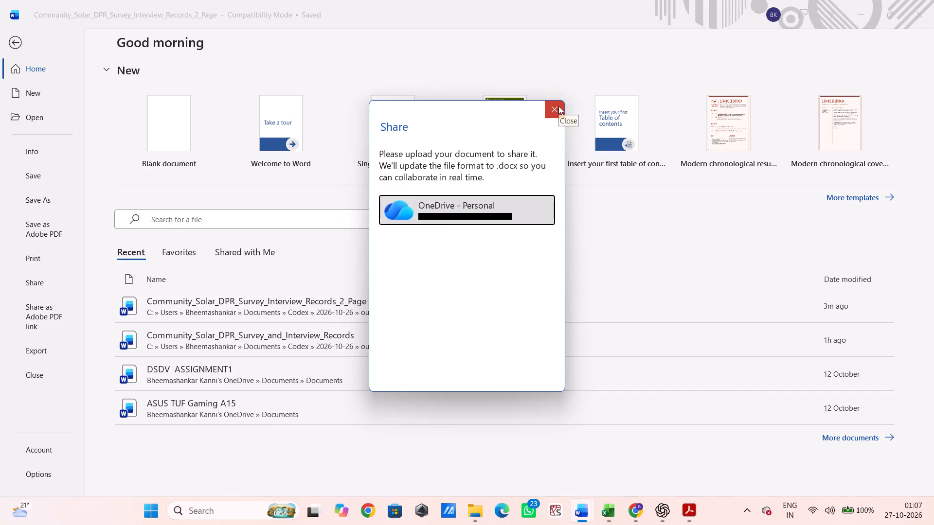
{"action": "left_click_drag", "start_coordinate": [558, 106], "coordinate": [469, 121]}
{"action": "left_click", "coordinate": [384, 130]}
Try once more to upload Community_Solar_DPR_Survey_Interview_Records_2_Page to OneDrive - Personal for sharing.
{"action": "left_click", "coordinate": [470, 215]}
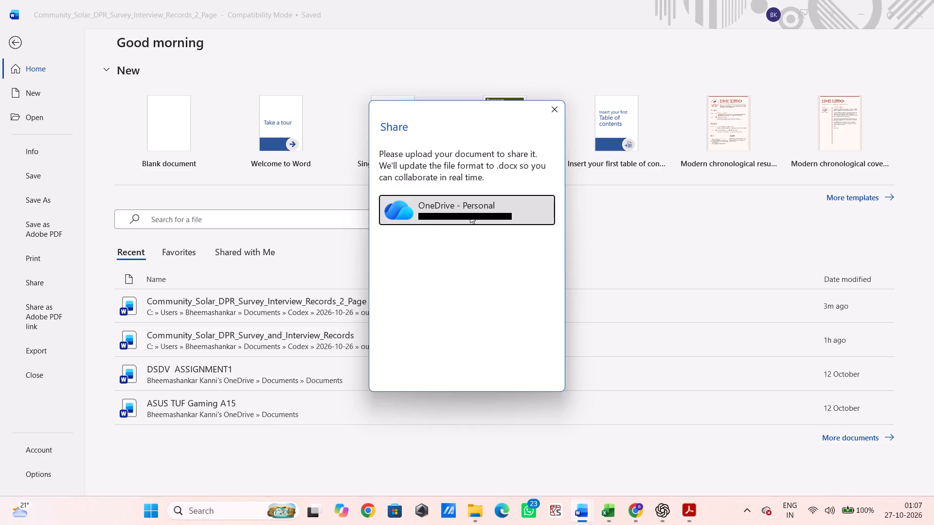
{"action": "left_click", "coordinate": [470, 215]}
{"action": "right_click", "coordinate": [470, 215]}
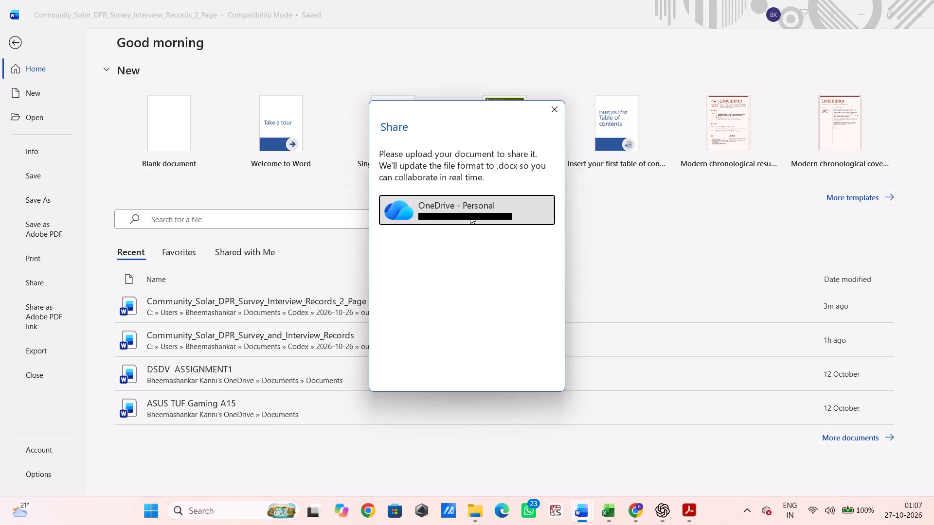
{"action": "right_click", "coordinate": [471, 215]}
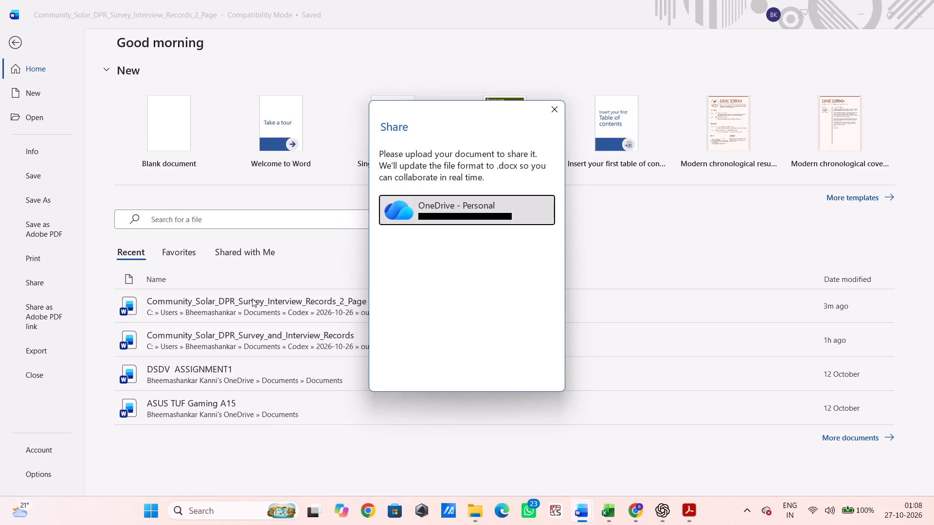
{"action": "left_click", "coordinate": [253, 301]}
{"action": "left_click", "coordinate": [253, 301]}
{"action": "left_click", "coordinate": [275, 295]}
Dismiss the loading window that opens for sharing and try to close the Share dialog.
{"action": "left_click", "coordinate": [558, 112]}
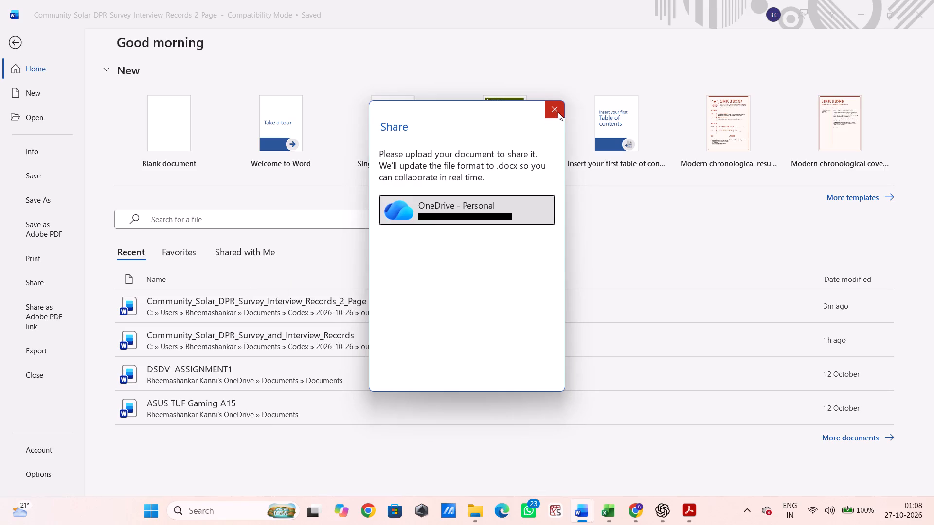
{"action": "left_click", "coordinate": [558, 111]}
{"action": "left_click", "coordinate": [558, 111]}
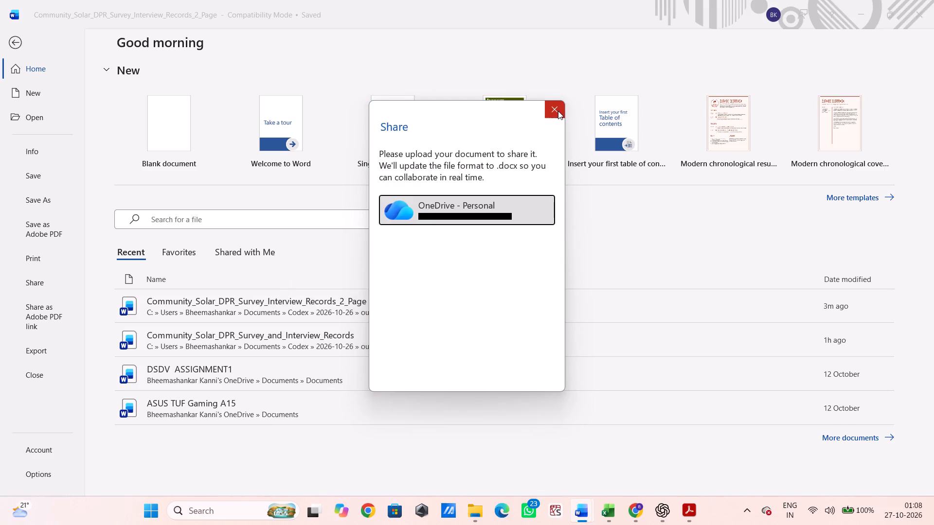
{"action": "left_click", "coordinate": [558, 109]}
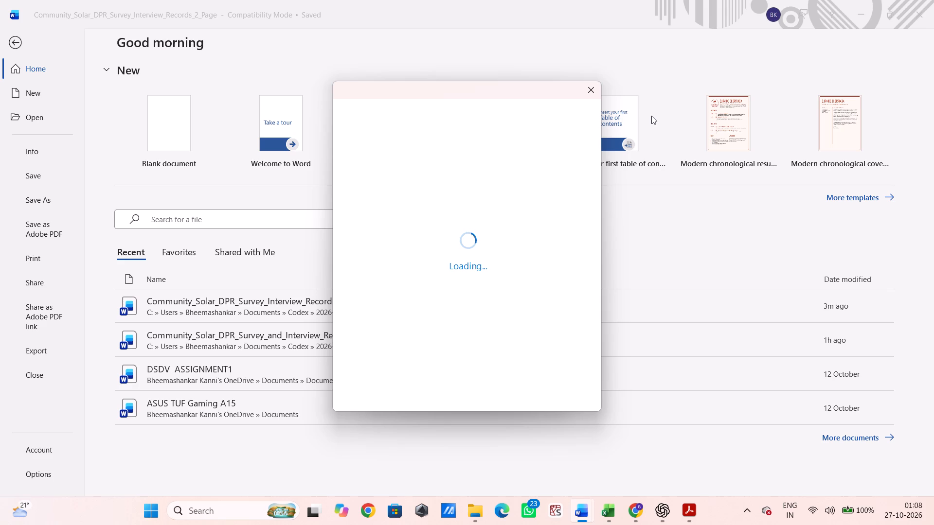
{"action": "left_click", "coordinate": [599, 90]}
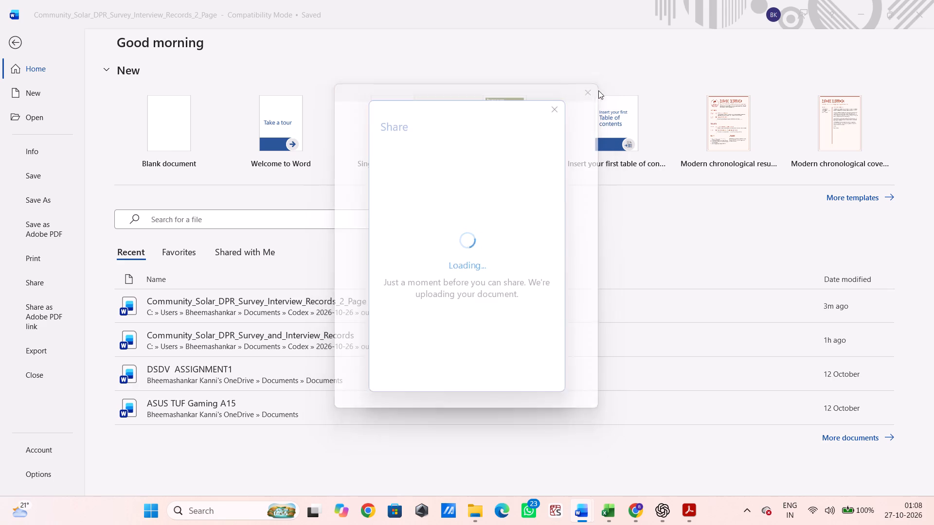
{"action": "left_click", "coordinate": [555, 110]}
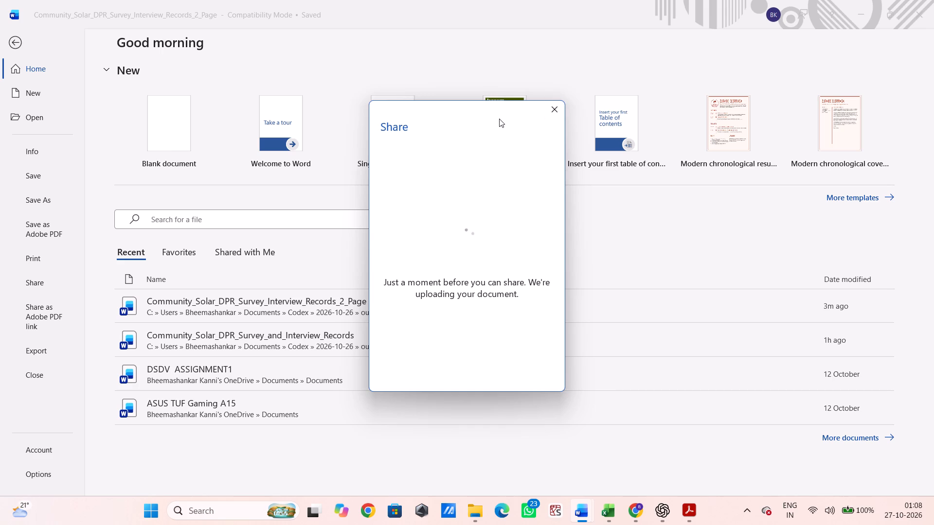
{"action": "left_click", "coordinate": [554, 107]}
{"action": "left_click", "coordinate": [554, 106]}
{"action": "left_click", "coordinate": [557, 109]}
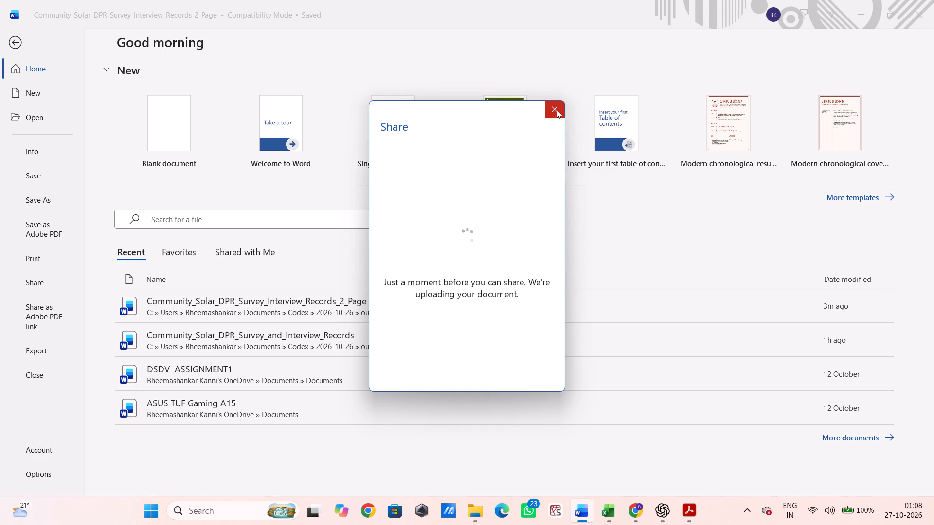
{"action": "left_click", "coordinate": [557, 110]}
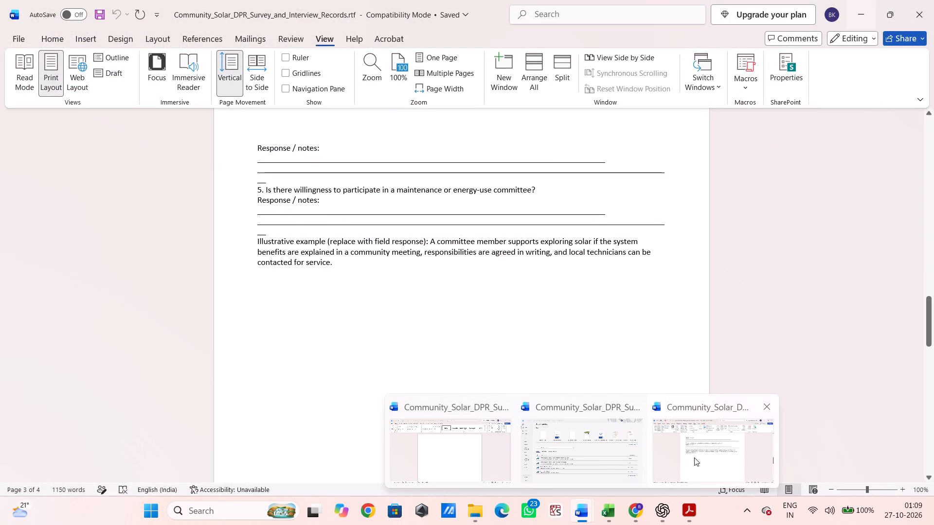
Return to the Community_Solar_DPR_Survey_Interview_Records_2_Page window and close its Share dialog.
{"action": "left_click", "coordinate": [585, 453]}
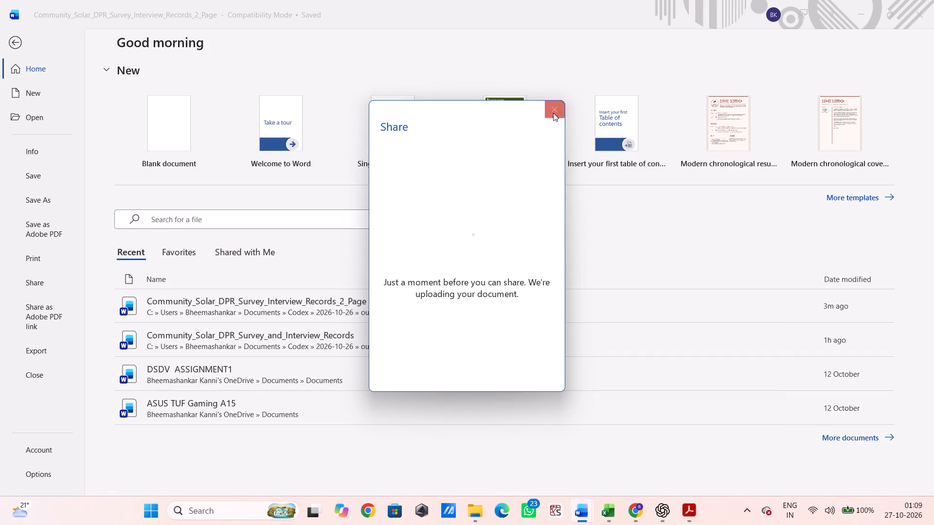
{"action": "triple_click", "coordinate": [555, 109]}
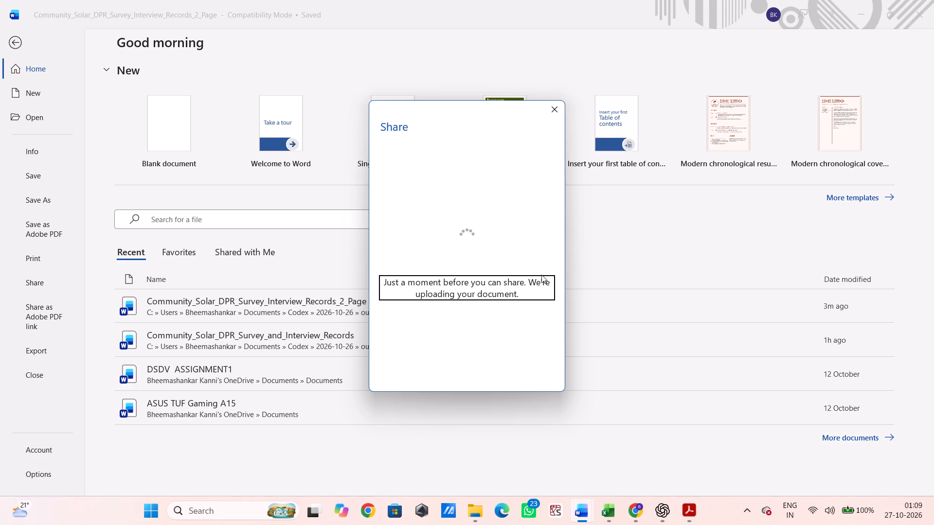
{"action": "left_click", "coordinate": [398, 125]}
{"action": "left_click", "coordinate": [482, 121]}
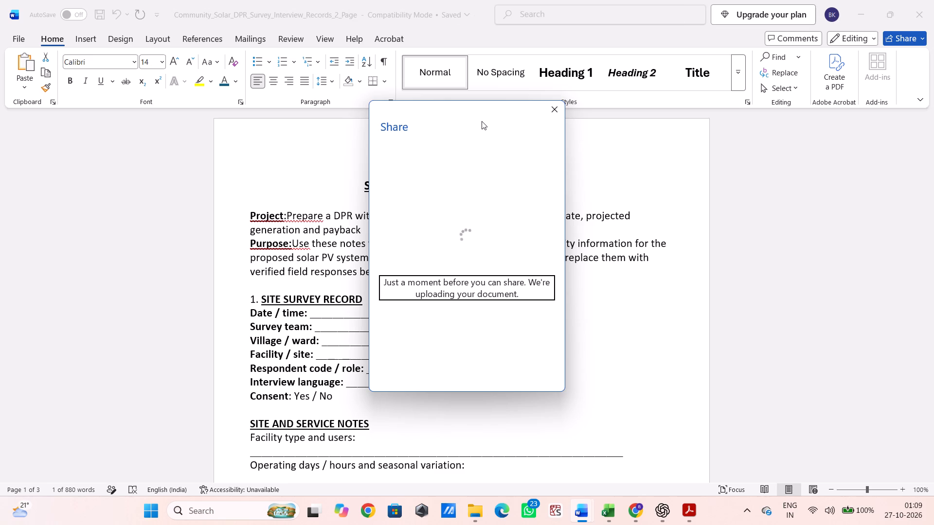
{"action": "left_click", "coordinate": [482, 121]}
{"action": "left_click", "coordinate": [557, 112]}
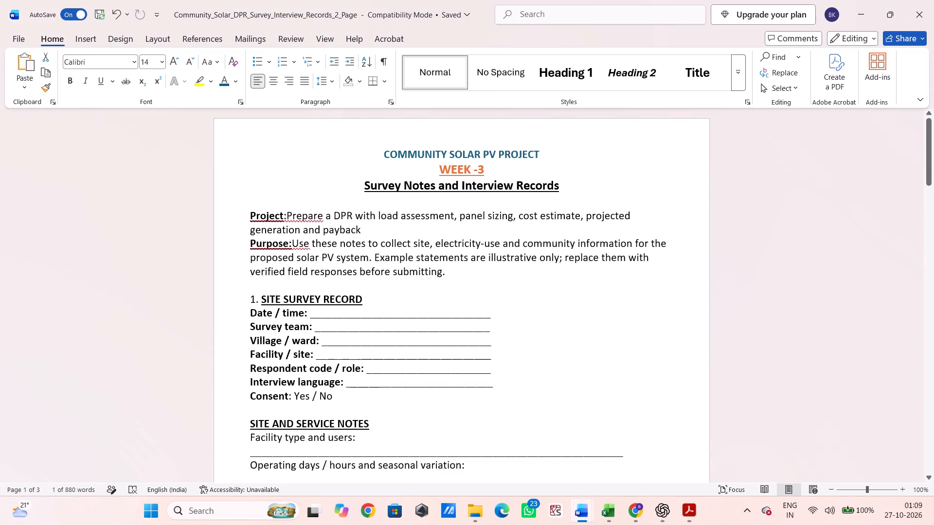
Look through the site survey, service notes and appliance load sections of the OneDrive copy.
{"action": "scroll", "coordinate": [441, 249], "scroll_direction": "down", "scroll_amount": 10}
{"action": "scroll", "coordinate": [440, 249], "scroll_direction": "up", "scroll_amount": 4}
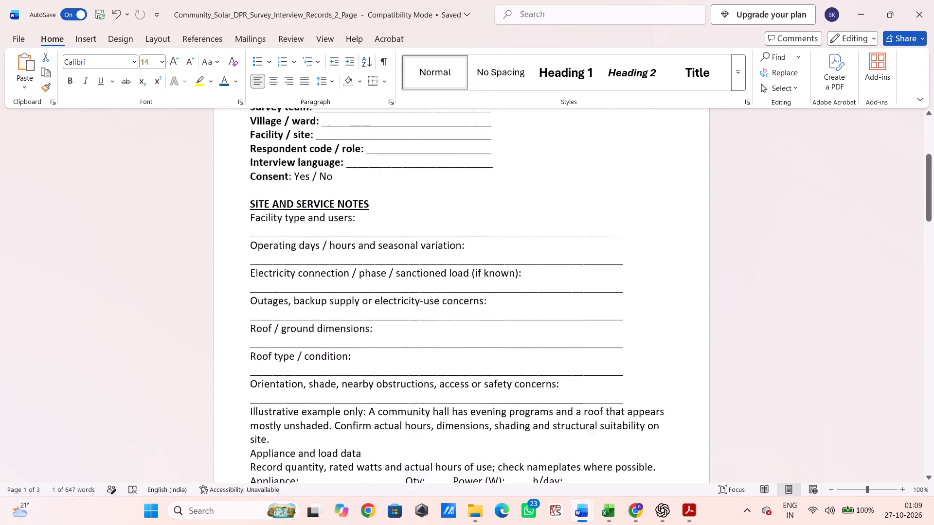
{"action": "scroll", "coordinate": [440, 249], "scroll_direction": "up", "scroll_amount": 5}
{"action": "scroll", "coordinate": [418, 272], "scroll_direction": "down", "scroll_amount": 20}
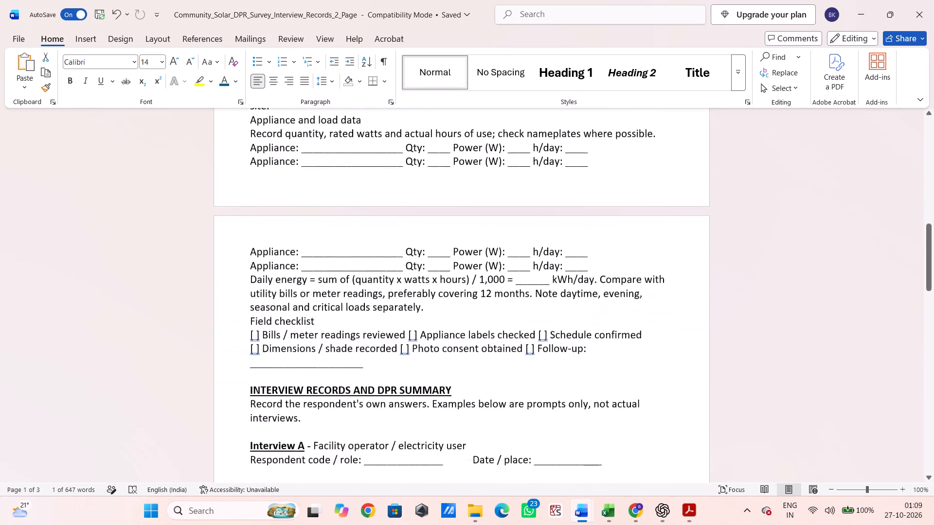
{"action": "scroll", "coordinate": [440, 272], "scroll_direction": "down", "scroll_amount": 7}
Open the local outputs-folder copy of Community_Solar_DPR_Survey_Interview_Records_2_Page from the recent documents and look over its first page.
{"action": "left_click", "coordinate": [29, 40]}
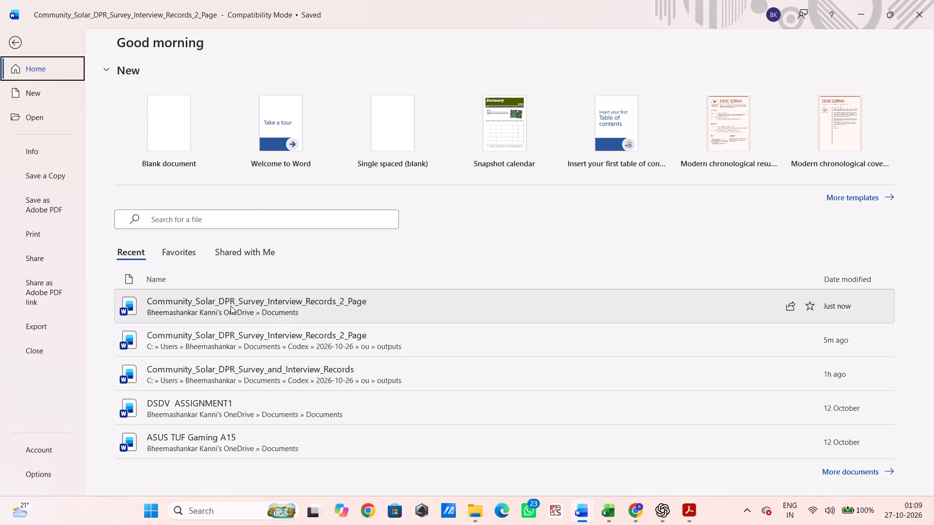
{"action": "right_click", "coordinate": [231, 306]}
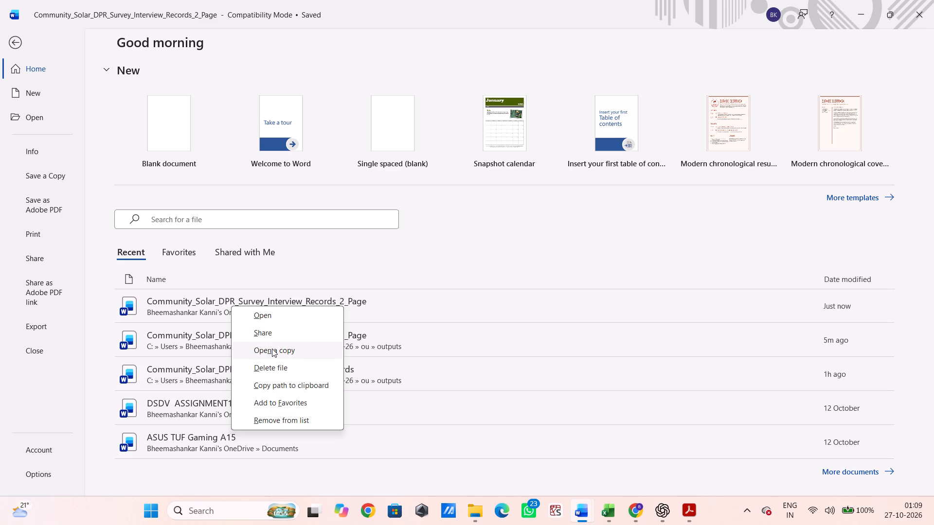
{"action": "left_click", "coordinate": [184, 338]}
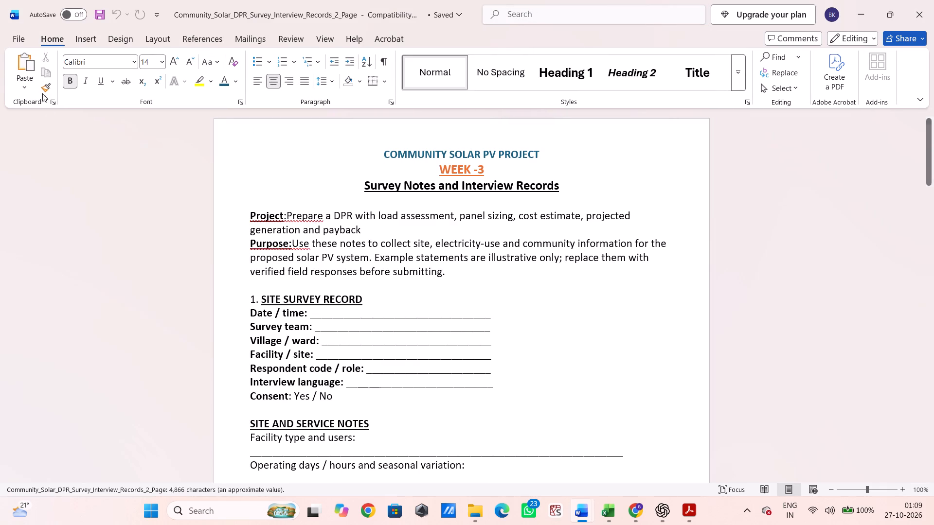
{"action": "scroll", "coordinate": [436, 254], "scroll_direction": "down", "scroll_amount": 10}
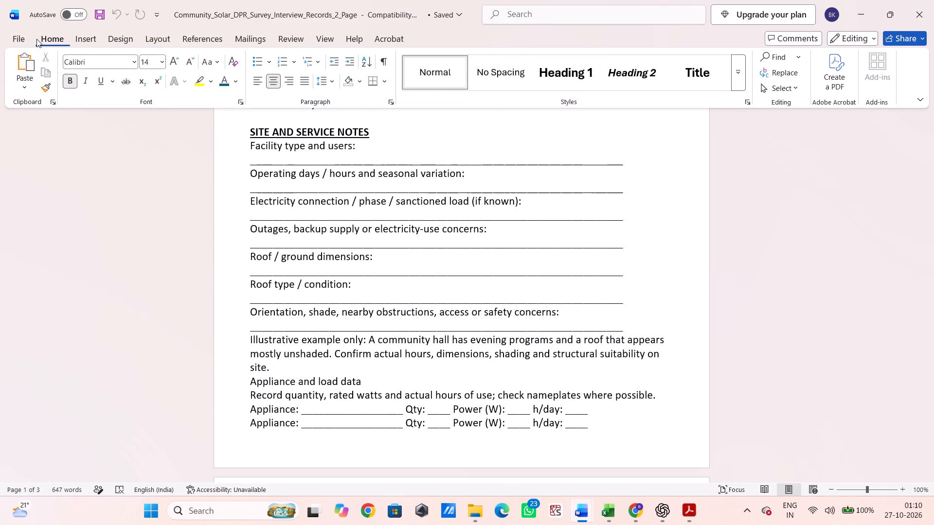
Remove the local outputs-folder copy of Community_Solar_DPR_Survey_Interview_Records_2_Page from the recent documents list.
{"action": "left_click", "coordinate": [24, 38]}
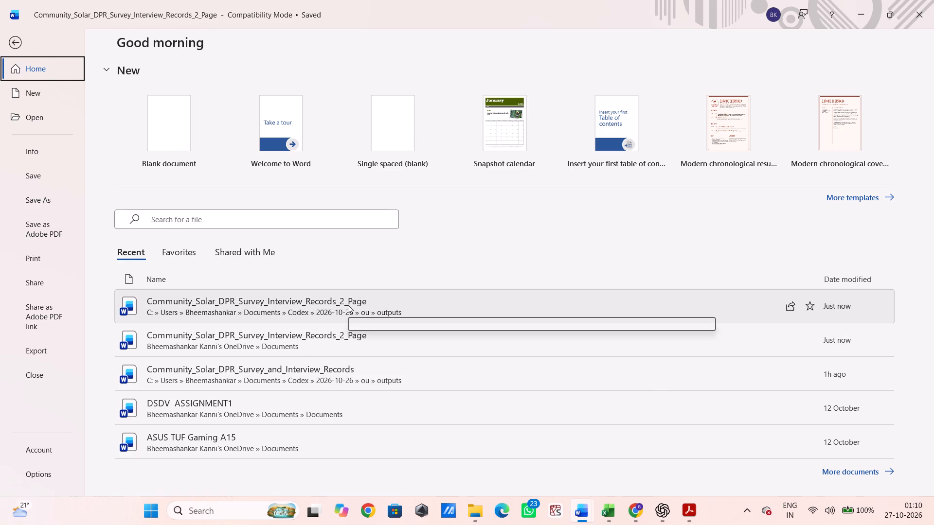
{"action": "right_click", "coordinate": [389, 301]}
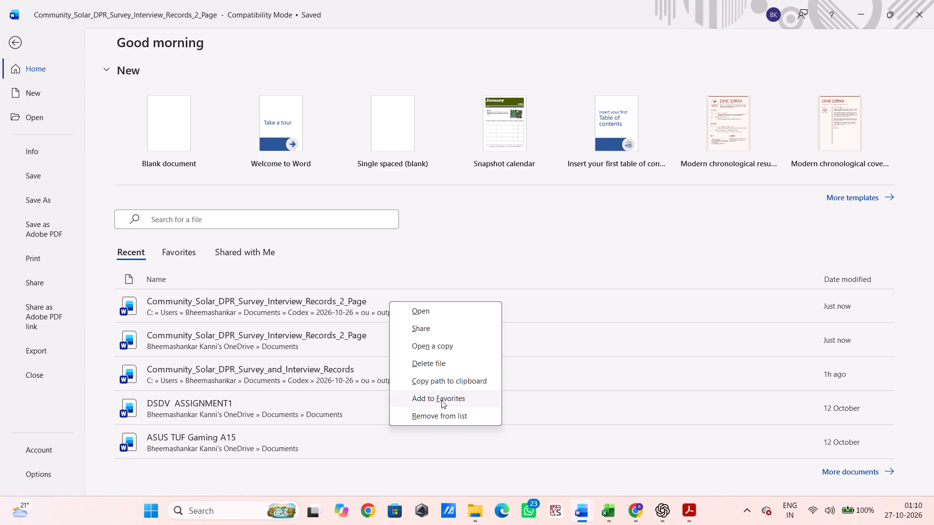
{"action": "left_click", "coordinate": [443, 413]}
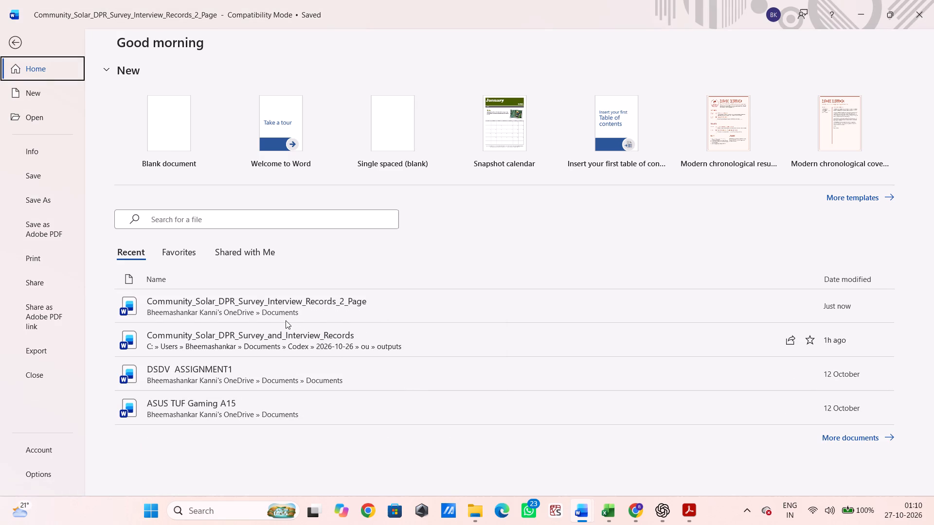
Leave the recent documents list and go back to the beginning of the local document.
{"action": "left_click", "coordinate": [277, 329]}
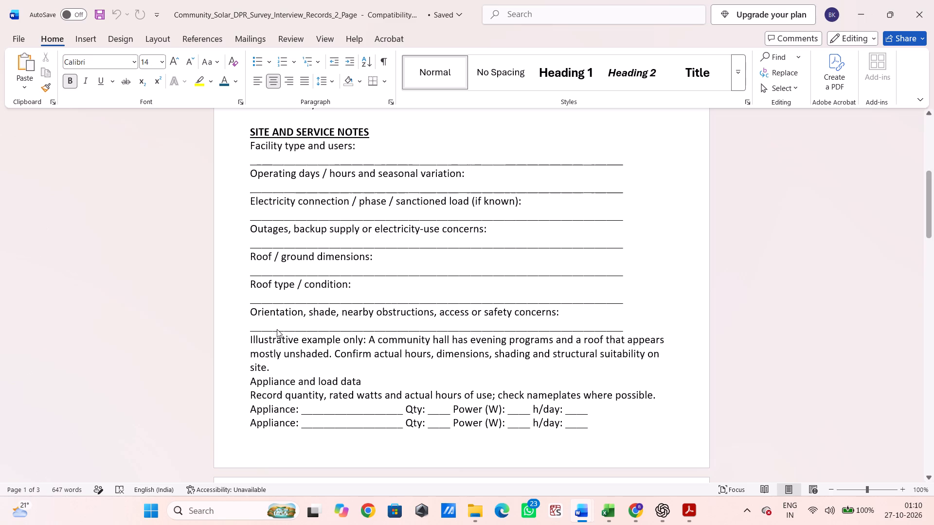
{"action": "scroll", "coordinate": [293, 322], "scroll_direction": "up", "scroll_amount": 15}
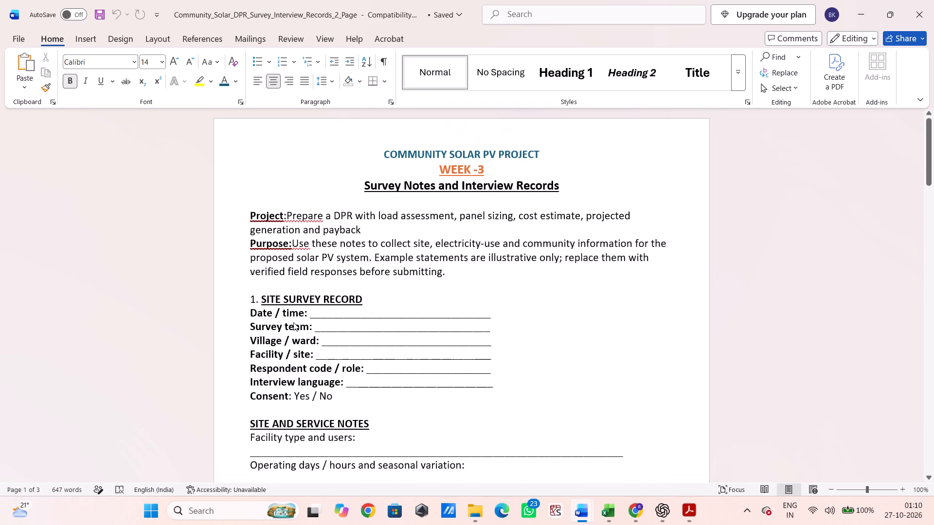
{"action": "scroll", "coordinate": [293, 322], "scroll_direction": "up", "scroll_amount": 2}
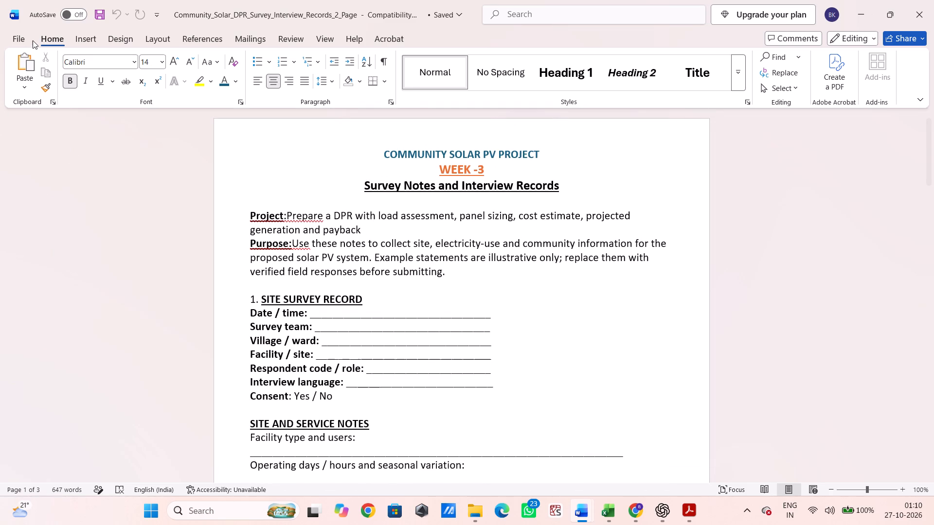
{"action": "left_click", "coordinate": [14, 41]}
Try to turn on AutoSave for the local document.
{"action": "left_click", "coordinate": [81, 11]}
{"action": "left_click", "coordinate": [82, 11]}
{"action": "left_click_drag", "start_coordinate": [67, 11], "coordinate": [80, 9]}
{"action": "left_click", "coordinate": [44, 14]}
Save the local copy of the survey and interview document.
{"action": "left_click", "coordinate": [102, 9]}
Read through the local document from the site survey record to the closing record note.
{"action": "scroll", "coordinate": [207, 154], "scroll_direction": "down", "scroll_amount": 10}
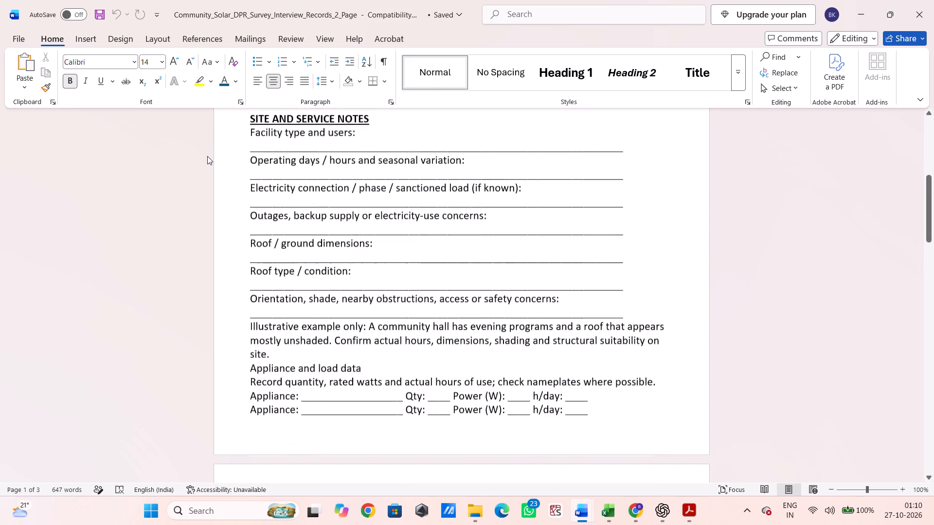
{"action": "scroll", "coordinate": [207, 156], "scroll_direction": "down", "scroll_amount": 13}
{"action": "scroll", "coordinate": [208, 156], "scroll_direction": "down", "scroll_amount": 11}
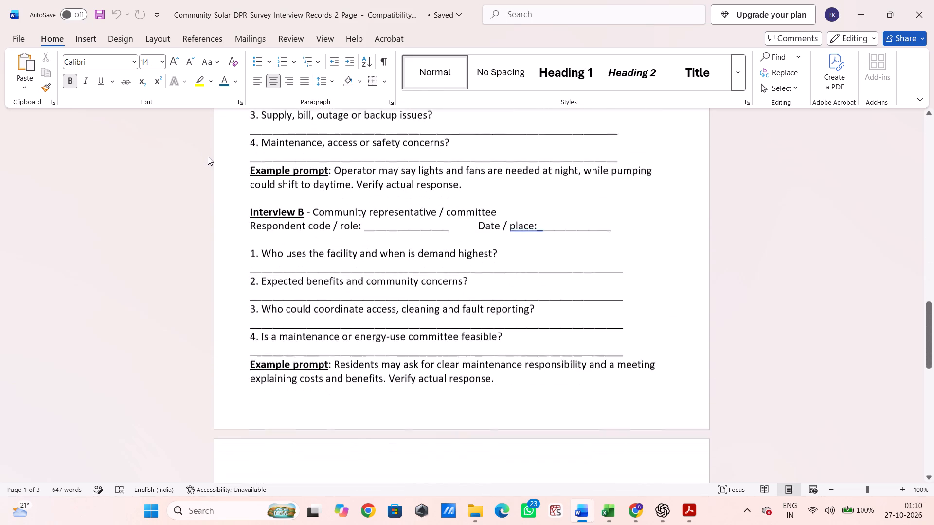
{"action": "scroll", "coordinate": [208, 157], "scroll_direction": "down", "scroll_amount": 20}
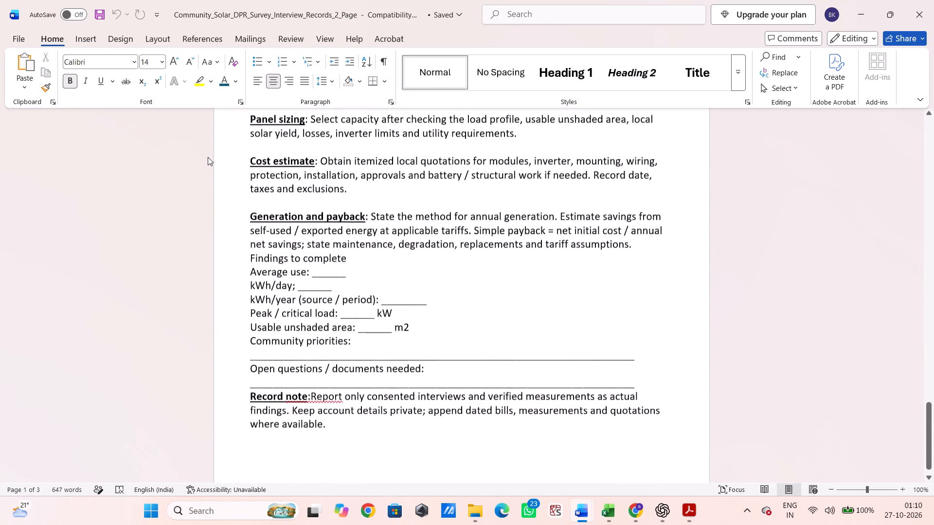
Save the local copy of the survey and interview document after reaching its closing record note.
{"action": "scroll", "coordinate": [208, 157], "scroll_direction": "down", "scroll_amount": 4}
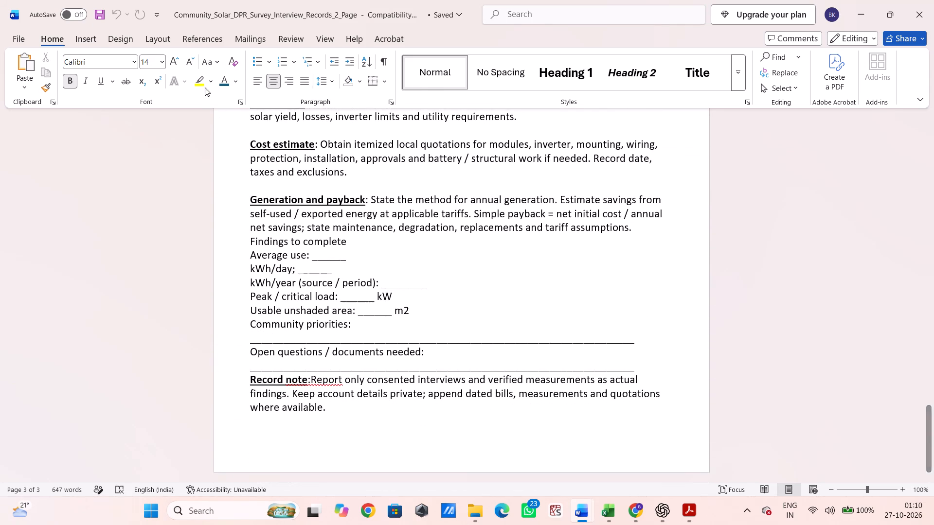
{"action": "left_click", "coordinate": [100, 12]}
{"action": "double_click", "coordinate": [100, 11]}
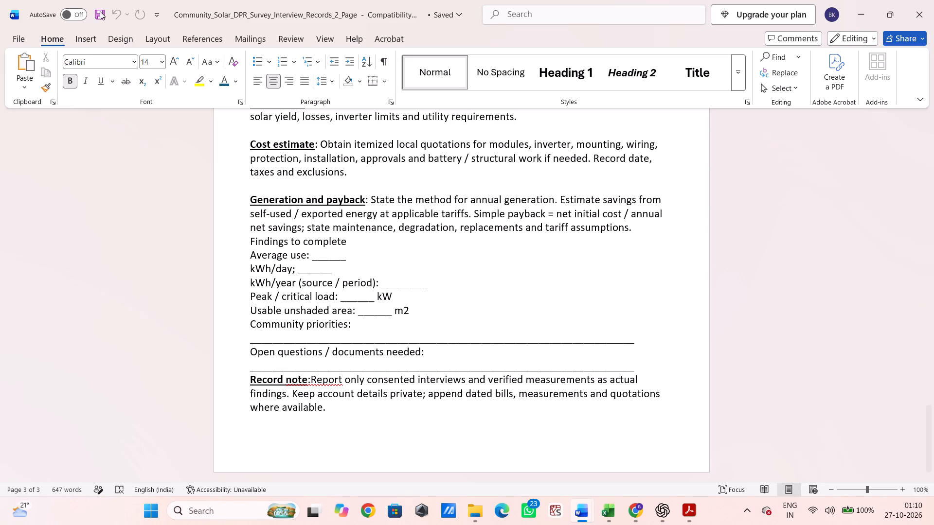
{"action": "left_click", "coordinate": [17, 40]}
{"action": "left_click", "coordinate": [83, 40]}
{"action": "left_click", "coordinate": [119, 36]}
Save the local survey and interview document again.
{"action": "left_click", "coordinate": [96, 12]}
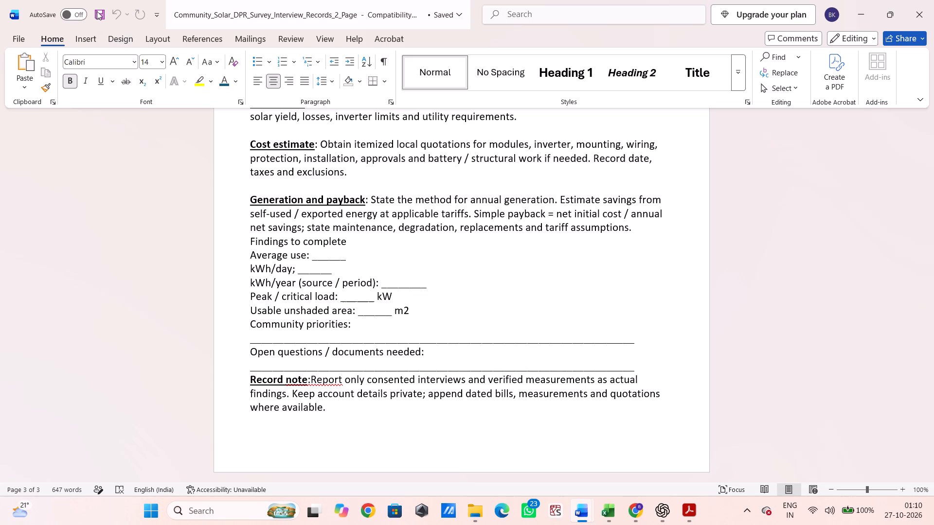
{"action": "left_click", "coordinate": [100, 13]}
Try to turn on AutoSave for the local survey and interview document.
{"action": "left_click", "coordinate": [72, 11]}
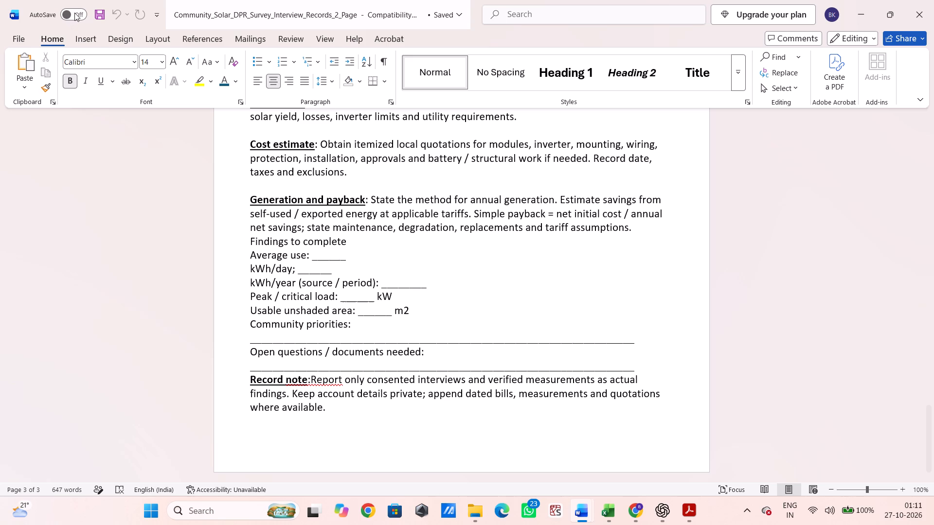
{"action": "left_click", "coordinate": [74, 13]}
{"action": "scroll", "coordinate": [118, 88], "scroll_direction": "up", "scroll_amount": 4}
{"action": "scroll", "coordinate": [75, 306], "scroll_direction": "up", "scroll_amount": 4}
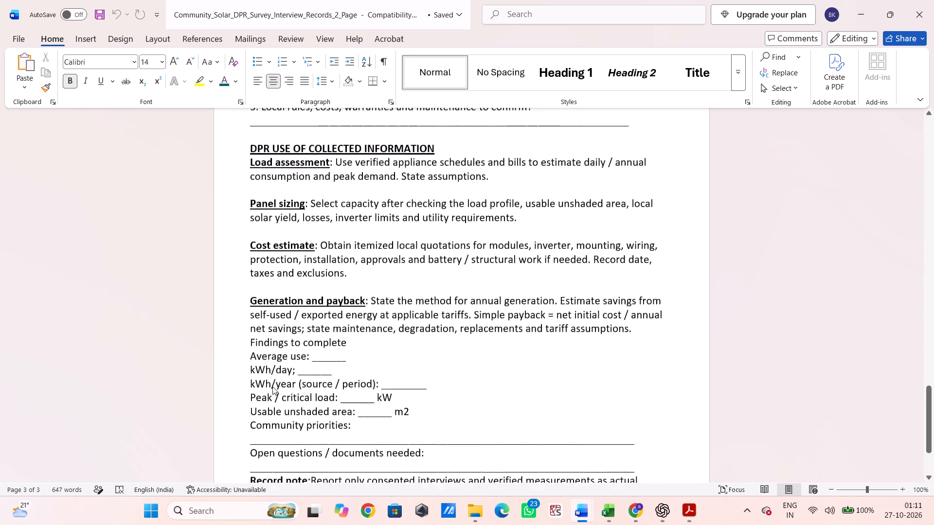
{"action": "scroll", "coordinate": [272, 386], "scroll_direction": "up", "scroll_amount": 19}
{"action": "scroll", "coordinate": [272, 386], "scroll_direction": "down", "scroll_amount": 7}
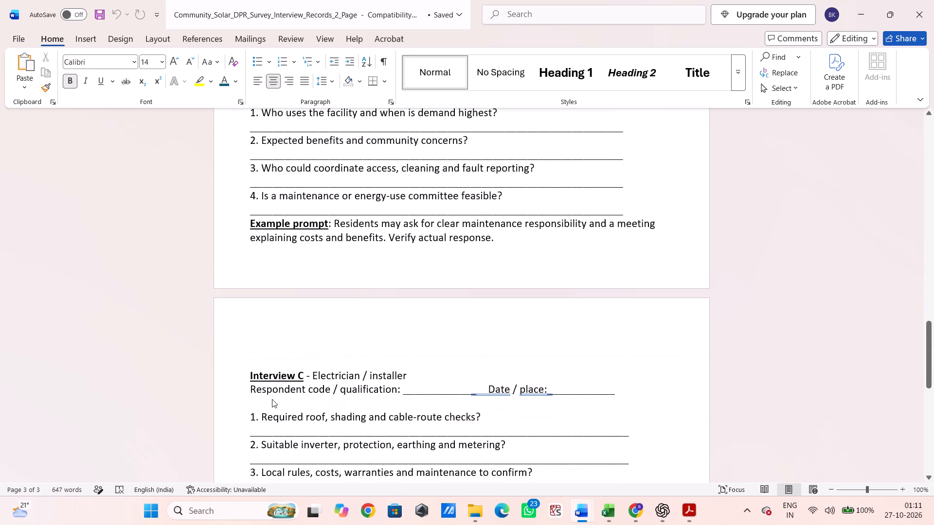
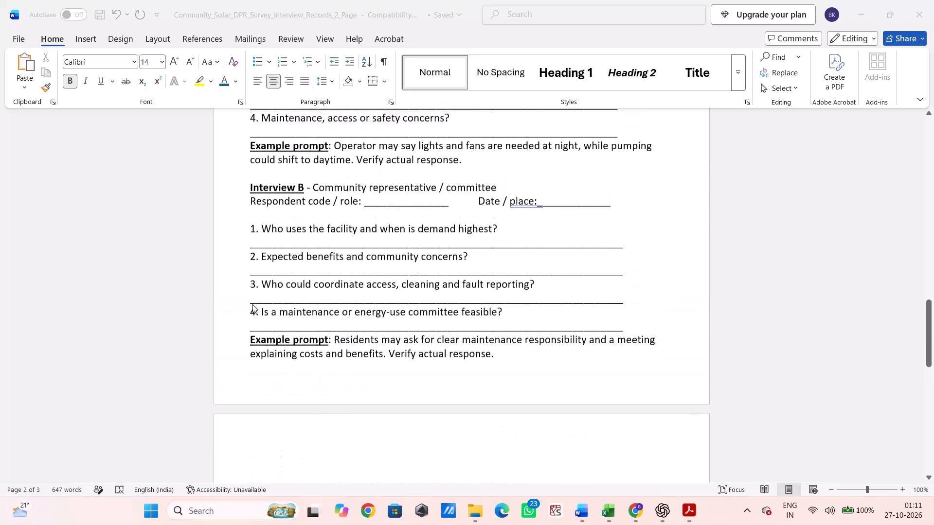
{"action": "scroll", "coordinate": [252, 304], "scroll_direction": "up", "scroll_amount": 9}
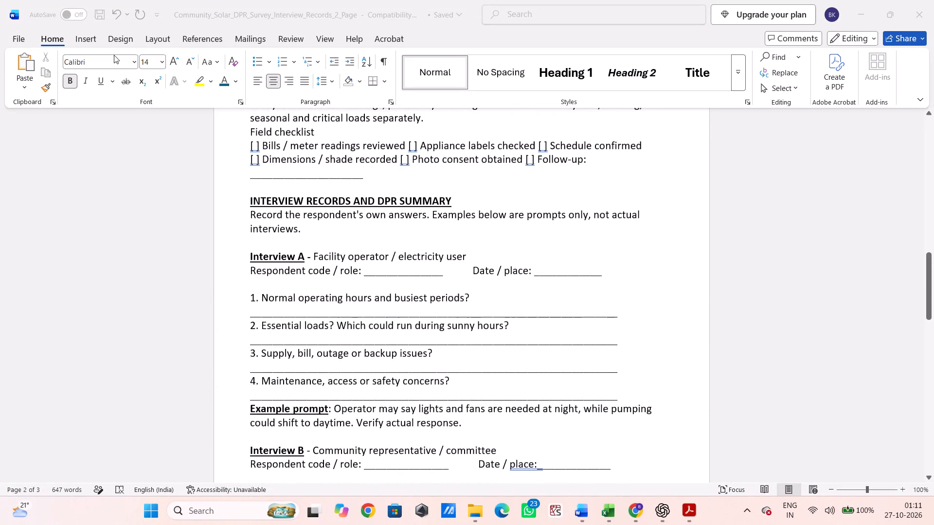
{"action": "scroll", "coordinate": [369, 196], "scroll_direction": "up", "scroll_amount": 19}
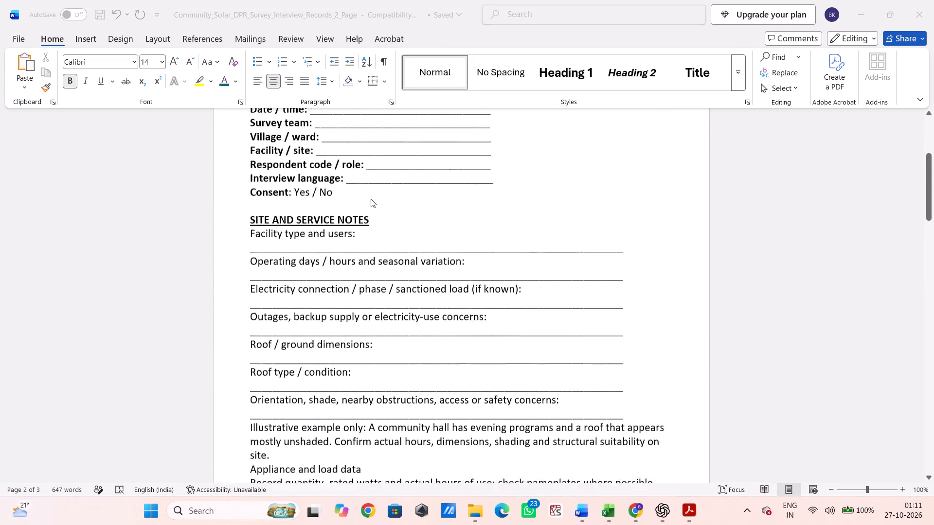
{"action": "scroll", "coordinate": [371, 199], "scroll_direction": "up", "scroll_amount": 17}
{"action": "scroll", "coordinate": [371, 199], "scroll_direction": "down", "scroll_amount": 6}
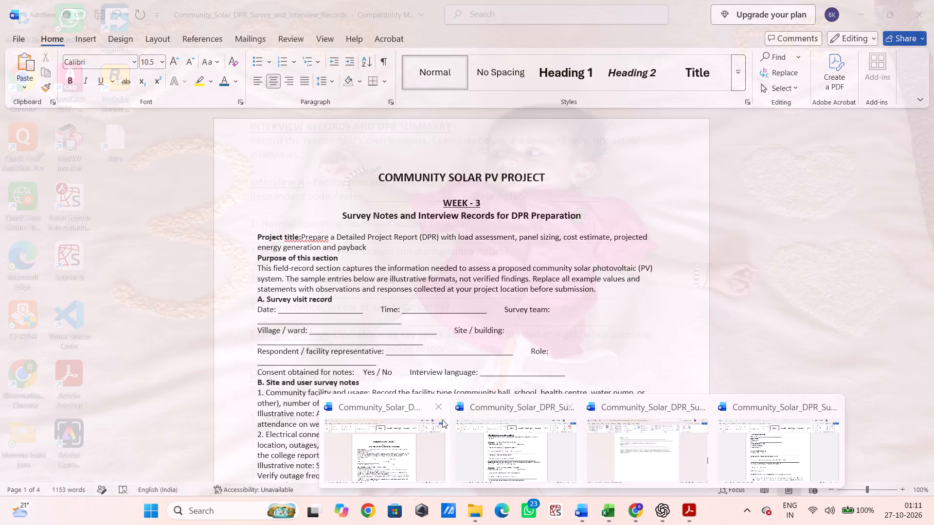
Close the four-page Community_Solar_DPR_Survey_and_Interview_Records document with the Week - 3 heading, without saving its changes.
{"action": "left_click", "coordinate": [435, 409]}
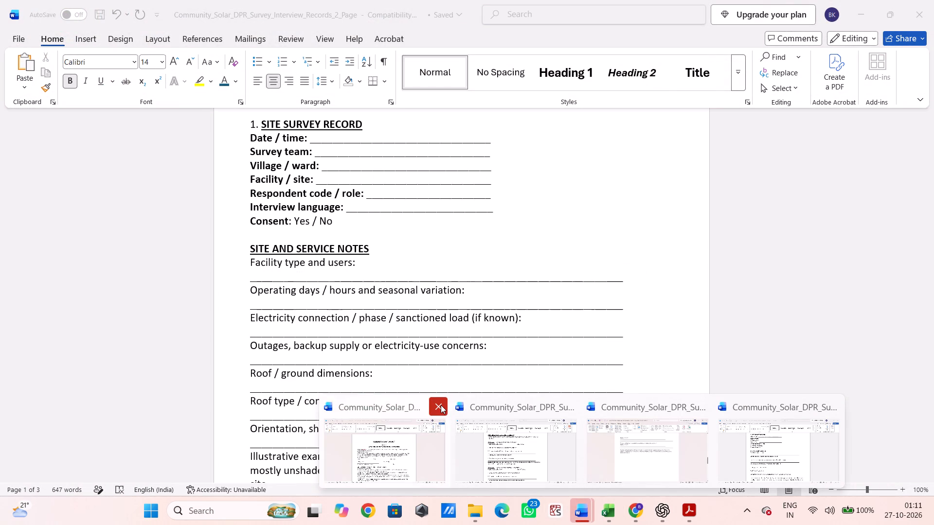
{"action": "left_click", "coordinate": [441, 405]}
{"action": "left_click", "coordinate": [440, 404]}
{"action": "left_click", "coordinate": [398, 470]}
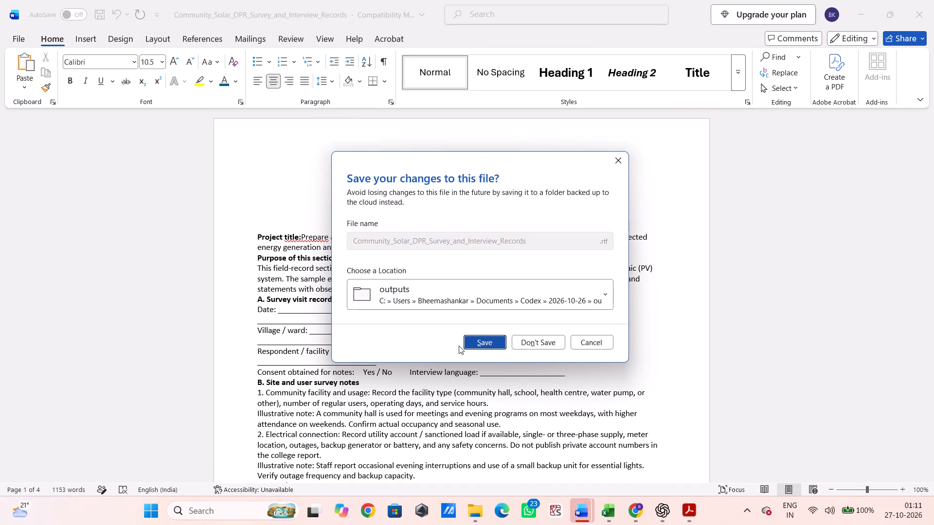
{"action": "left_click", "coordinate": [536, 343]}
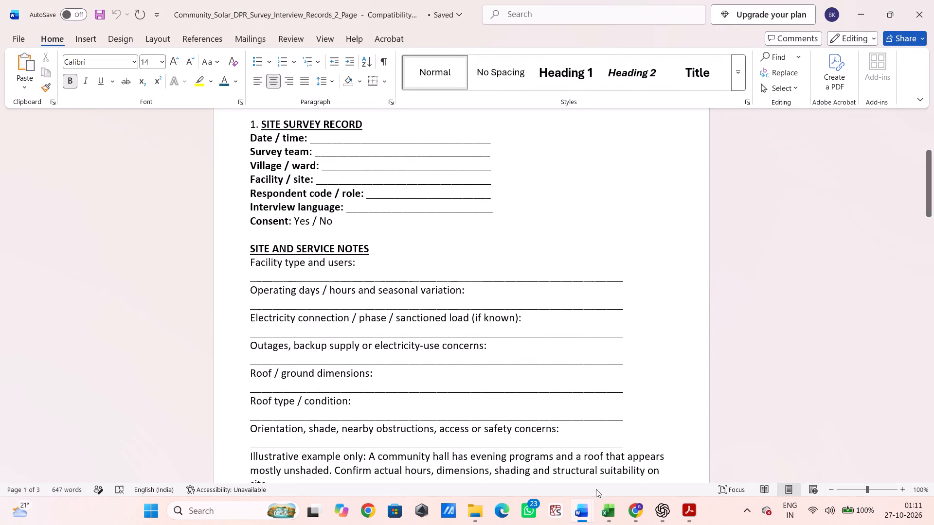
Check the other open document windows and close Community_Solar_DPR_Survey_and_Interview_Records.rtf.
{"action": "left_click", "coordinate": [498, 448]}
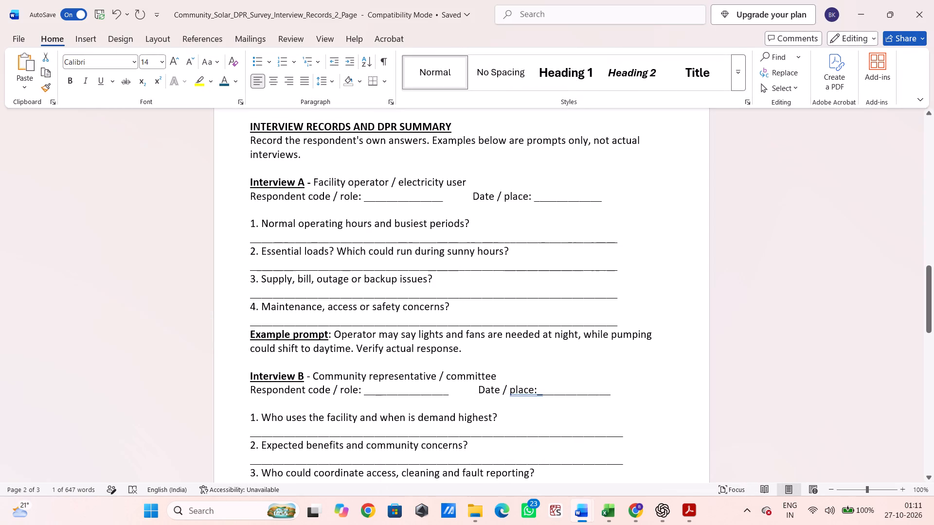
{"action": "scroll", "coordinate": [434, 360], "scroll_direction": "up", "scroll_amount": 4}
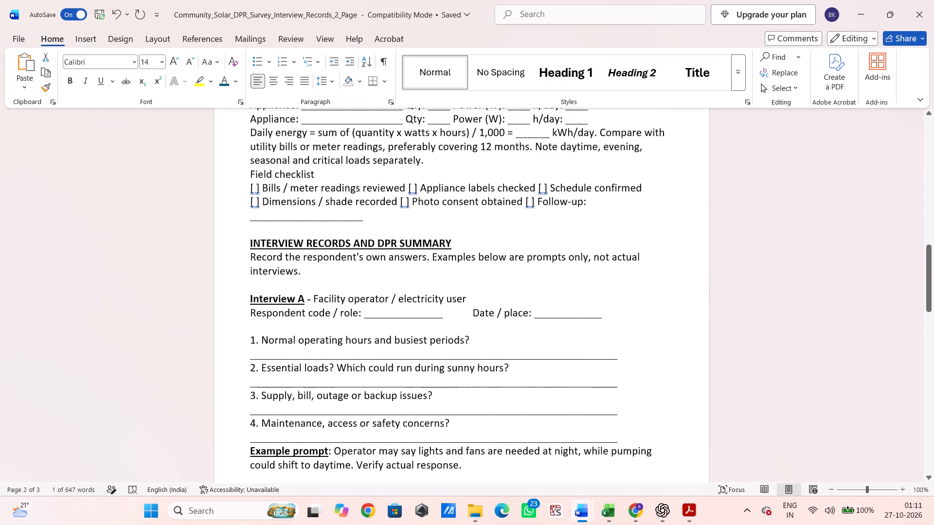
{"action": "left_click", "coordinate": [588, 458]}
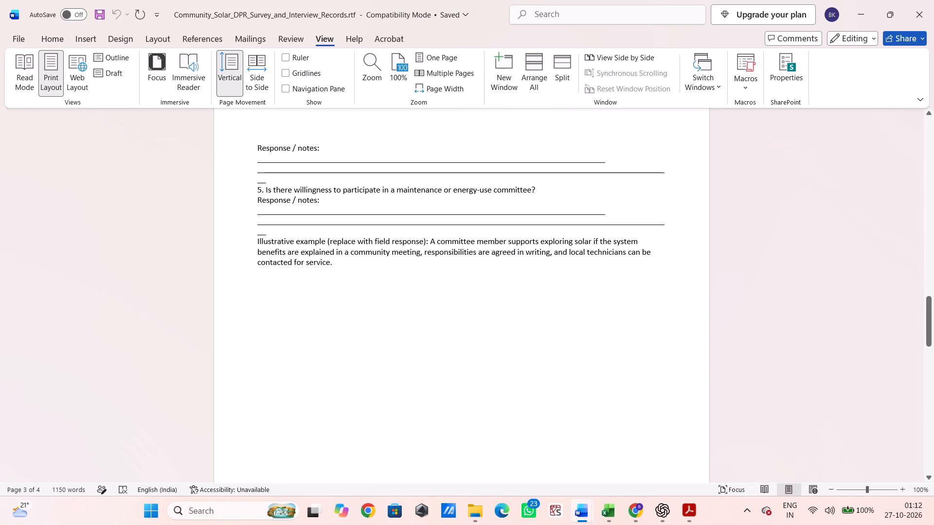
{"action": "scroll", "coordinate": [553, 412], "scroll_direction": "up", "scroll_amount": 20}
{"action": "scroll", "coordinate": [553, 412], "scroll_direction": "up", "scroll_amount": 18}
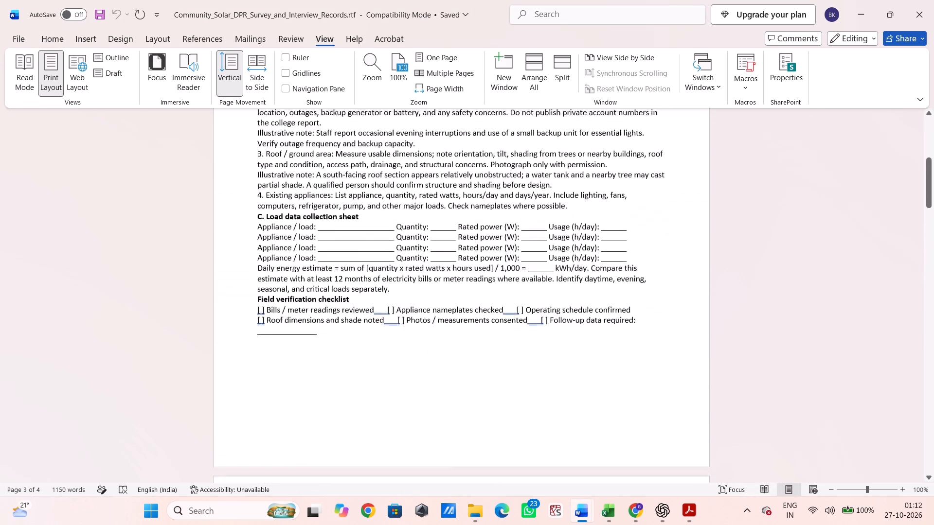
{"action": "scroll", "coordinate": [553, 412], "scroll_direction": "up", "scroll_amount": 19}
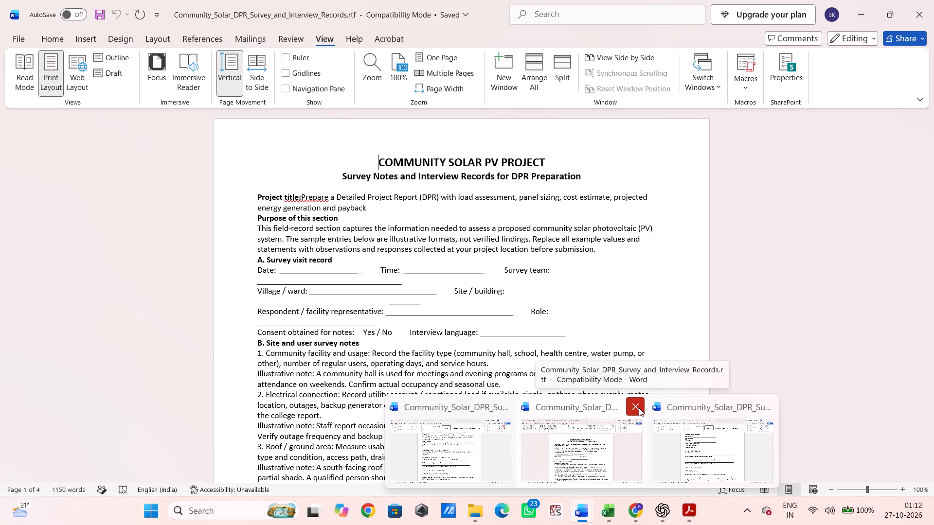
{"action": "left_click", "coordinate": [639, 408]}
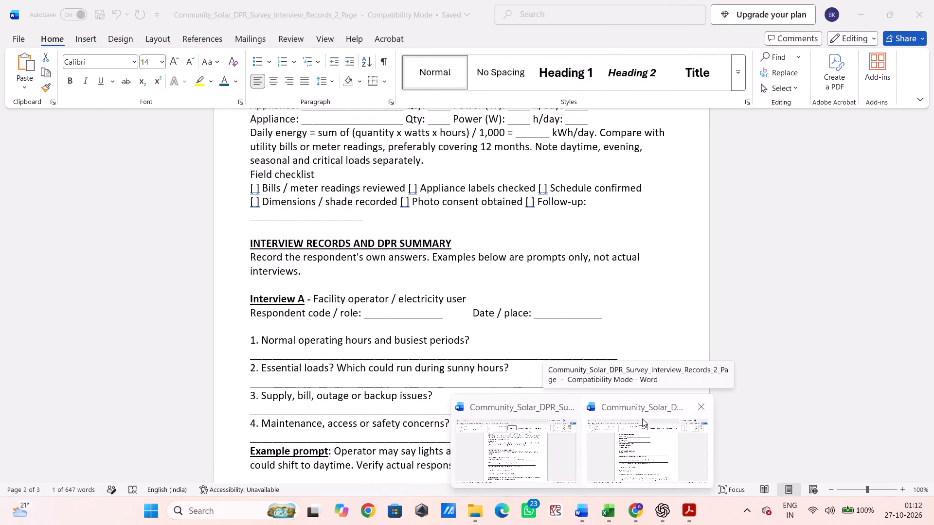
Review the local Community_Solar_DPR_Survey_Interview_Records_2_Page copy, the one with AutoSave off, through its closing record note and close it.
{"action": "left_click", "coordinate": [653, 454]}
{"action": "scroll", "coordinate": [536, 378], "scroll_direction": "up", "scroll_amount": 11}
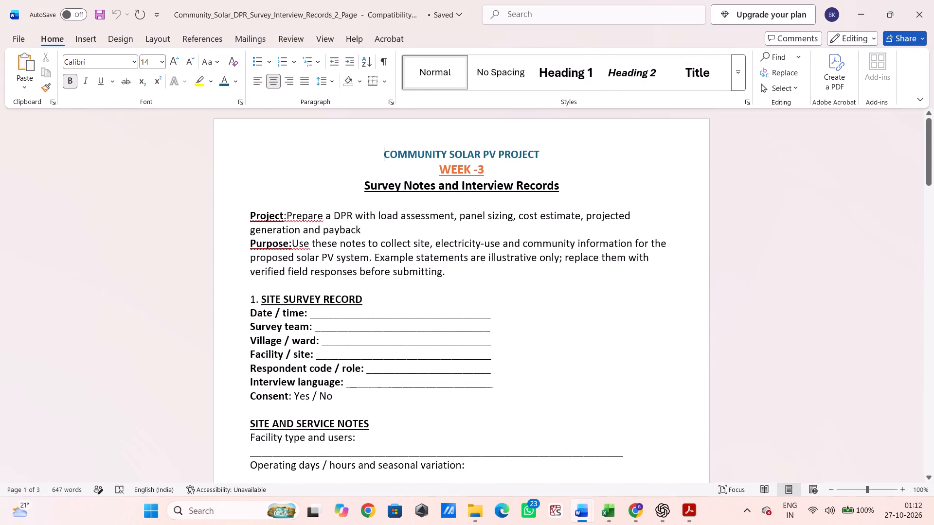
{"action": "scroll", "coordinate": [518, 373], "scroll_direction": "down", "scroll_amount": 20}
{"action": "scroll", "coordinate": [518, 373], "scroll_direction": "down", "scroll_amount": 4}
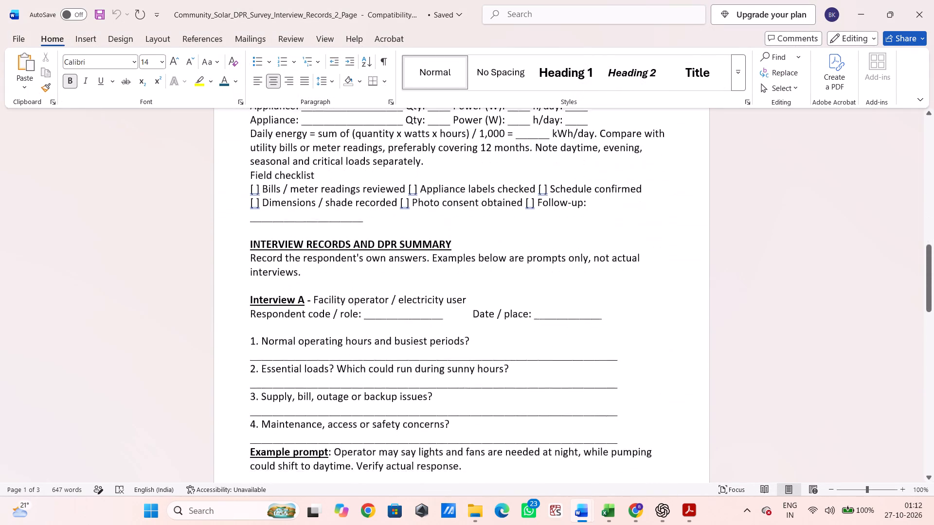
{"action": "scroll", "coordinate": [521, 434], "scroll_direction": "down", "scroll_amount": 5}
{"action": "scroll", "coordinate": [521, 434], "scroll_direction": "up", "scroll_amount": 17}
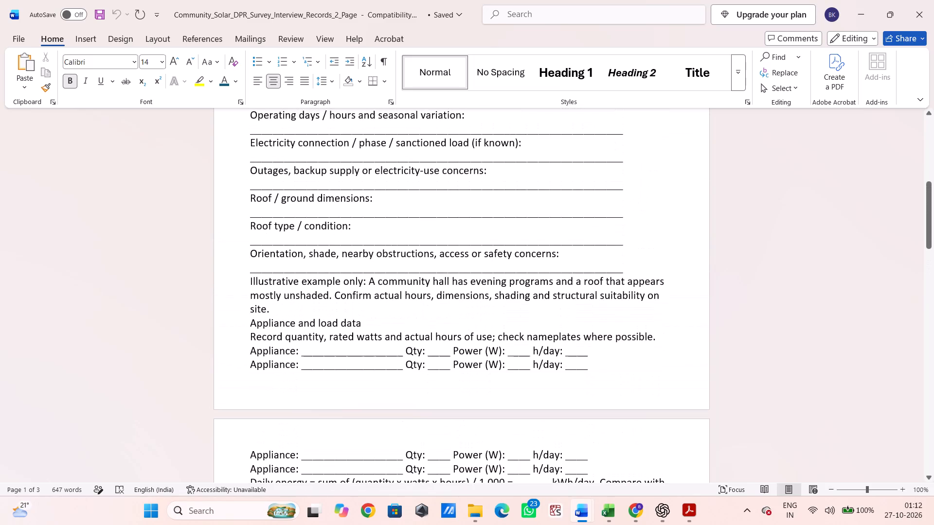
{"action": "scroll", "coordinate": [521, 434], "scroll_direction": "up", "scroll_amount": 15}
{"action": "scroll", "coordinate": [521, 434], "scroll_direction": "down", "scroll_amount": 7}
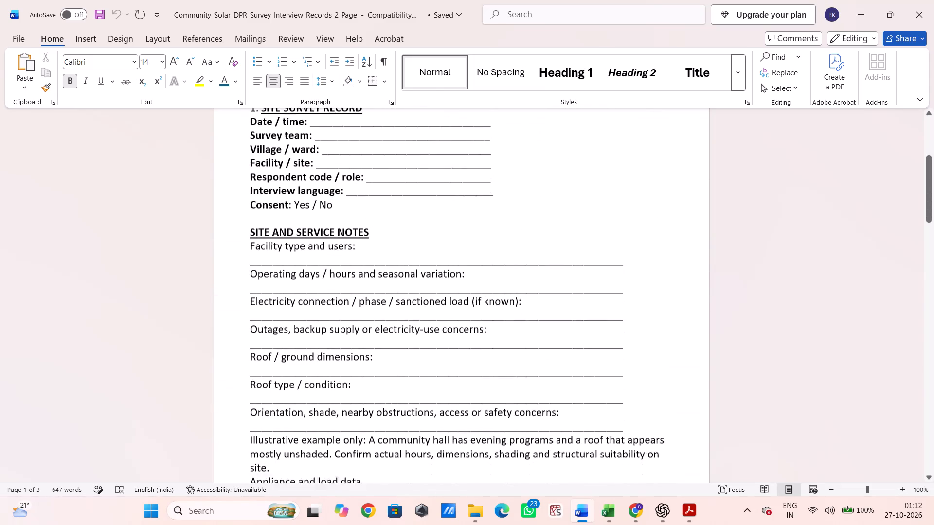
{"action": "scroll", "coordinate": [521, 434], "scroll_direction": "down", "scroll_amount": 20}
{"action": "scroll", "coordinate": [521, 434], "scroll_direction": "down", "scroll_amount": 8}
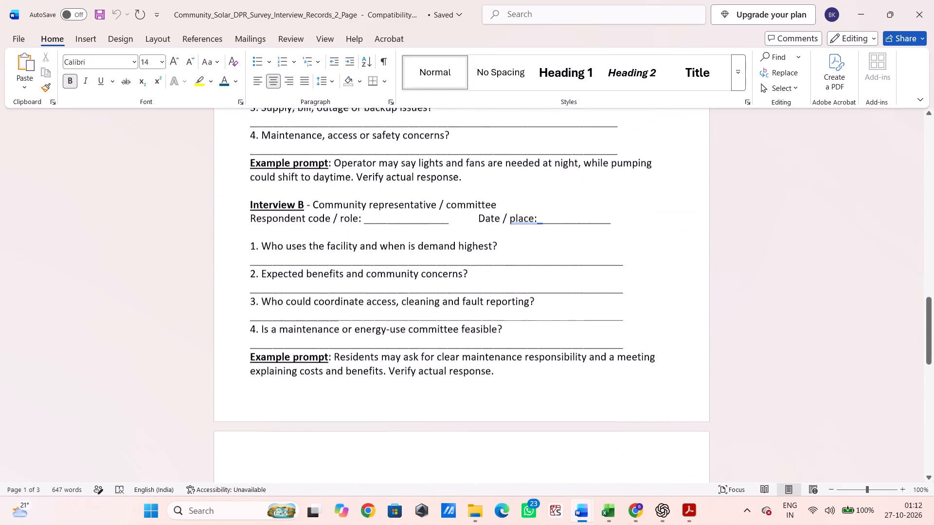
{"action": "scroll", "coordinate": [521, 470], "scroll_direction": "down", "scroll_amount": 20}
{"action": "scroll", "coordinate": [521, 470], "scroll_direction": "down", "scroll_amount": 9}
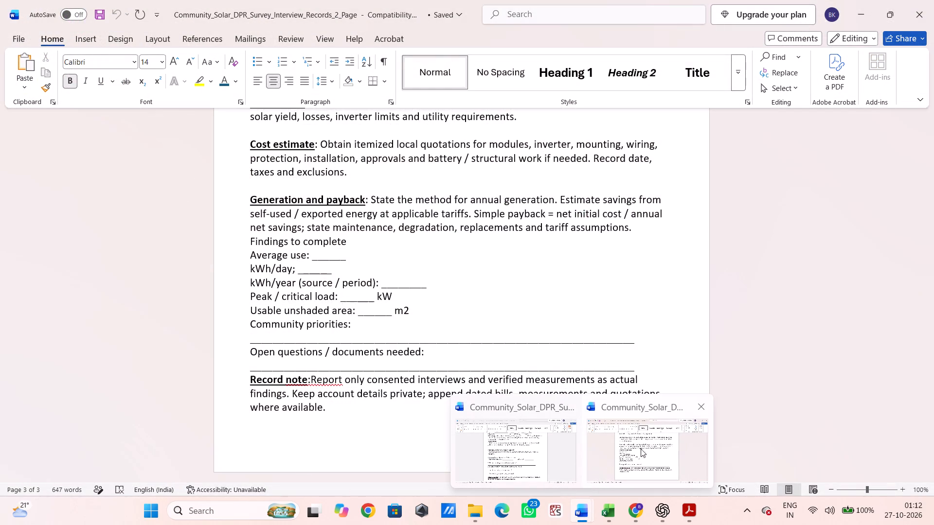
{"action": "left_click", "coordinate": [702, 404]}
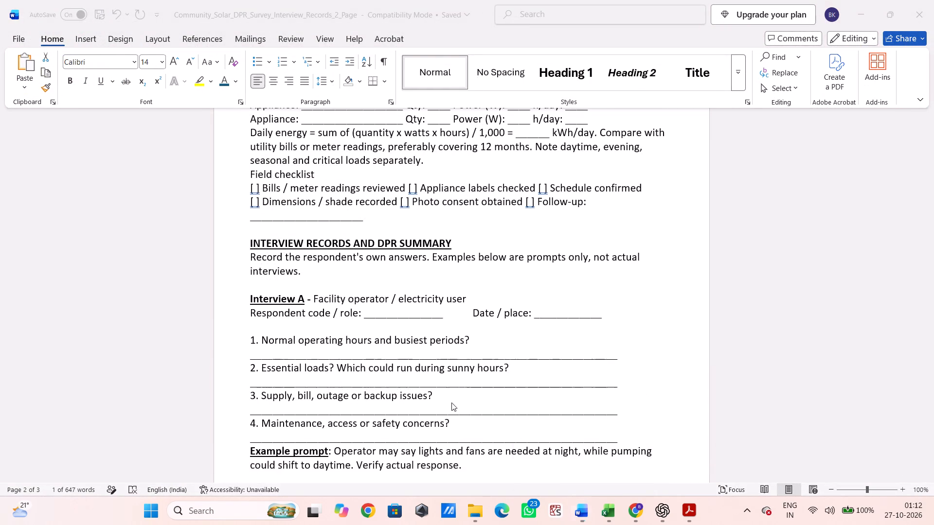
Read through the OneDrive copy of the survey and interview document from its title to the closing record note.
{"action": "scroll", "coordinate": [451, 402], "scroll_direction": "up", "scroll_amount": 17}
{"action": "scroll", "coordinate": [458, 387], "scroll_direction": "up", "scroll_amount": 9}
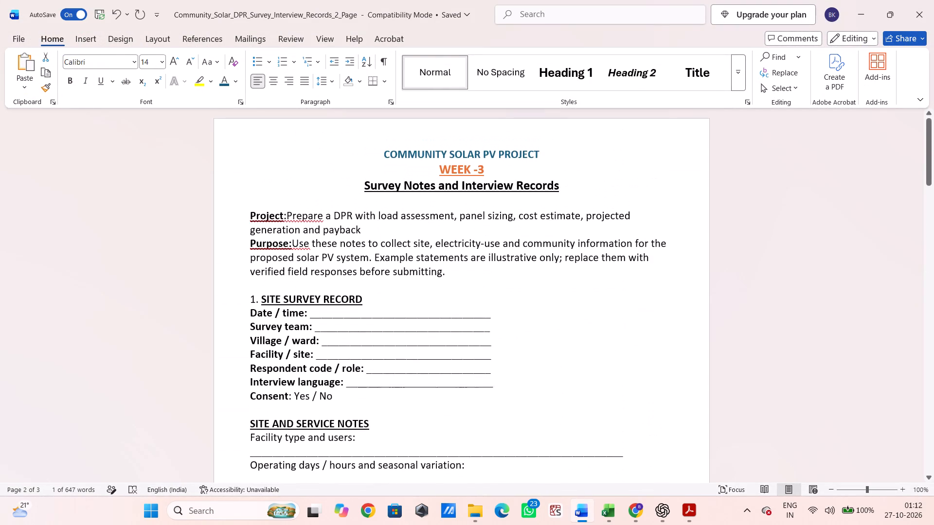
{"action": "scroll", "coordinate": [458, 387], "scroll_direction": "up", "scroll_amount": 4}
{"action": "scroll", "coordinate": [458, 387], "scroll_direction": "down", "scroll_amount": 7}
{"action": "scroll", "coordinate": [458, 386], "scroll_direction": "down", "scroll_amount": 20}
{"action": "scroll", "coordinate": [458, 386], "scroll_direction": "down", "scroll_amount": 2}
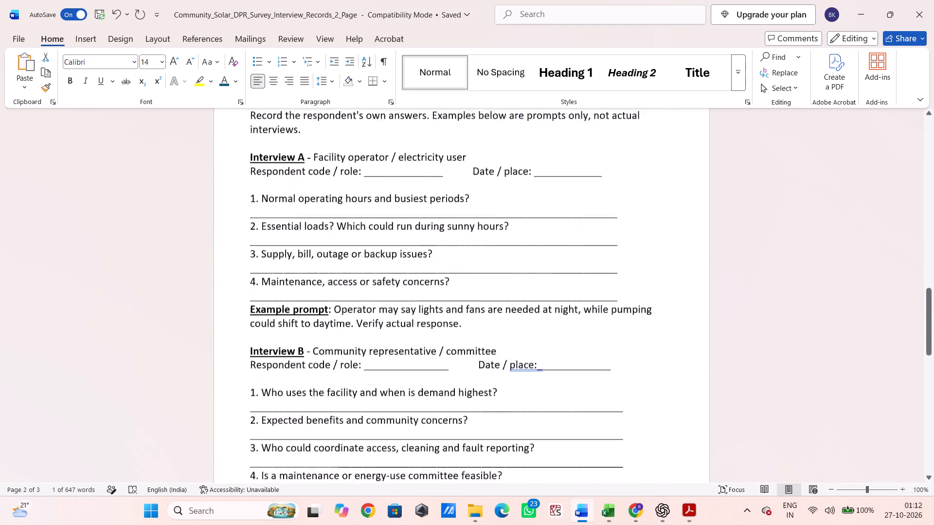
{"action": "scroll", "coordinate": [461, 368], "scroll_direction": "down", "scroll_amount": 20}
{"action": "scroll", "coordinate": [461, 368], "scroll_direction": "down", "scroll_amount": 6}
{"action": "scroll", "coordinate": [464, 353], "scroll_direction": "up", "scroll_amount": 1}
{"action": "scroll", "coordinate": [464, 353], "scroll_direction": "down", "scroll_amount": 4}
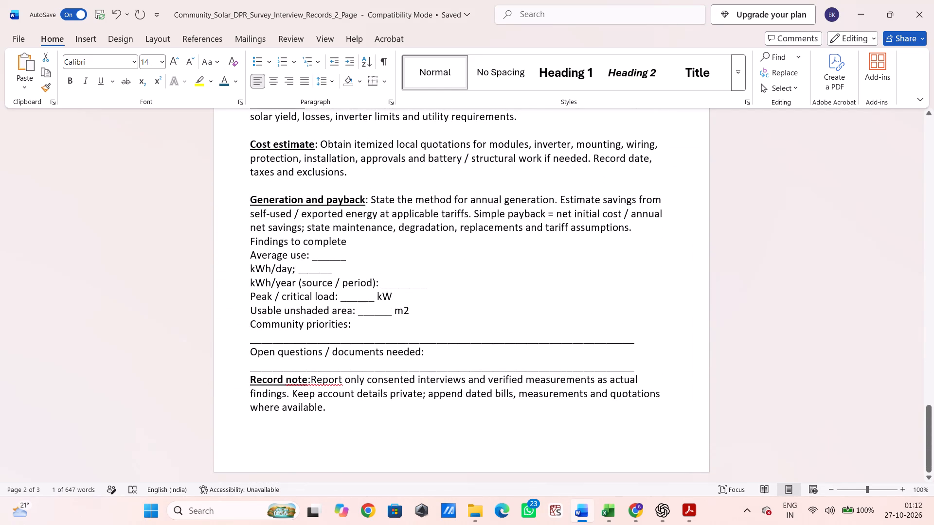
{"action": "scroll", "coordinate": [464, 353], "scroll_direction": "down", "scroll_amount": 1}
Save the OneDrive copy of the survey and interview document.
{"action": "key", "text": "ctrl+p"}
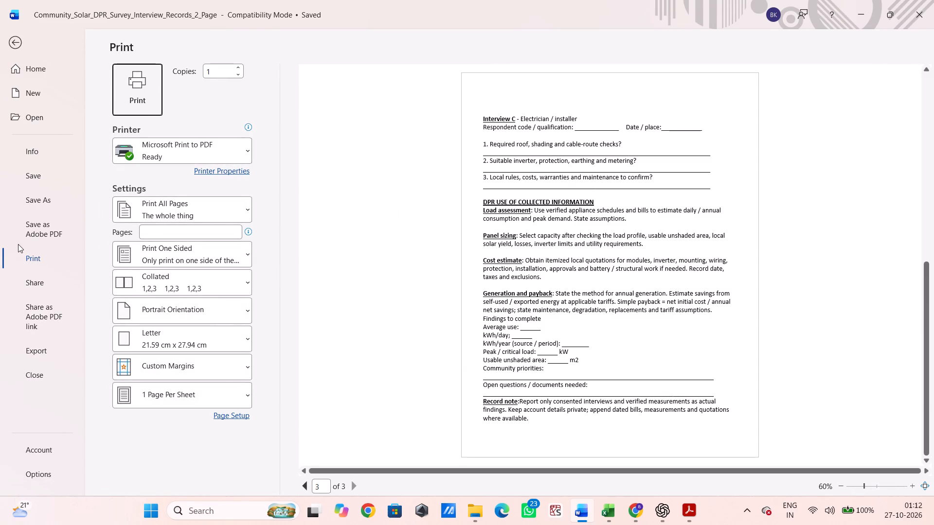
{"action": "left_click", "coordinate": [36, 177]}
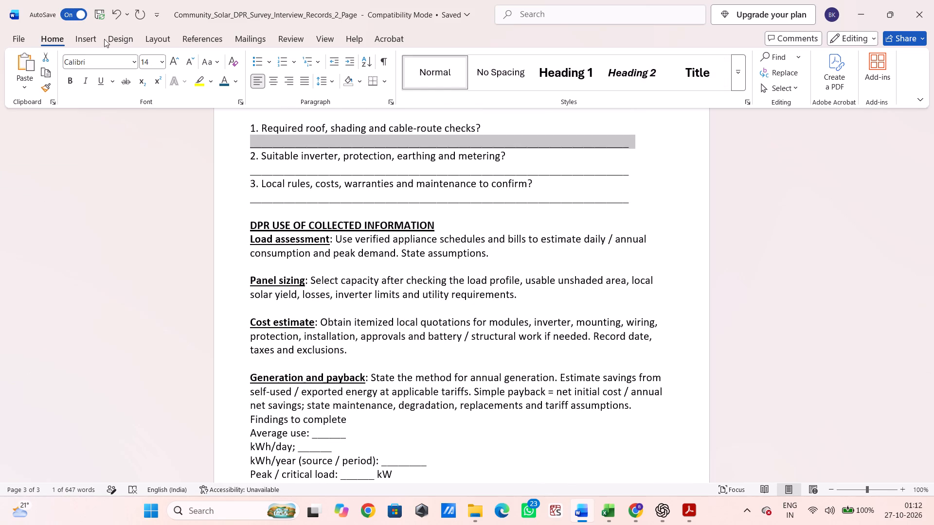
{"action": "left_click", "coordinate": [104, 11]}
{"action": "left_click", "coordinate": [13, 10]}
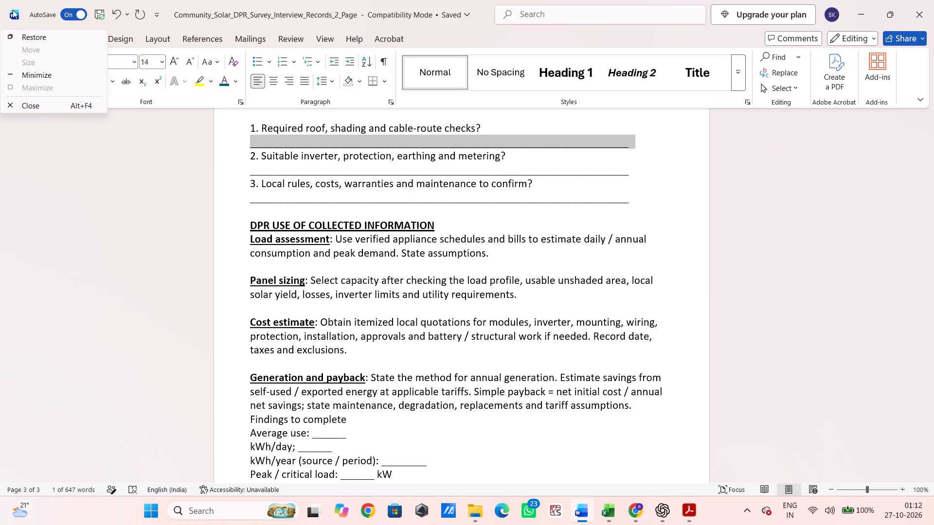
{"action": "left_click", "coordinate": [57, 169]}
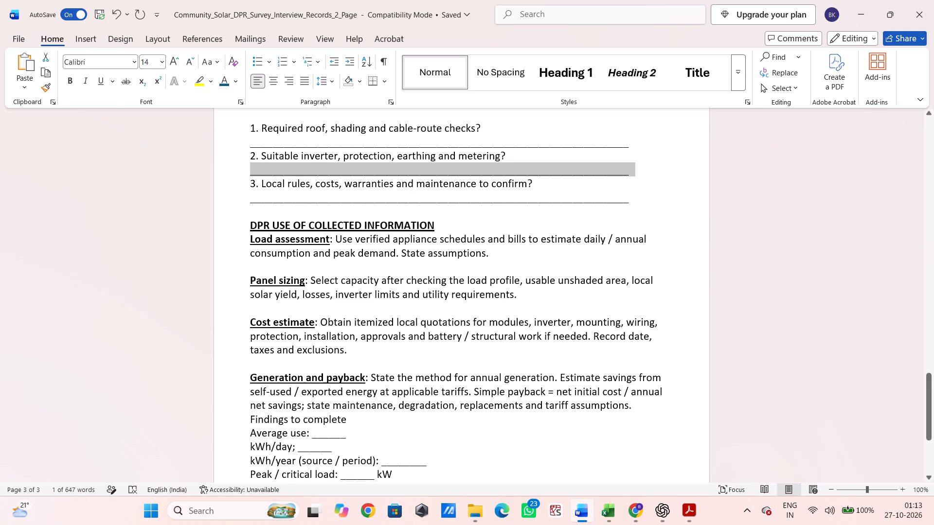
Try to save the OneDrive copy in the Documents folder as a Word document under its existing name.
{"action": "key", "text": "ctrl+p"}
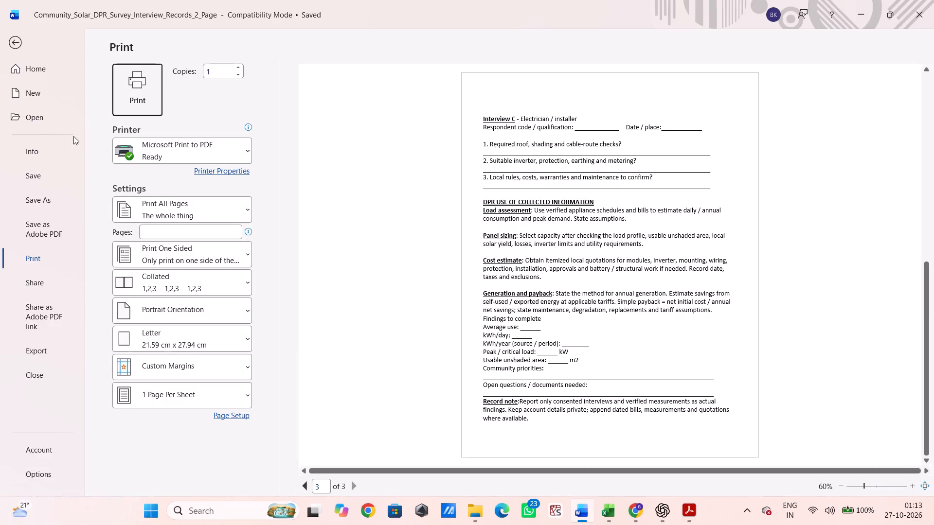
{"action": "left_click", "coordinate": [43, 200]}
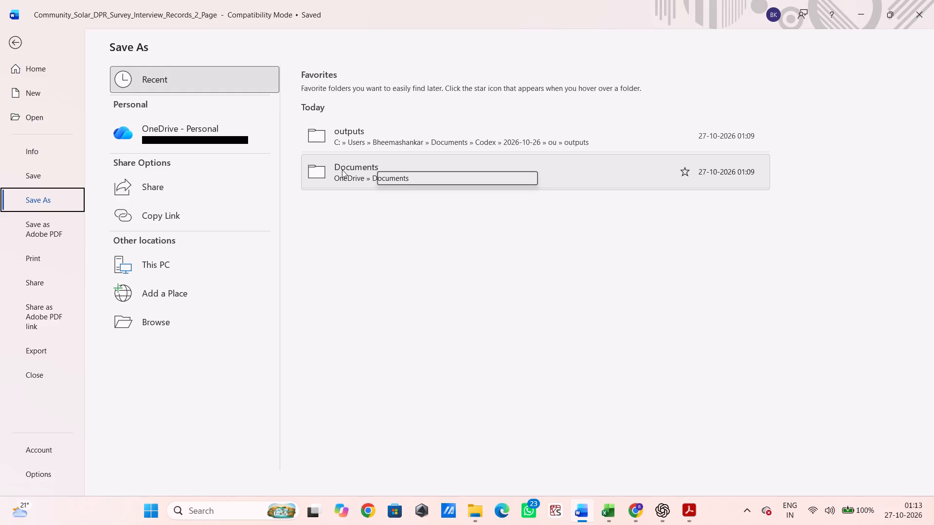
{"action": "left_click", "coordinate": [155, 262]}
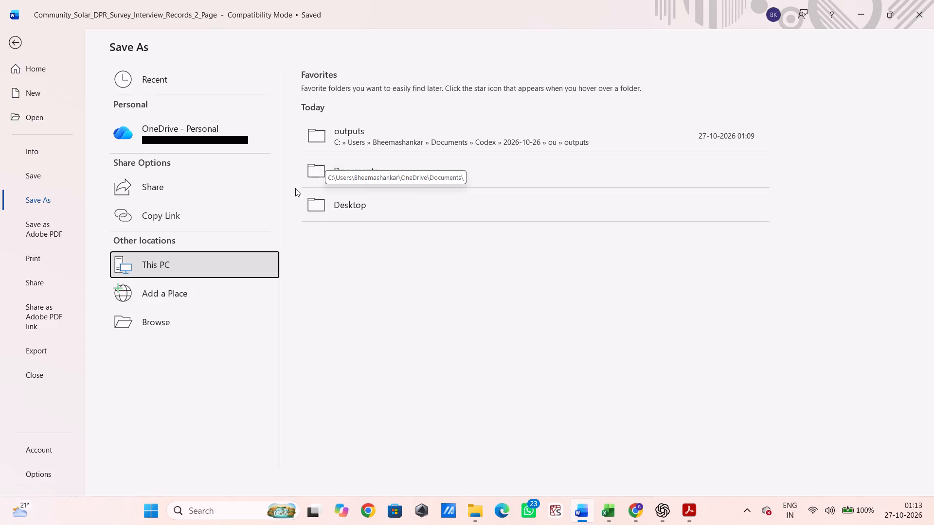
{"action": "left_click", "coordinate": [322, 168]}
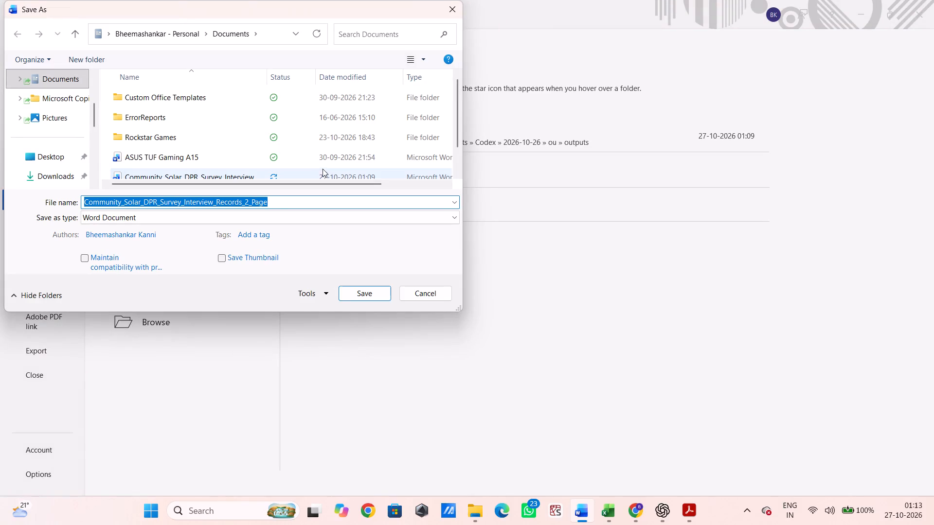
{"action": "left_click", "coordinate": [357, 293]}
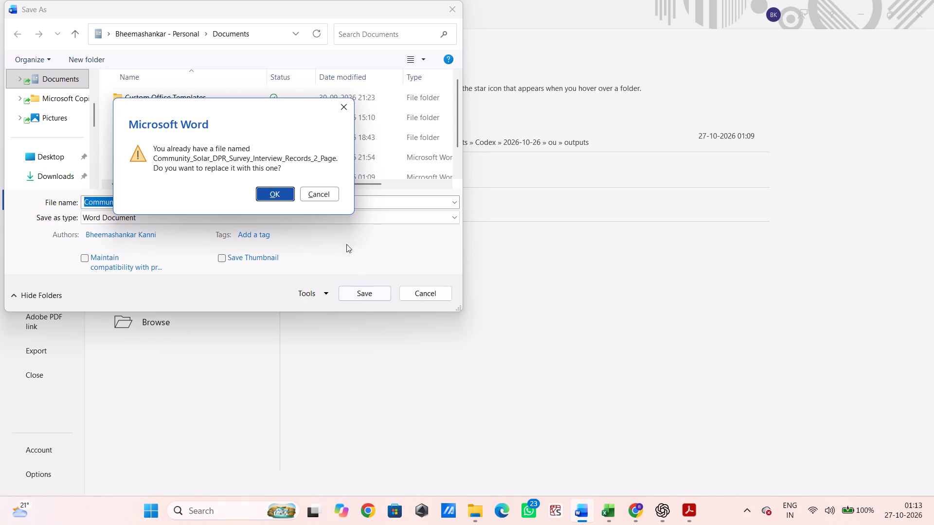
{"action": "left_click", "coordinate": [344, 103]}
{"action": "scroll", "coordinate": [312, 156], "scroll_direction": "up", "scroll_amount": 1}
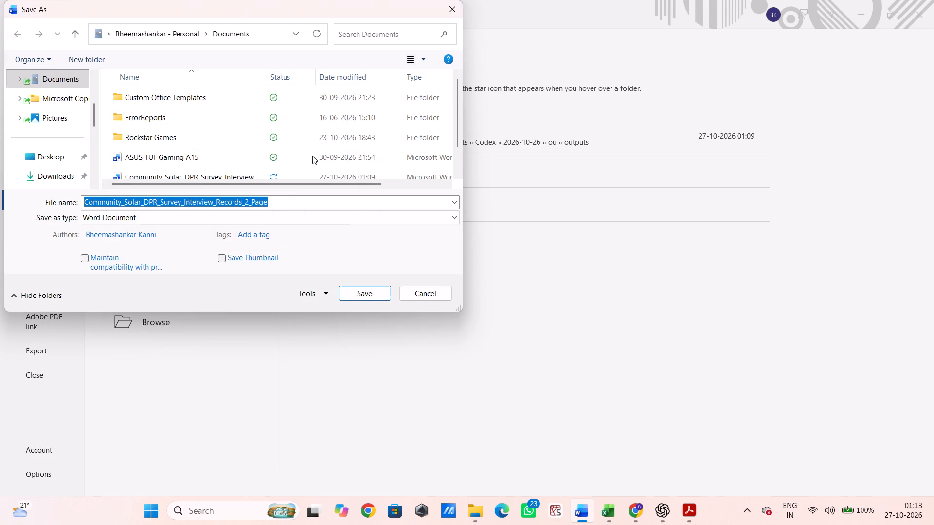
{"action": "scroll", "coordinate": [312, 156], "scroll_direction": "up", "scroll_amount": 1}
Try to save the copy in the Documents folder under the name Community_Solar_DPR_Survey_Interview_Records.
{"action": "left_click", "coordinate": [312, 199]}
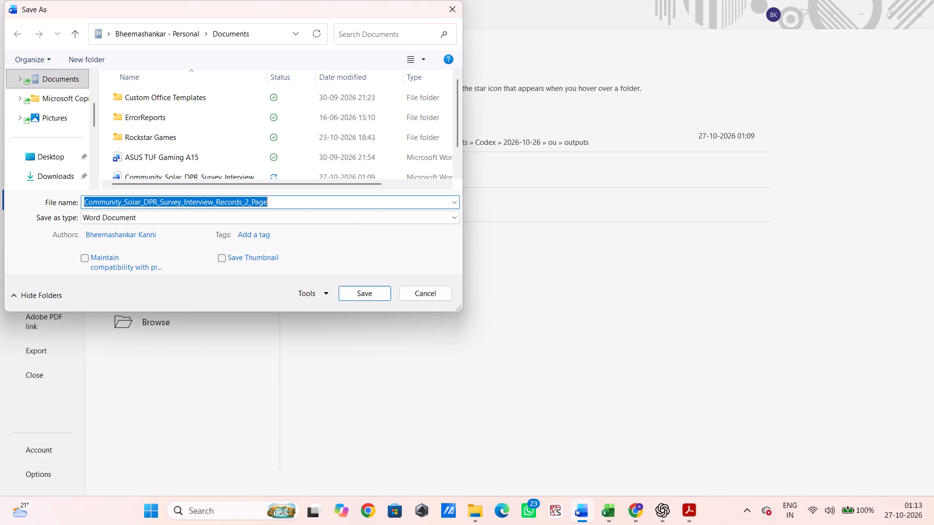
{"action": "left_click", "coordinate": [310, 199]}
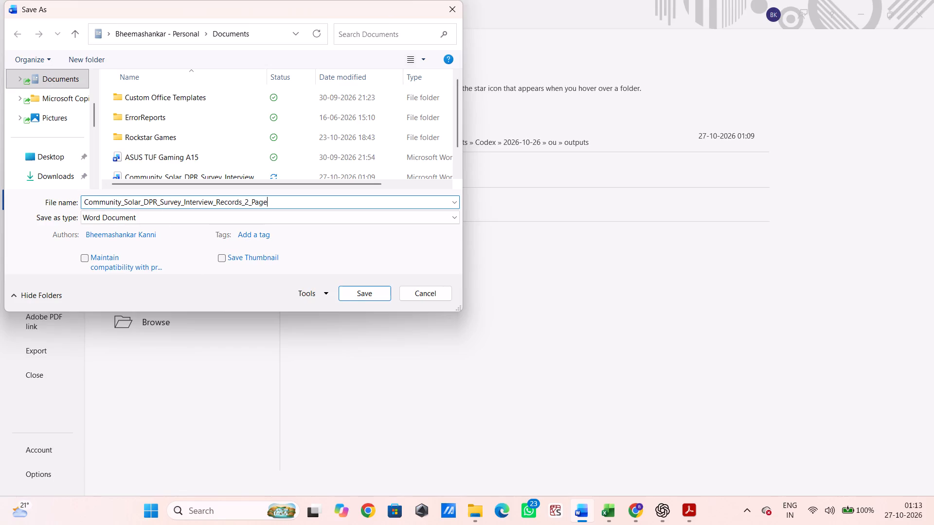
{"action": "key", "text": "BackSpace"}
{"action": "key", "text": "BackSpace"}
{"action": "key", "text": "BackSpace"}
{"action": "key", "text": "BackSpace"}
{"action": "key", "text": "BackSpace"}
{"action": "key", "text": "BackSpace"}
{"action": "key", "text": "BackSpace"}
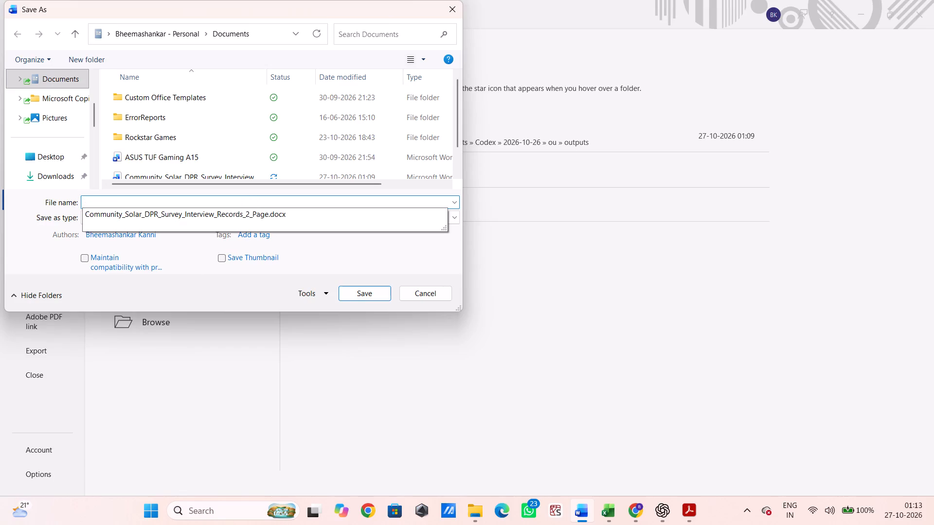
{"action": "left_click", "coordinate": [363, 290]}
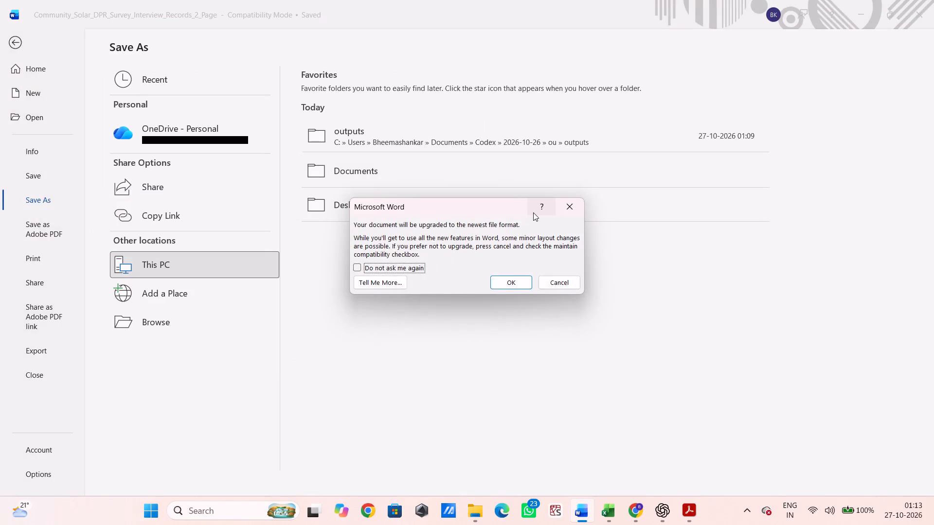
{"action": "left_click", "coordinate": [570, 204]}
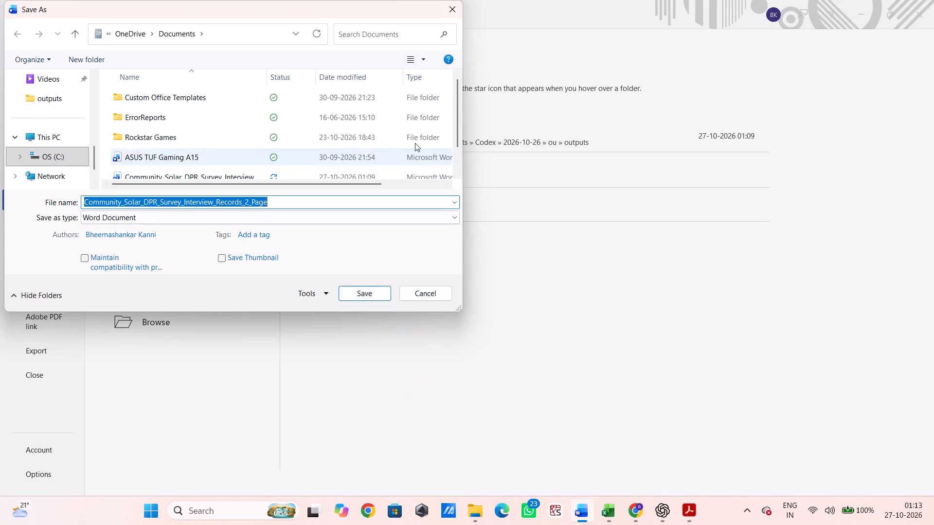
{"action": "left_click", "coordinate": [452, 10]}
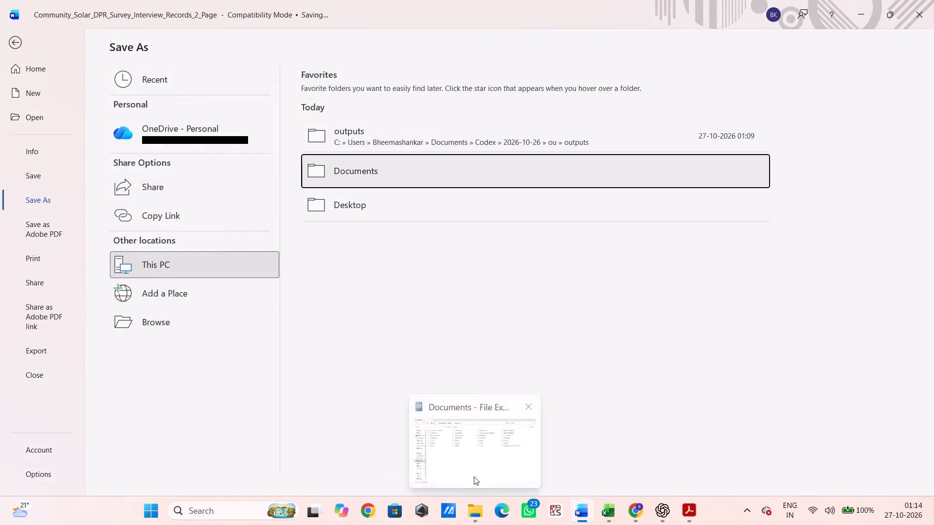
Check the Documents, Downloads, This PC and Desktop locations in File Explorer for the survey files.
{"action": "left_click", "coordinate": [466, 462]}
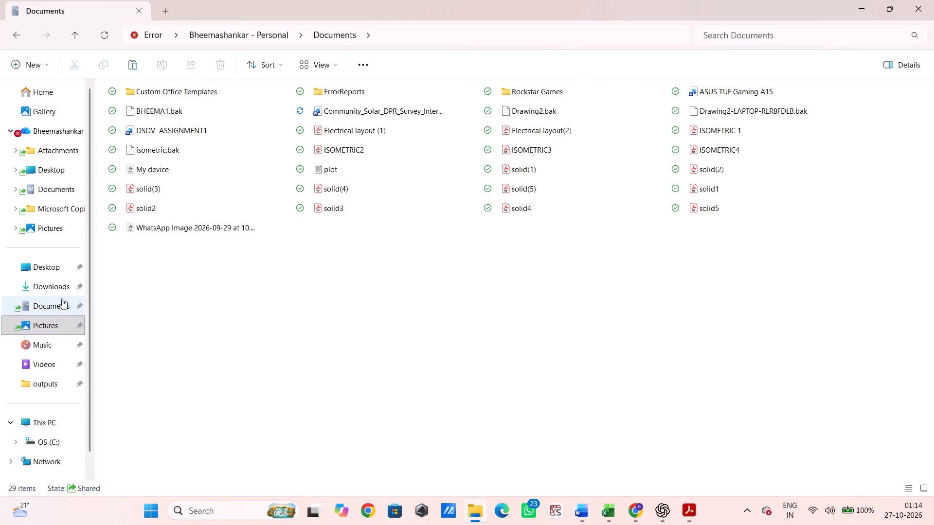
{"action": "left_click", "coordinate": [59, 304]}
{"action": "double_click", "coordinate": [59, 305]}
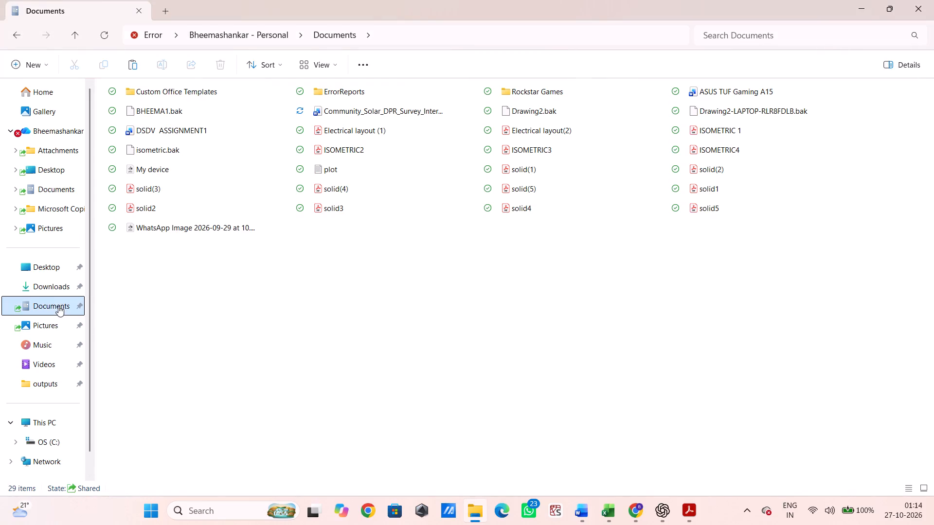
{"action": "left_click", "coordinate": [58, 306]}
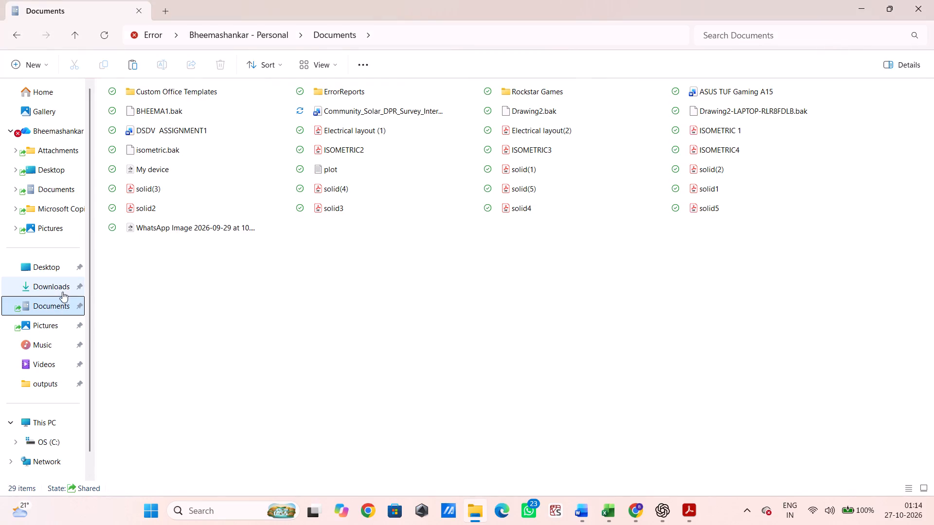
{"action": "left_click", "coordinate": [62, 283]}
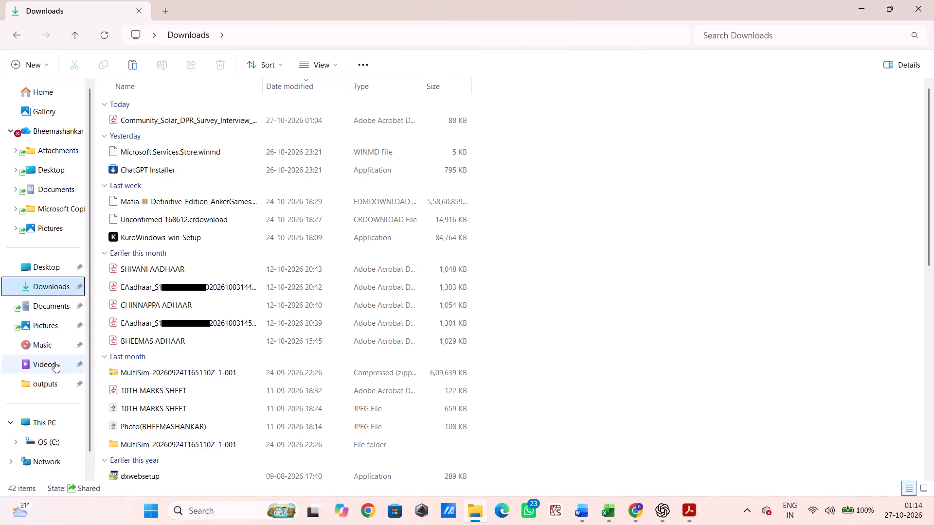
{"action": "left_click", "coordinate": [41, 422]}
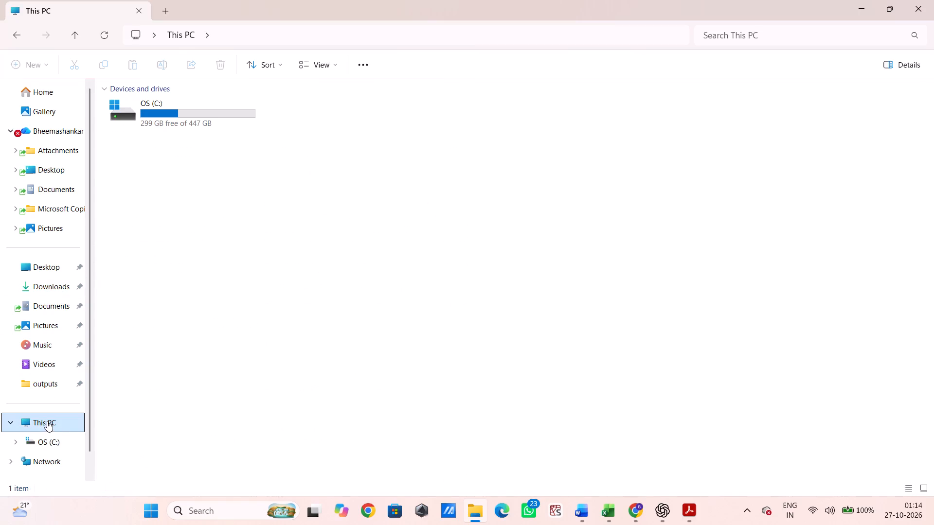
{"action": "scroll", "coordinate": [47, 421], "scroll_direction": "down", "scroll_amount": 1}
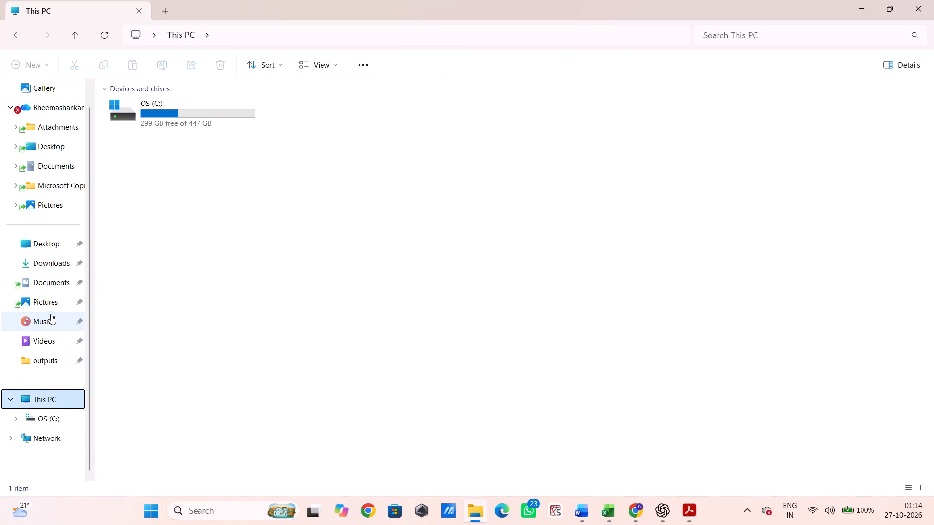
{"action": "left_click", "coordinate": [48, 243]}
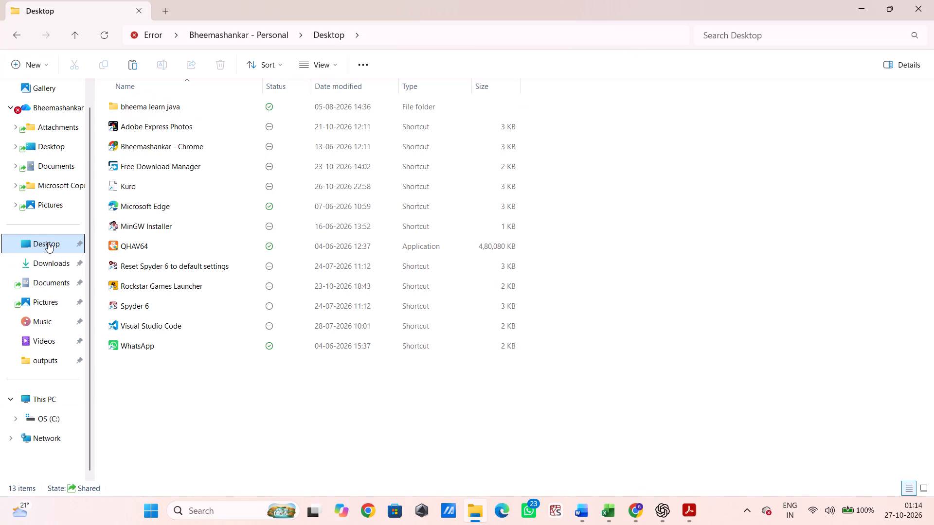
{"action": "left_click", "coordinate": [41, 155]}
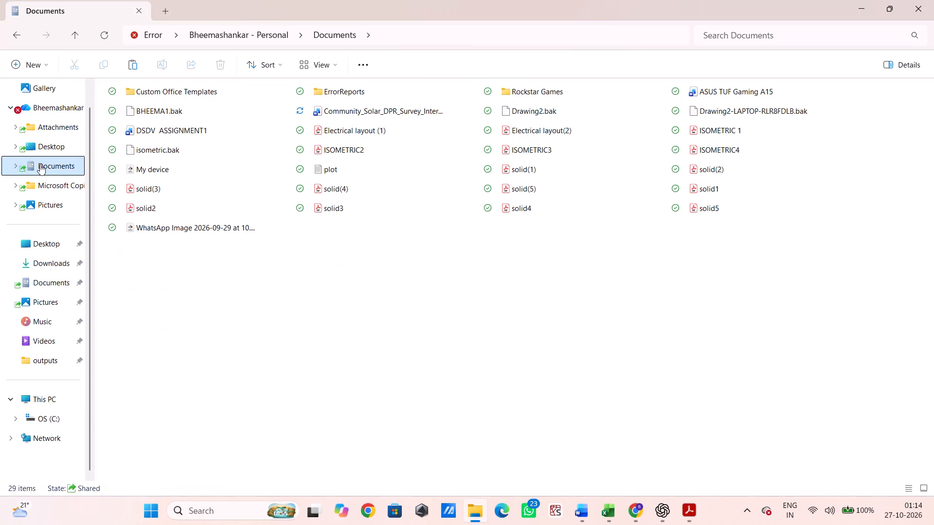
{"action": "left_click", "coordinate": [40, 164]}
Look through the whole Downloads folder for the Community Solar survey files.
{"action": "left_click", "coordinate": [47, 258]}
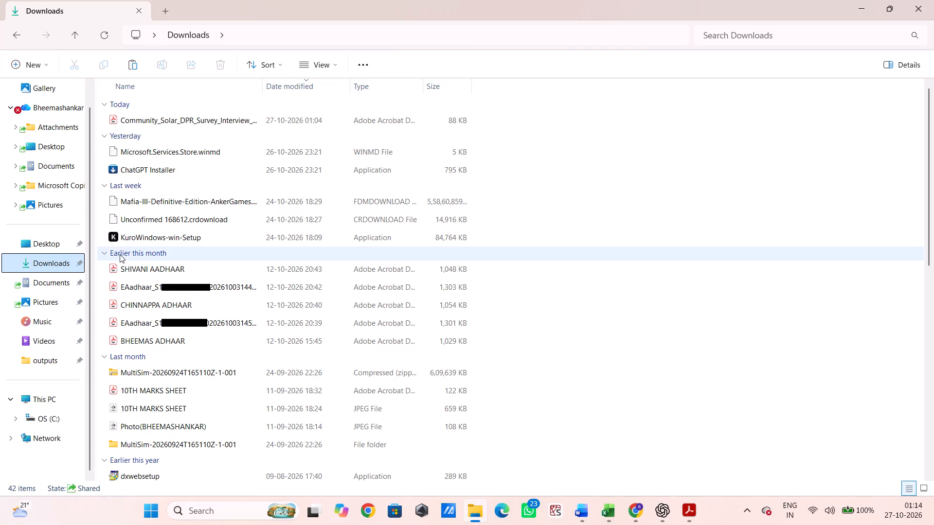
{"action": "scroll", "coordinate": [133, 233], "scroll_direction": "down", "scroll_amount": 8}
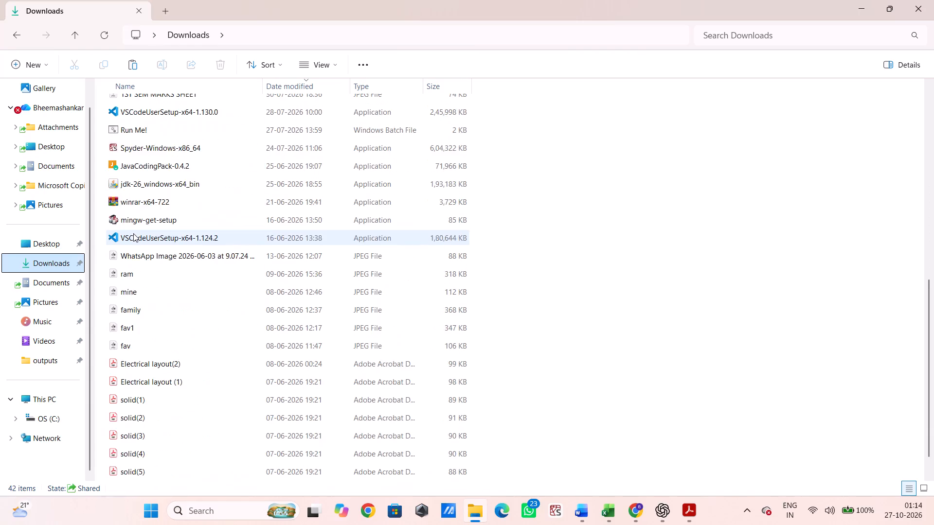
{"action": "scroll", "coordinate": [133, 233], "scroll_direction": "down", "scroll_amount": 8}
{"action": "scroll", "coordinate": [133, 233], "scroll_direction": "up", "scroll_amount": 8}
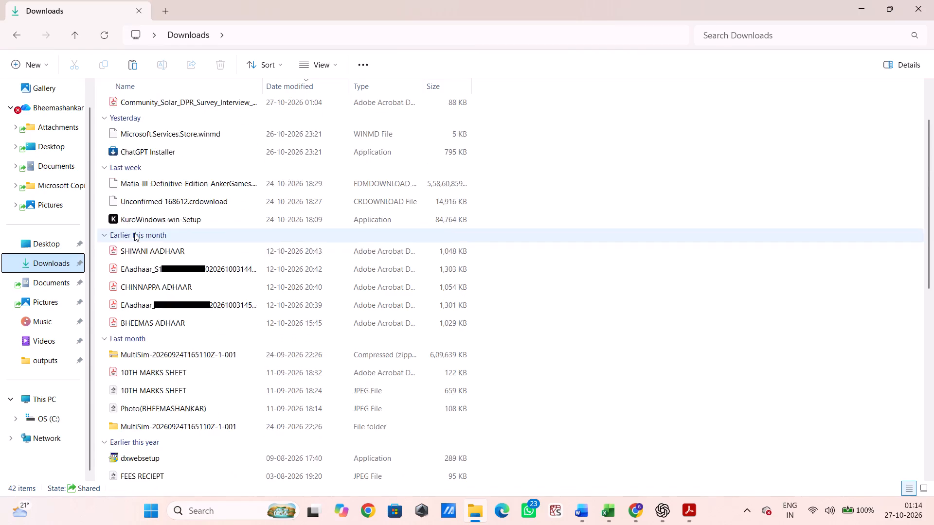
{"action": "scroll", "coordinate": [134, 233], "scroll_direction": "up", "scroll_amount": 4}
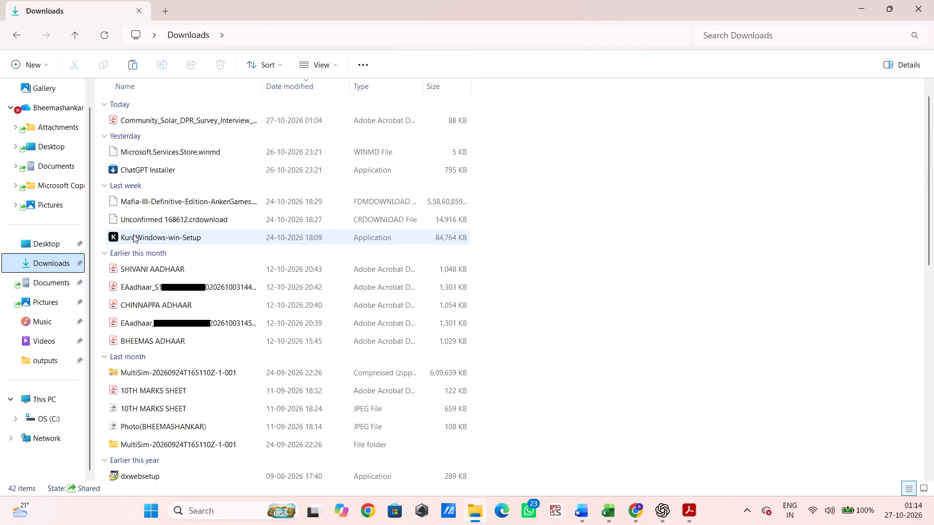
Go back to File Explorer's Home page and open the recent Word document Community_Solar_DPR_Survey_and_Interview_Records from the outputs folder.
{"action": "left_click", "coordinate": [12, 34]}
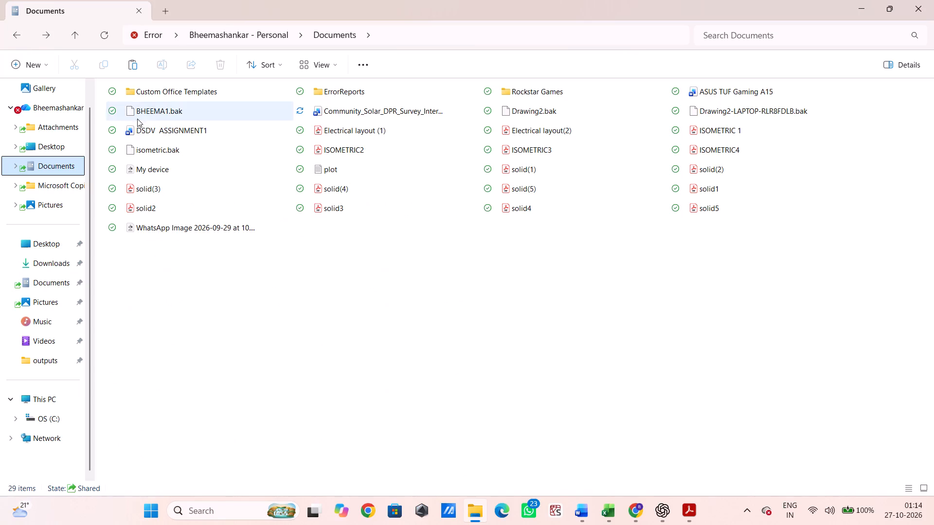
{"action": "left_click", "coordinate": [16, 36]}
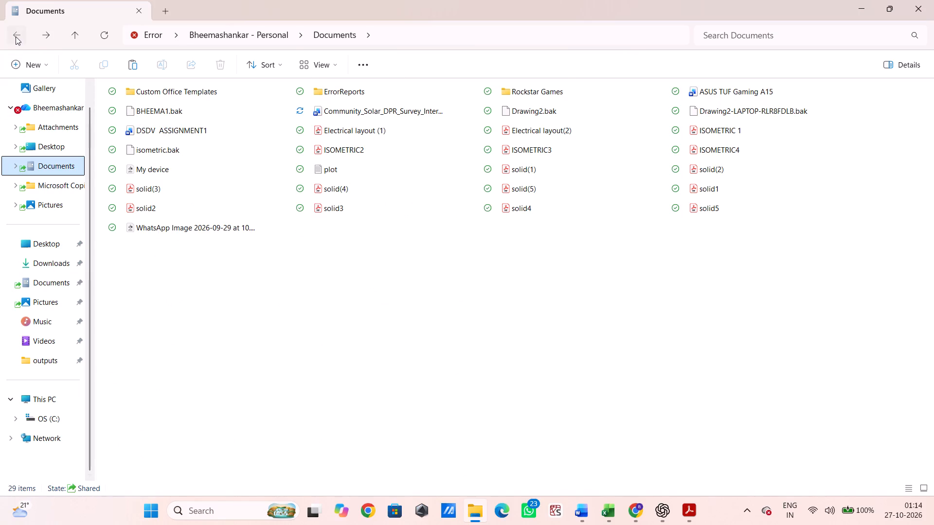
{"action": "left_click", "coordinate": [14, 35]}
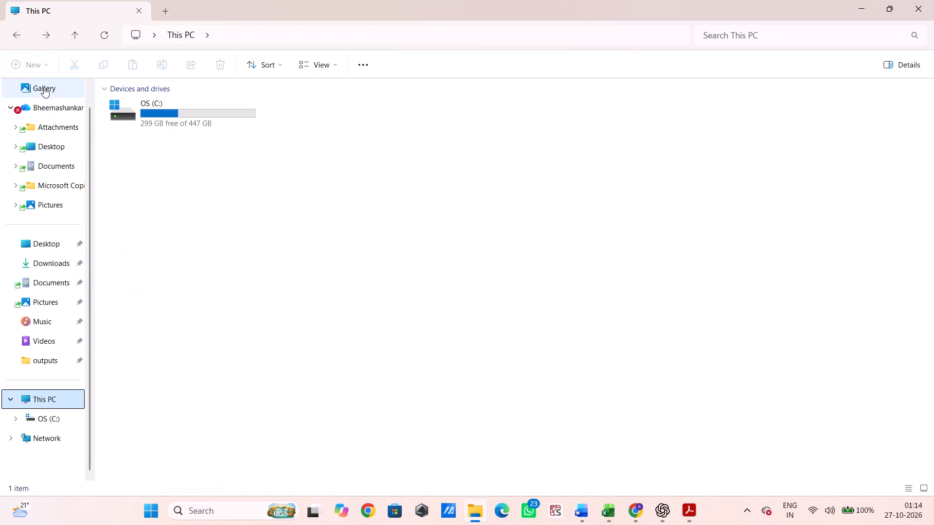
{"action": "left_click", "coordinate": [15, 38]}
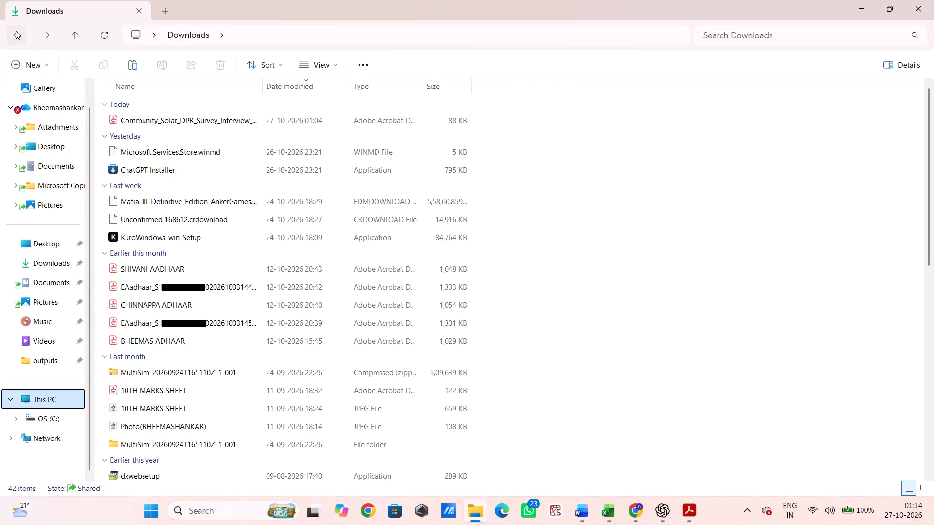
{"action": "left_click", "coordinate": [14, 33]}
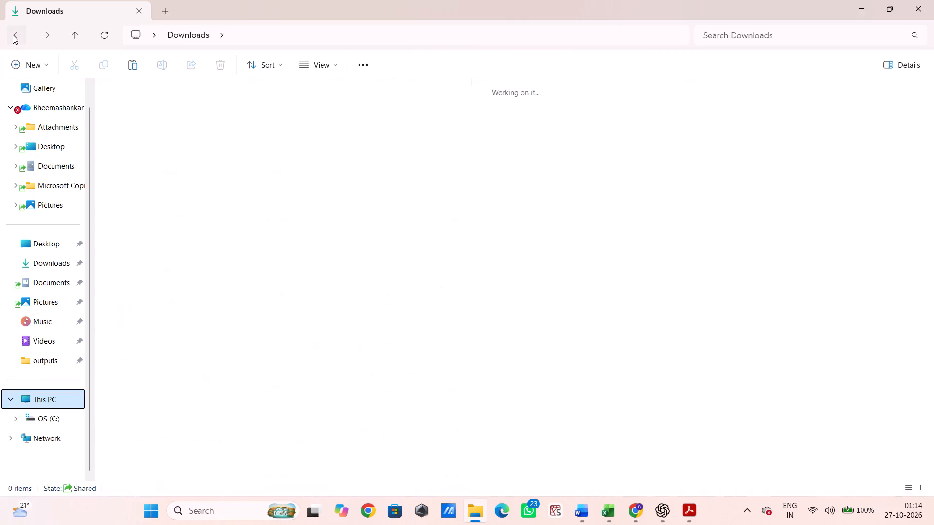
{"action": "left_click", "coordinate": [13, 36]}
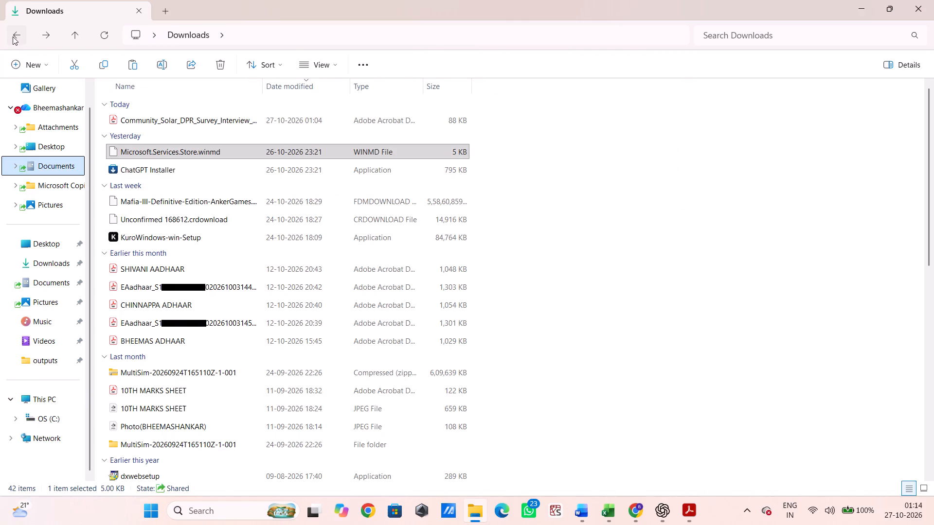
{"action": "left_click", "coordinate": [13, 36]}
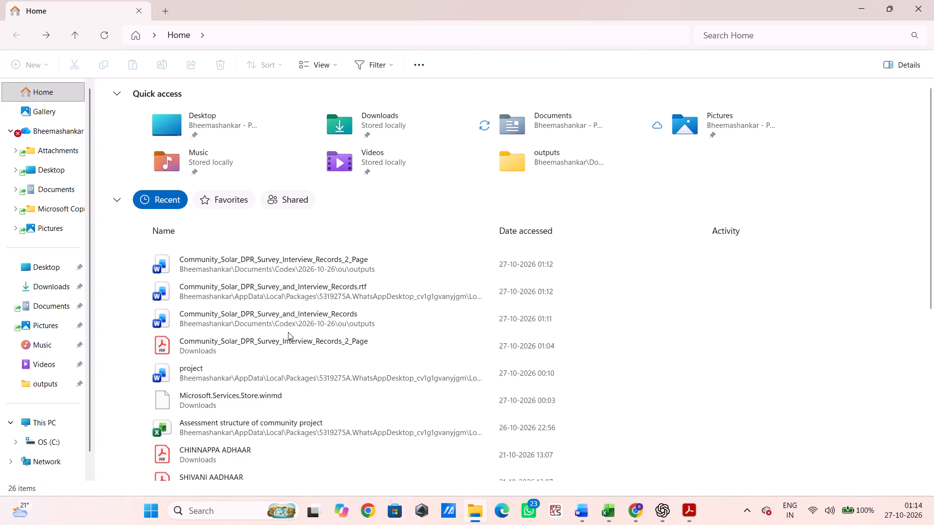
{"action": "double_click", "coordinate": [294, 321]}
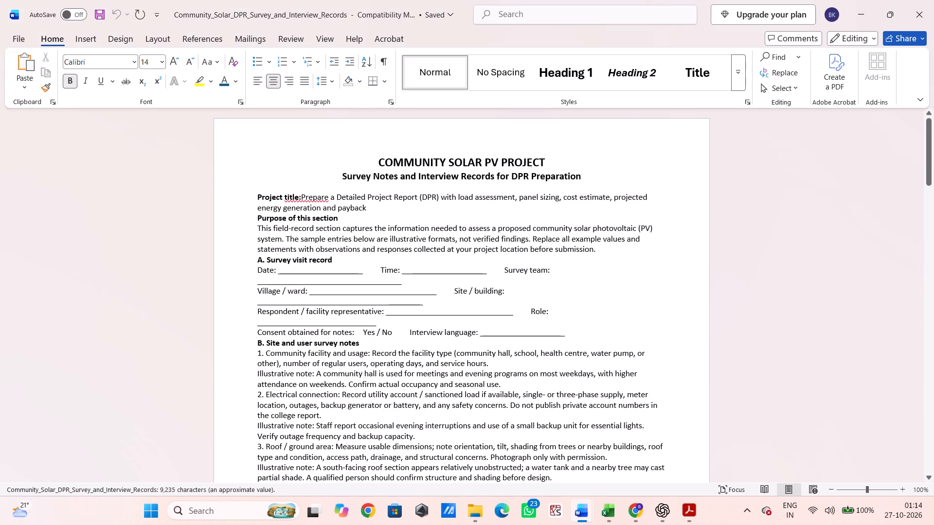
Read through the open Community_Solar_DPR_Survey_and_Interview_Records document, including its survey notes, load data sheet and interview pages, and close it.
{"action": "scroll", "coordinate": [294, 321], "scroll_direction": "up", "scroll_amount": 2}
{"action": "scroll", "coordinate": [294, 321], "scroll_direction": "down", "scroll_amount": 6}
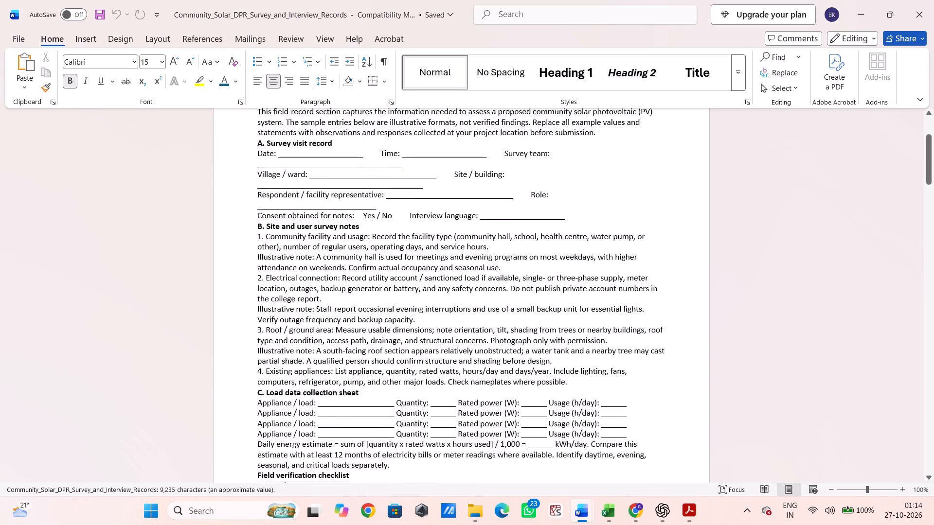
{"action": "scroll", "coordinate": [294, 321], "scroll_direction": "down", "scroll_amount": 20}
{"action": "scroll", "coordinate": [294, 321], "scroll_direction": "down", "scroll_amount": 7}
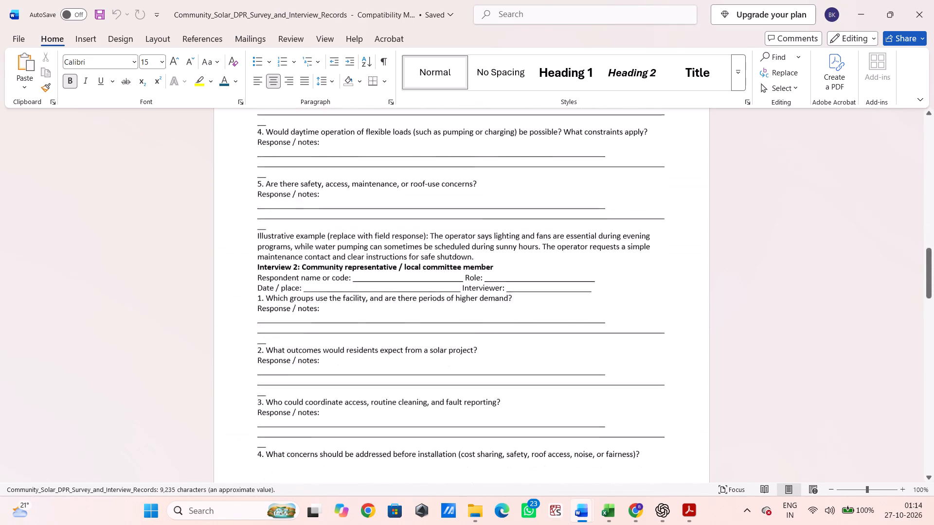
{"action": "scroll", "coordinate": [303, 315], "scroll_direction": "down", "scroll_amount": 17}
{"action": "scroll", "coordinate": [303, 316], "scroll_direction": "up", "scroll_amount": 10}
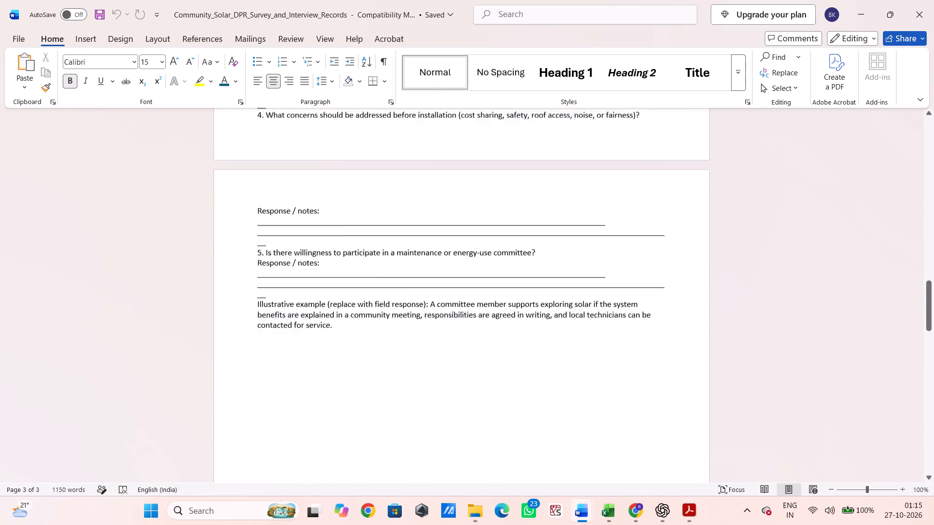
{"action": "scroll", "coordinate": [303, 316], "scroll_direction": "up", "scroll_amount": 20}
{"action": "scroll", "coordinate": [303, 316], "scroll_direction": "up", "scroll_amount": 17}
{"action": "scroll", "coordinate": [303, 316], "scroll_direction": "down", "scroll_amount": 1}
{"action": "scroll", "coordinate": [303, 316], "scroll_direction": "up", "scroll_amount": 6}
{"action": "scroll", "coordinate": [305, 316], "scroll_direction": "down", "scroll_amount": 1}
{"action": "scroll", "coordinate": [305, 316], "scroll_direction": "up", "scroll_amount": 5}
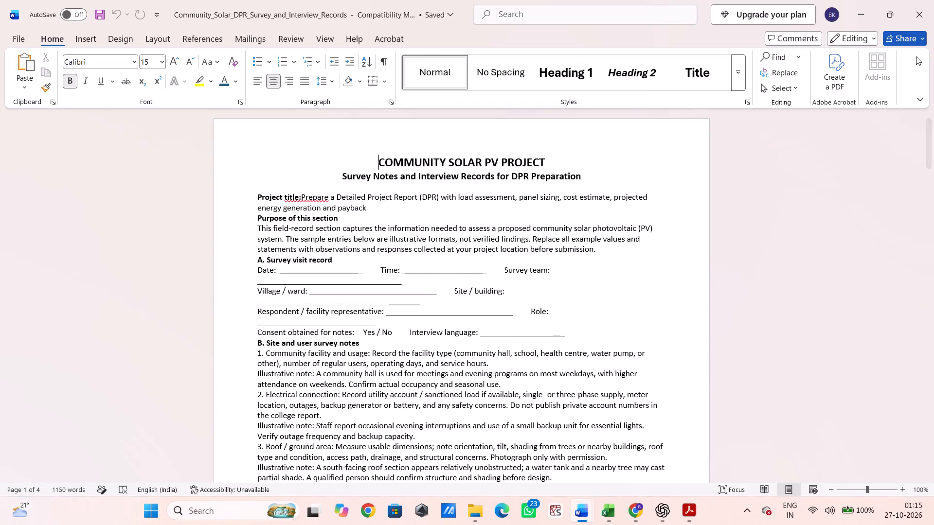
{"action": "left_click", "coordinate": [917, 16]}
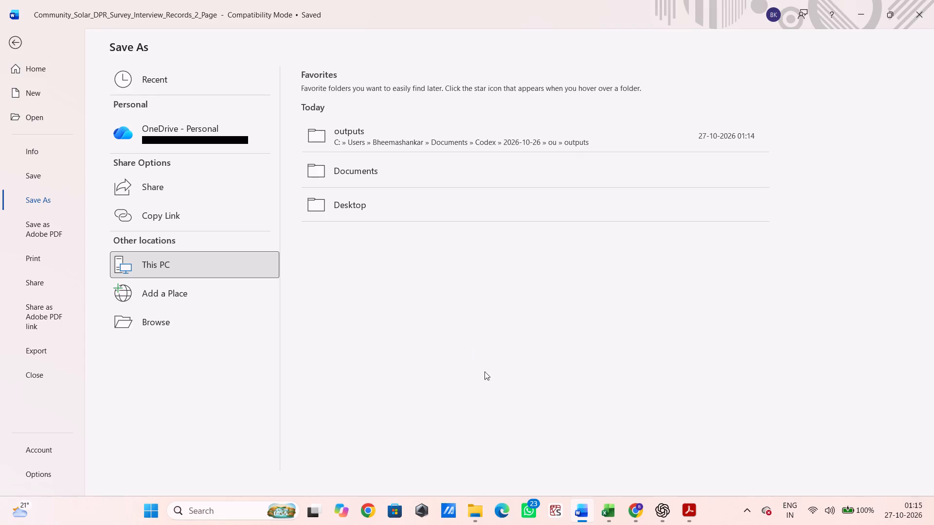
From File Explorer's recent files, check the Community_Solar_DPR_Survey_and_Interview_Records document and its .rtf copy in turn, closing each.
{"action": "left_click", "coordinate": [465, 469]}
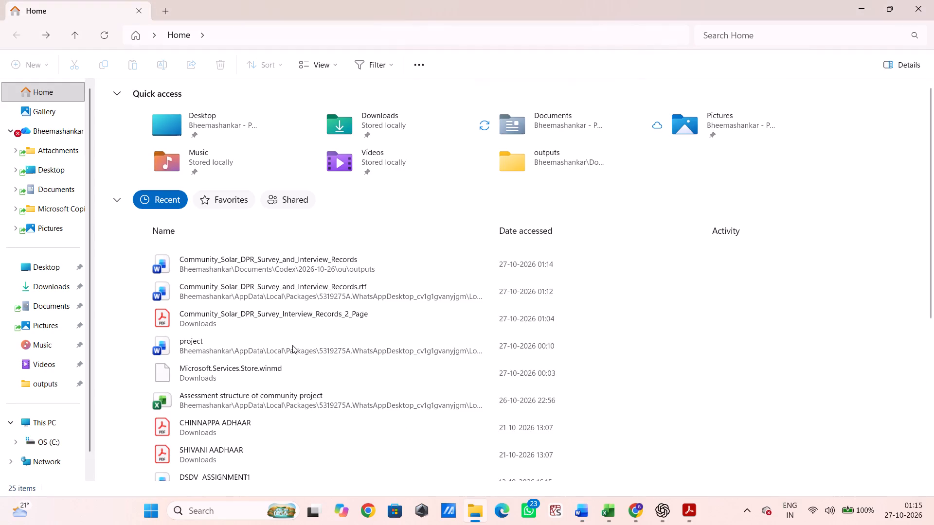
{"action": "double_click", "coordinate": [277, 264]}
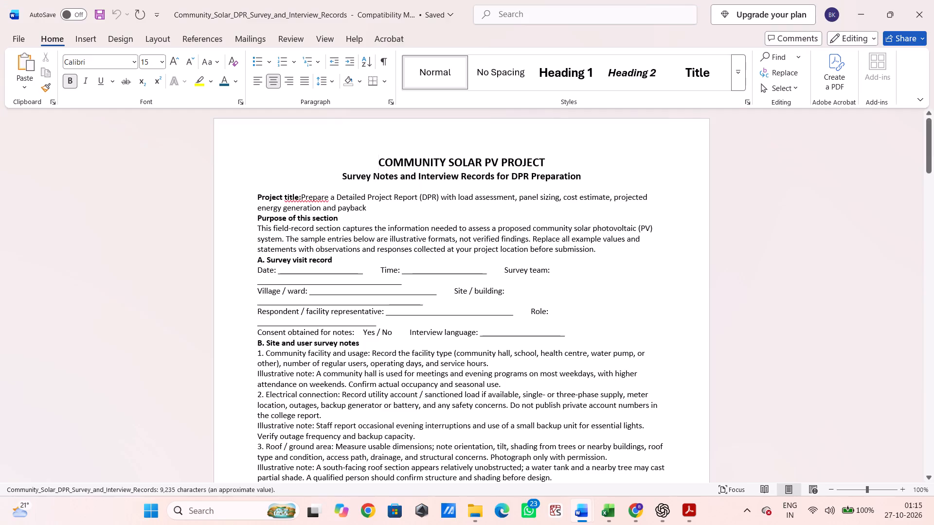
{"action": "left_click", "coordinate": [920, 14]}
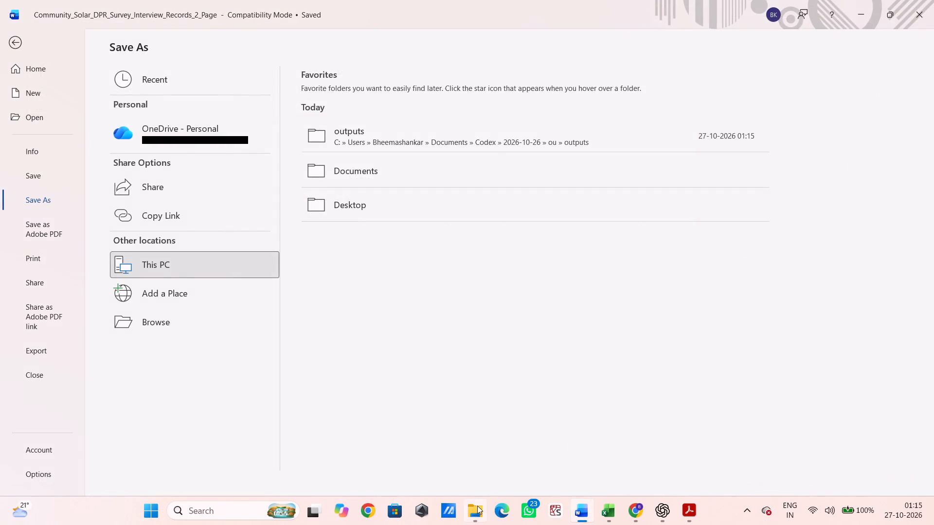
{"action": "left_click", "coordinate": [475, 506]}
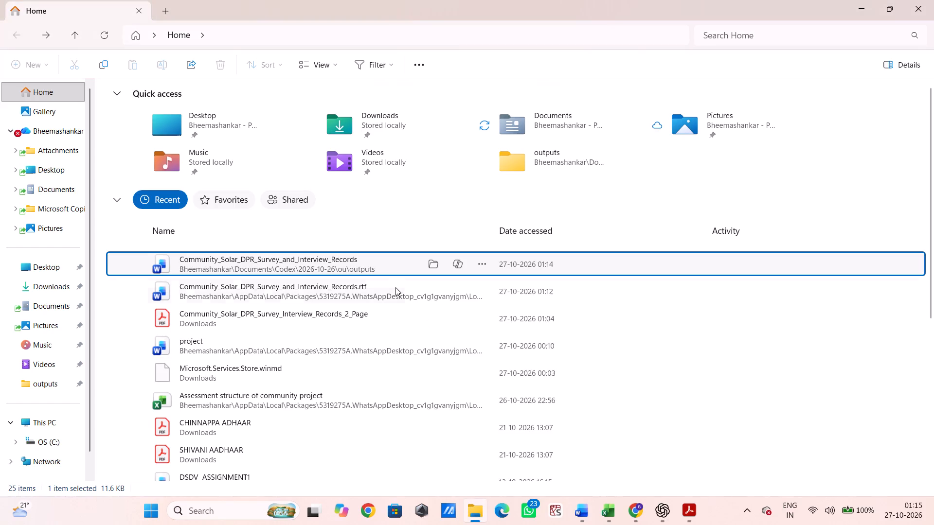
{"action": "double_click", "coordinate": [395, 287]}
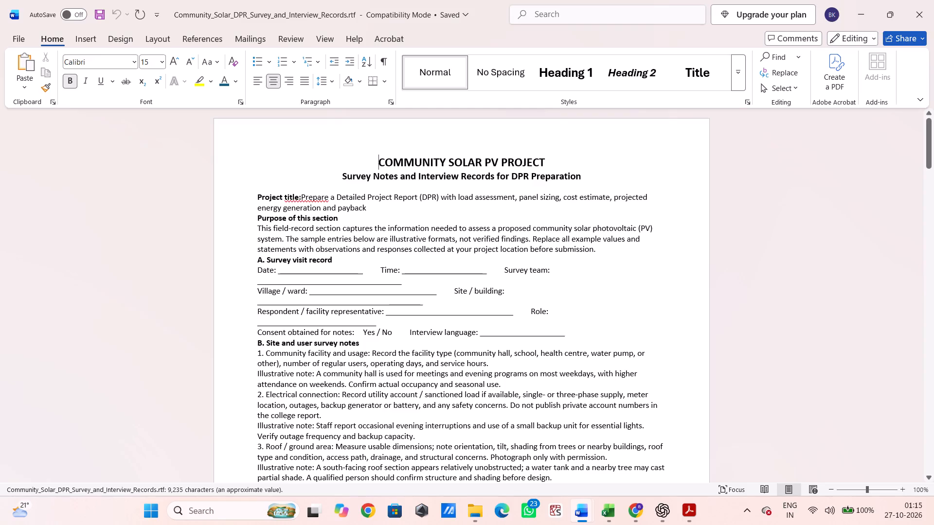
{"action": "left_click", "coordinate": [927, 6]}
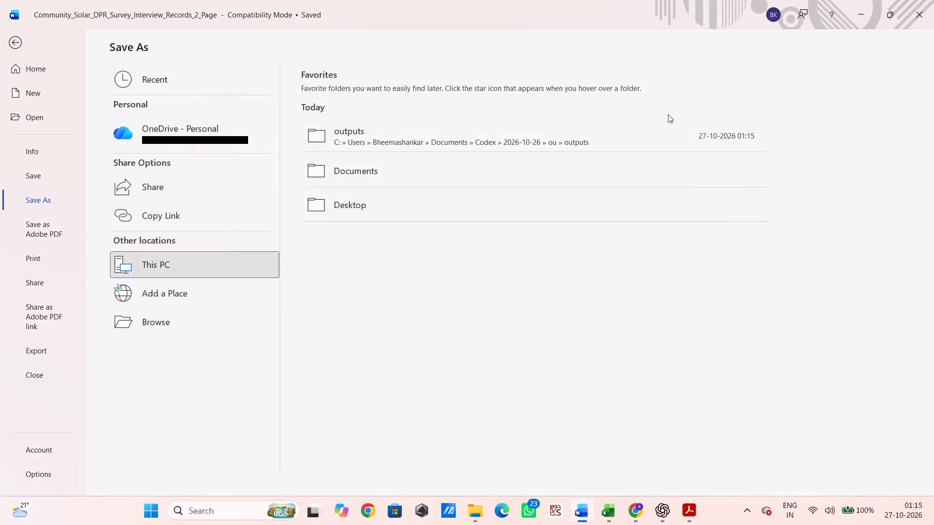
Open the recent Word document Community_Solar_DPR_Survey_Interview_Records_2_Page from the outputs folder, review it through to the record note, and close it.
{"action": "left_click", "coordinate": [474, 511]}
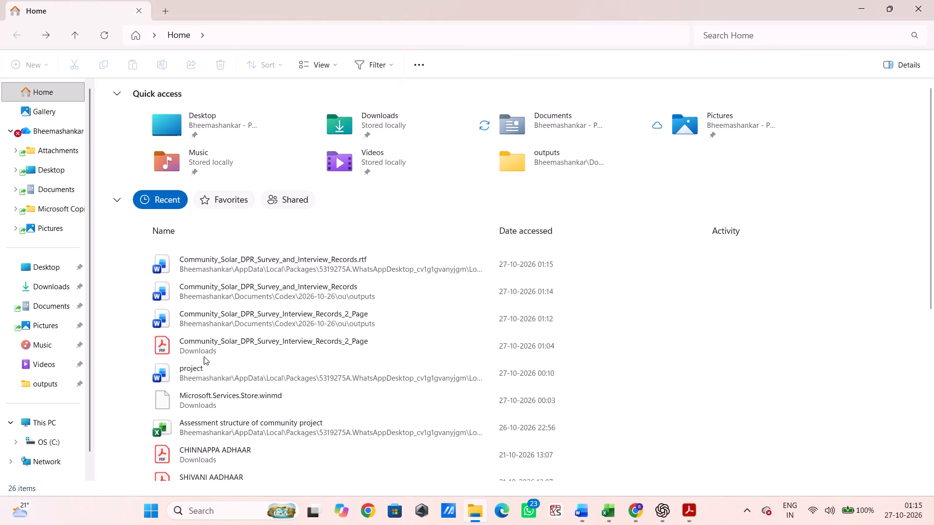
{"action": "double_click", "coordinate": [254, 317]}
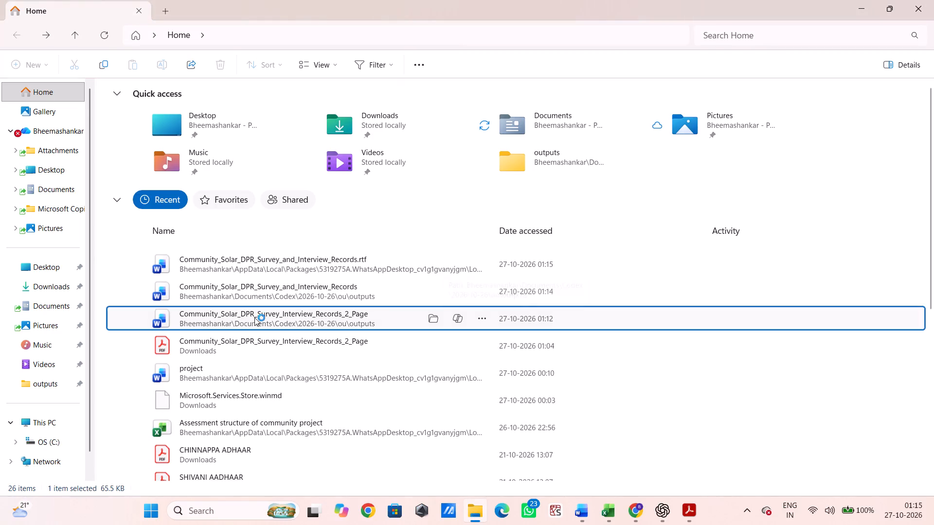
{"action": "scroll", "coordinate": [280, 326], "scroll_direction": "down", "scroll_amount": 17}
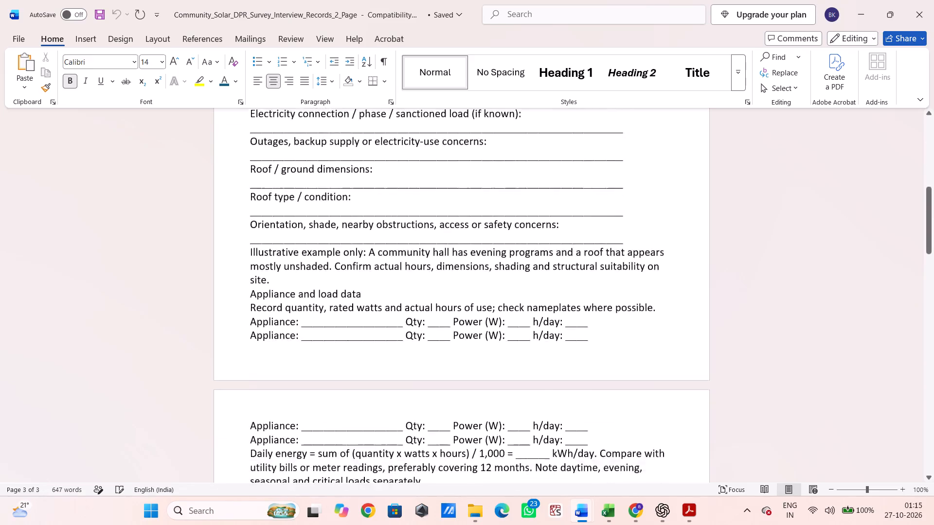
{"action": "scroll", "coordinate": [291, 313], "scroll_direction": "down", "scroll_amount": 20}
{"action": "scroll", "coordinate": [291, 313], "scroll_direction": "down", "scroll_amount": 15}
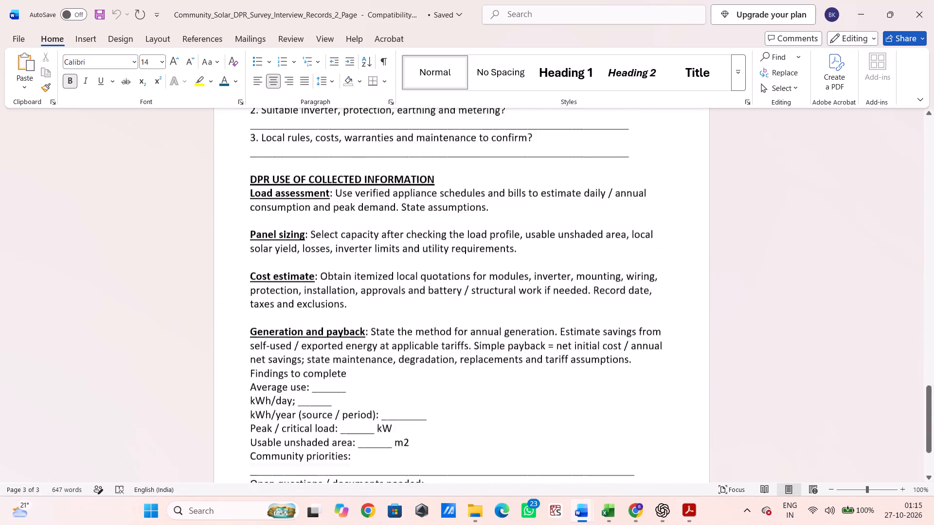
{"action": "scroll", "coordinate": [326, 280], "scroll_direction": "down", "scroll_amount": 15}
{"action": "scroll", "coordinate": [331, 262], "scroll_direction": "up", "scroll_amount": 2}
{"action": "scroll", "coordinate": [328, 262], "scroll_direction": "down", "scroll_amount": 3}
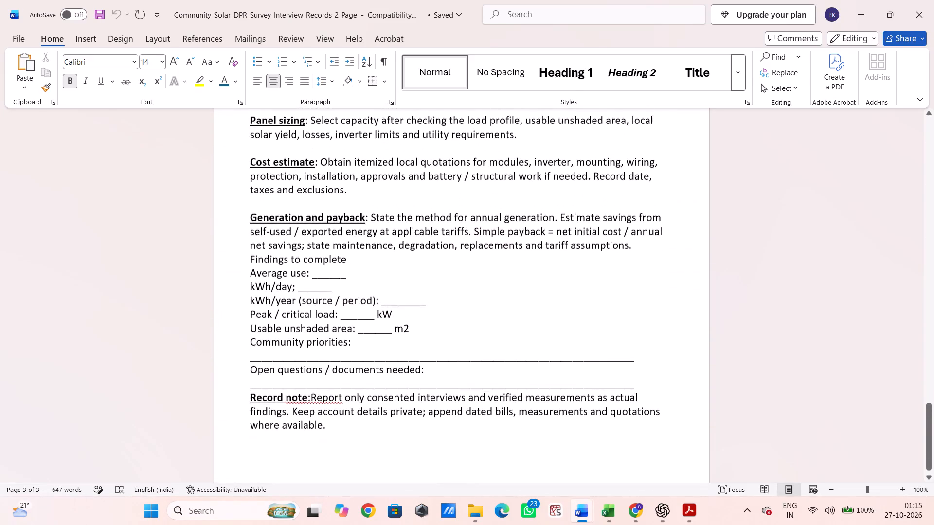
{"action": "scroll", "coordinate": [328, 262], "scroll_direction": "down", "scroll_amount": 1}
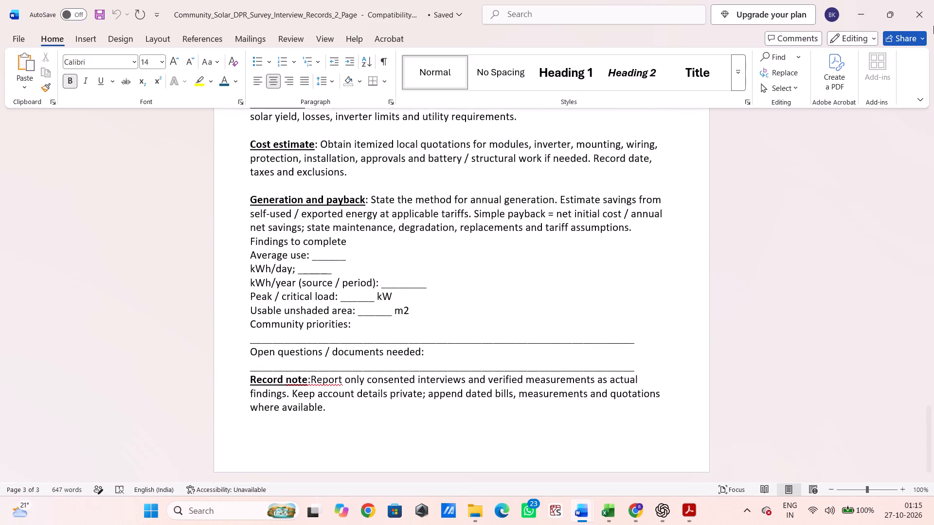
{"action": "left_click", "coordinate": [921, 15]}
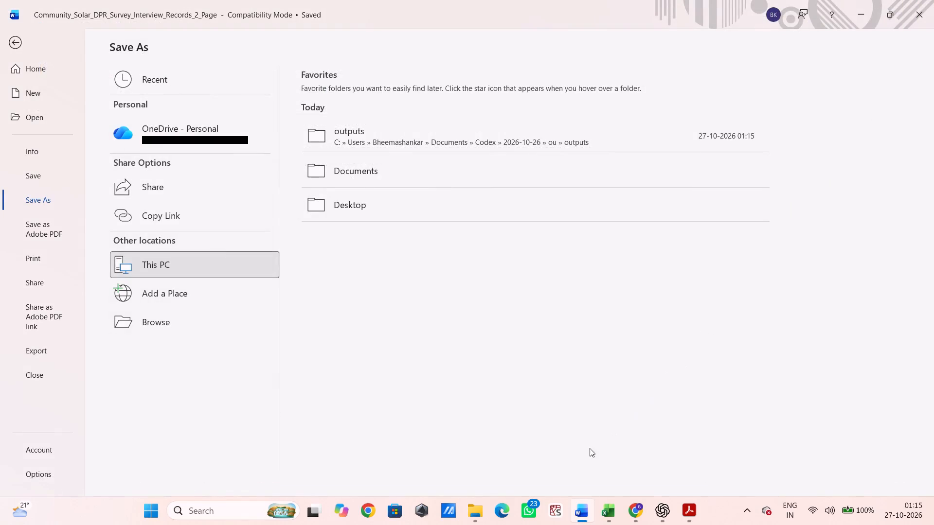
In File Explorer, start sharing the recent Word document Community_Solar_DPR_Survey_and_Interview_Records from the outputs folder.
{"action": "left_click", "coordinate": [463, 463]}
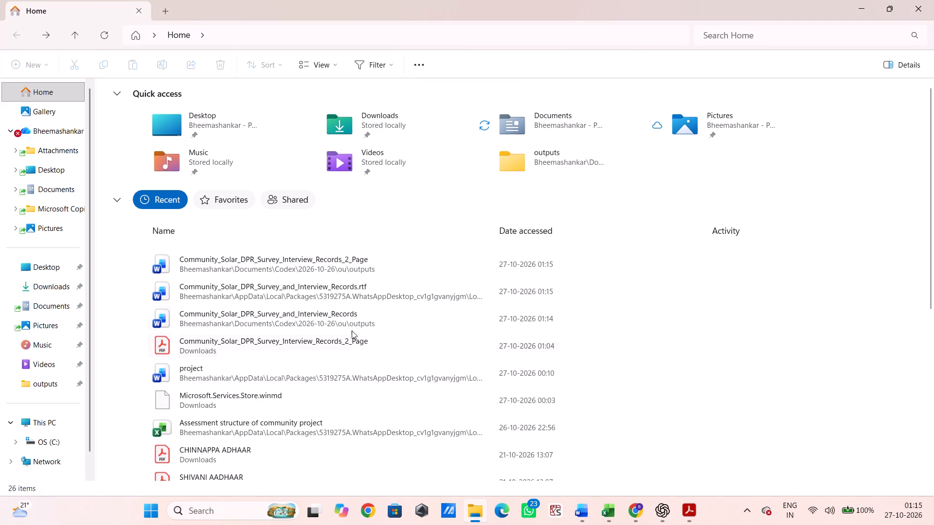
{"action": "right_click", "coordinate": [378, 319]}
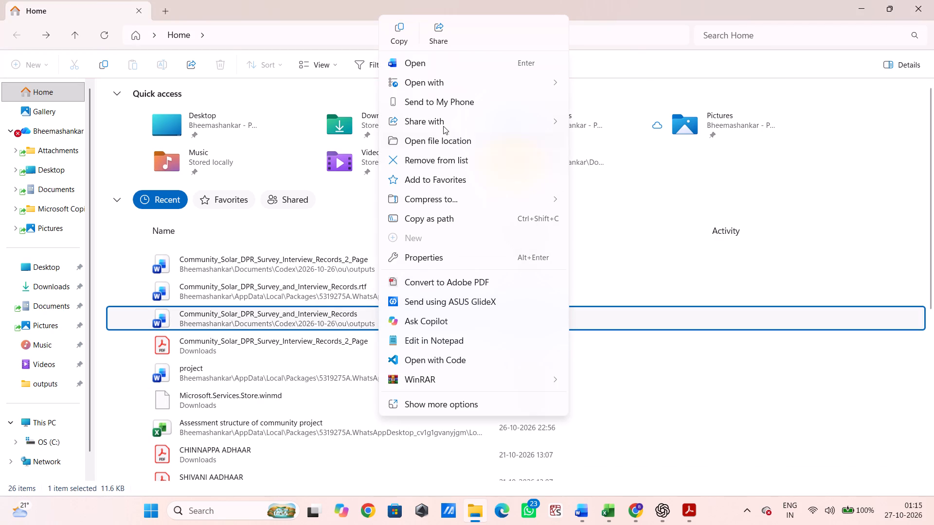
{"action": "left_click", "coordinate": [435, 35]}
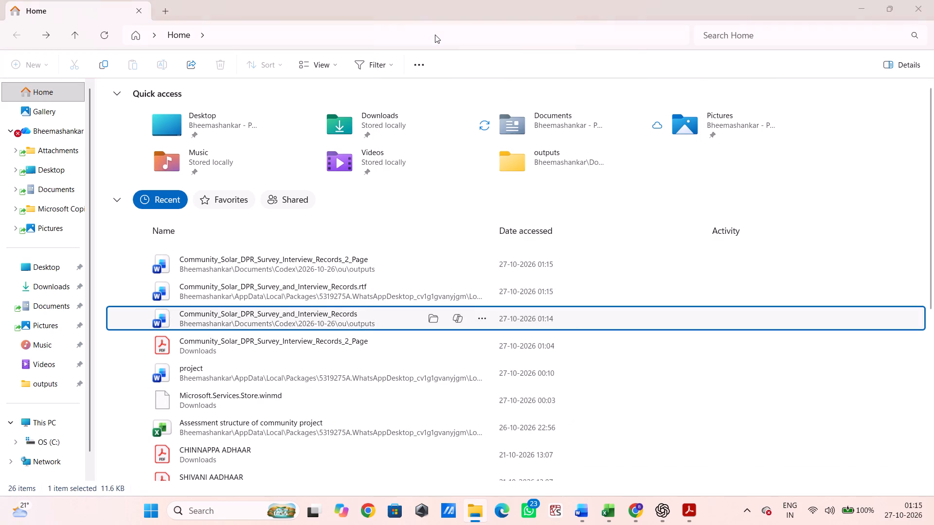
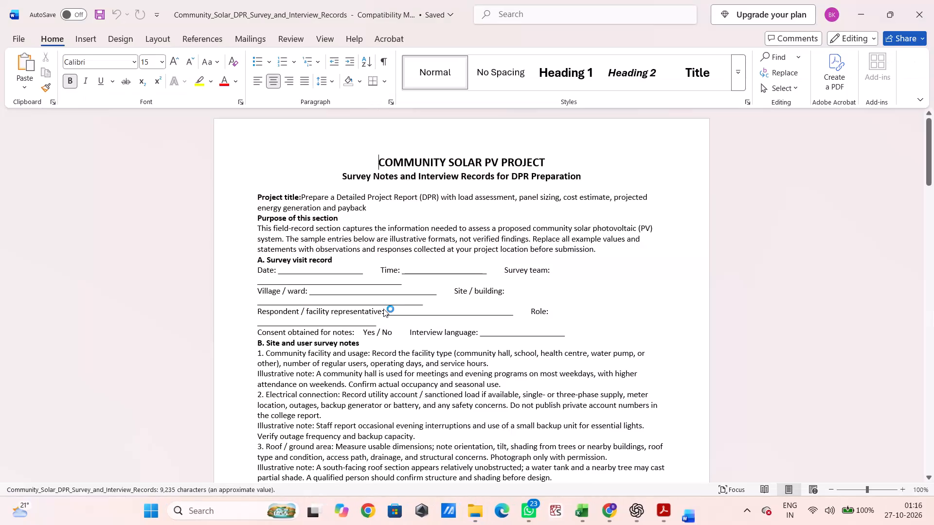
Close the open document, then recheck the recent Community_Solar_DPR_Survey_and_Interview_Records document and its .rtf copy in turn, closing each.
{"action": "left_click", "coordinate": [927, 3]}
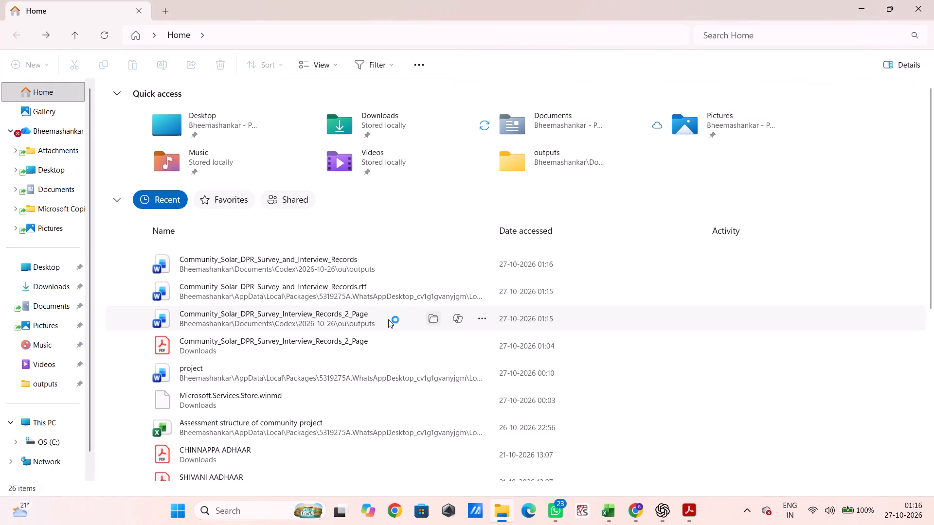
{"action": "double_click", "coordinate": [359, 256]}
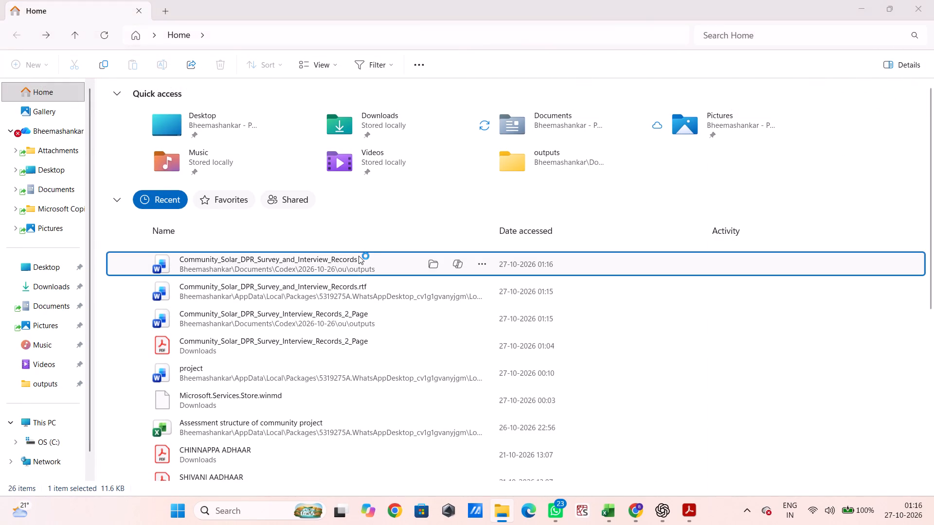
{"action": "left_click", "coordinate": [922, 24]}
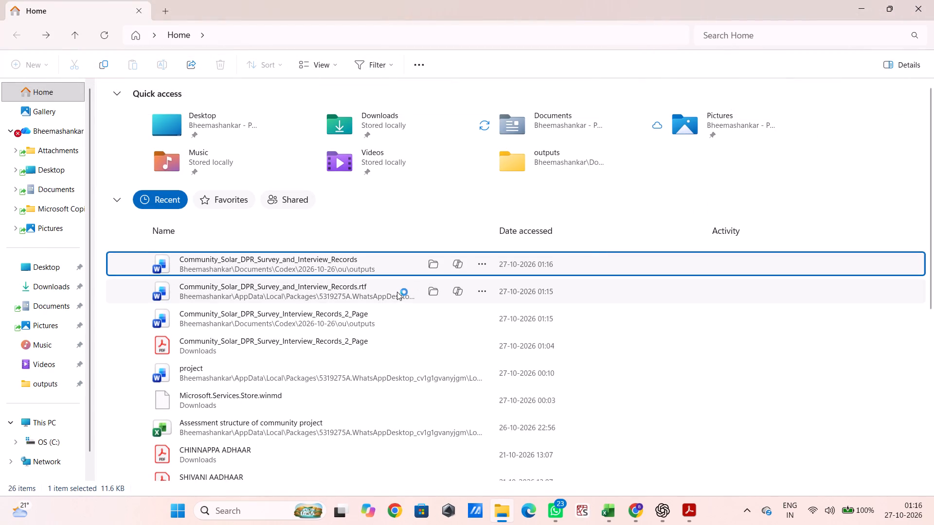
{"action": "double_click", "coordinate": [395, 292]}
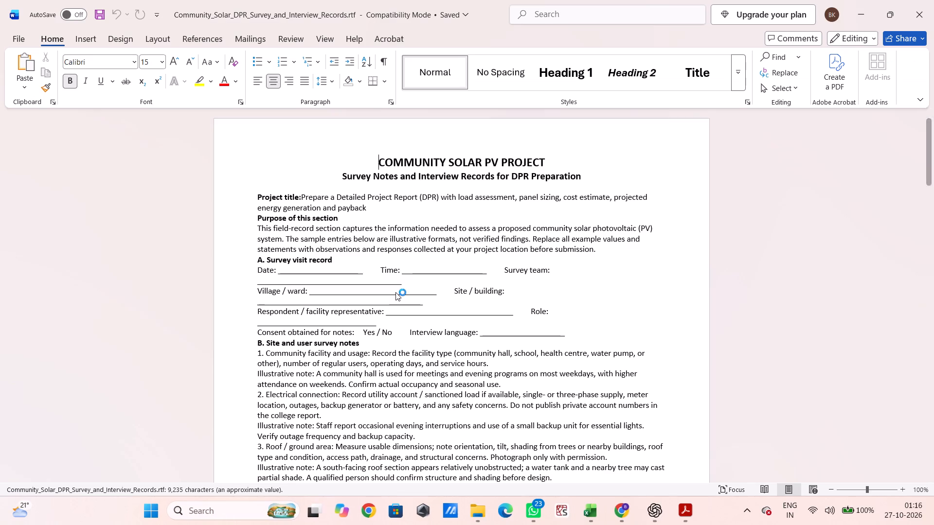
{"action": "left_click", "coordinate": [914, 18]}
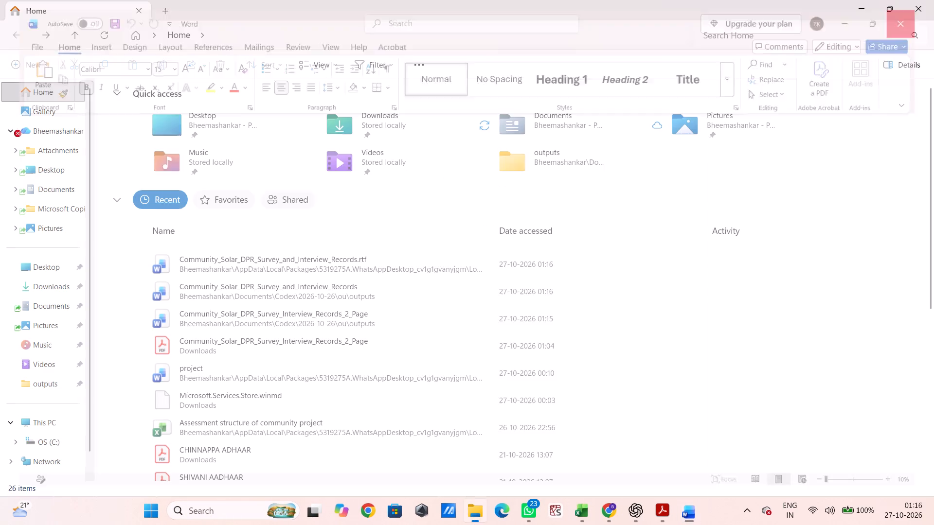
Remove the outputs-folder document Community_Solar_DPR_Survey_and_Interview_Records from File Explorer's recent files list.
{"action": "right_click", "coordinate": [368, 282]}
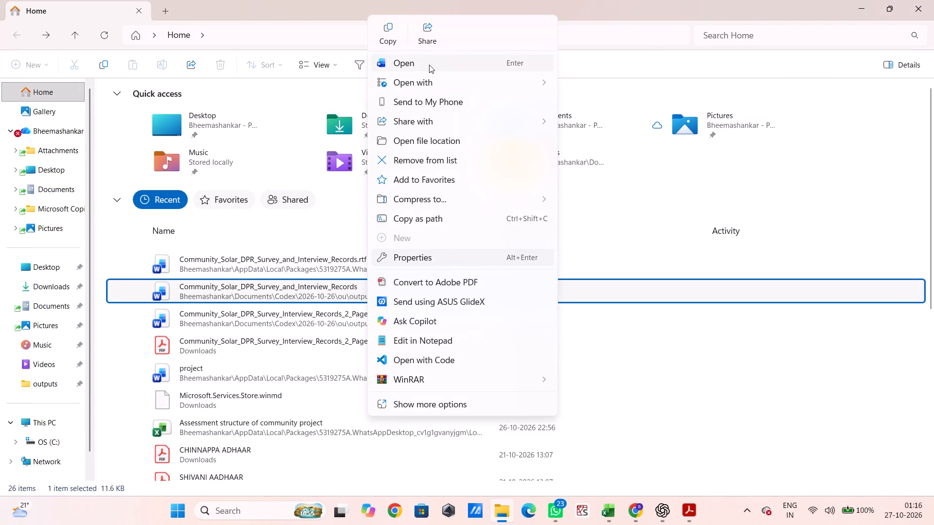
{"action": "left_click", "coordinate": [410, 159]}
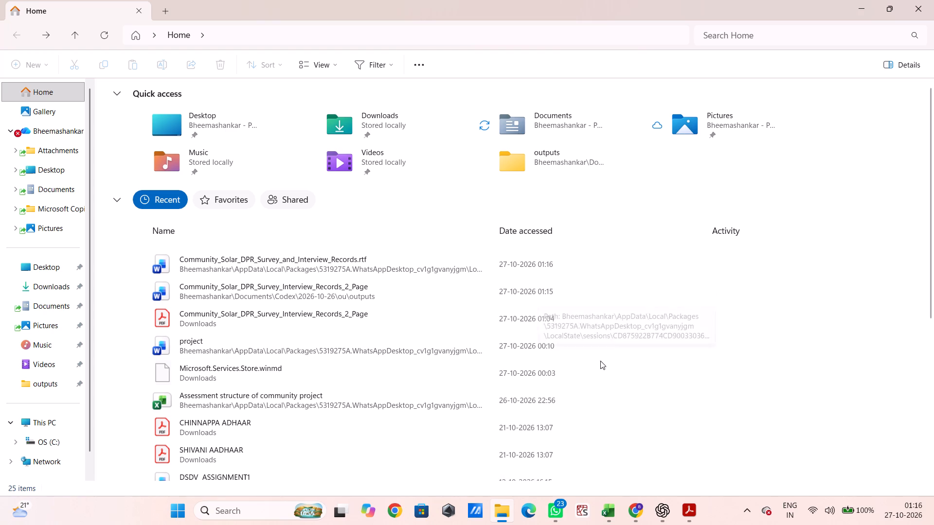
Open the recent project document in Word for this one time only, and close Word again.
{"action": "double_click", "coordinate": [341, 351]}
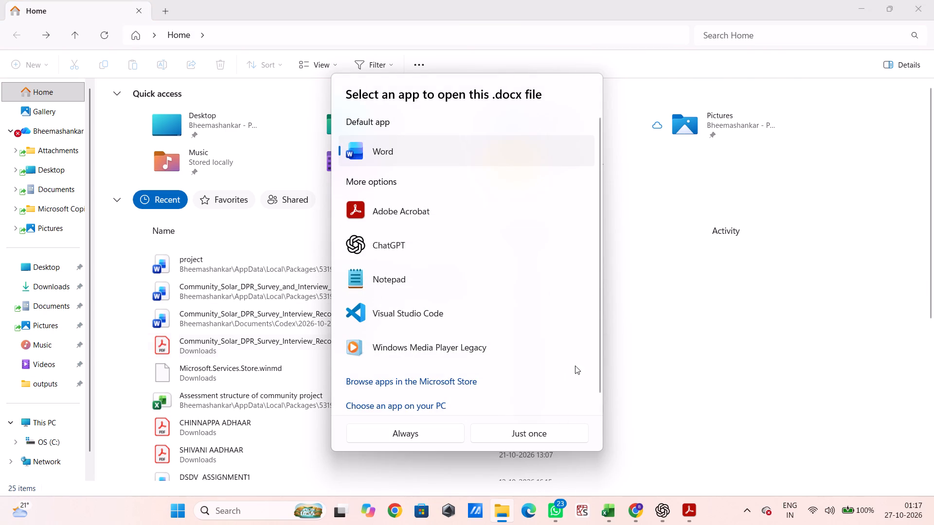
{"action": "left_click", "coordinate": [514, 433]}
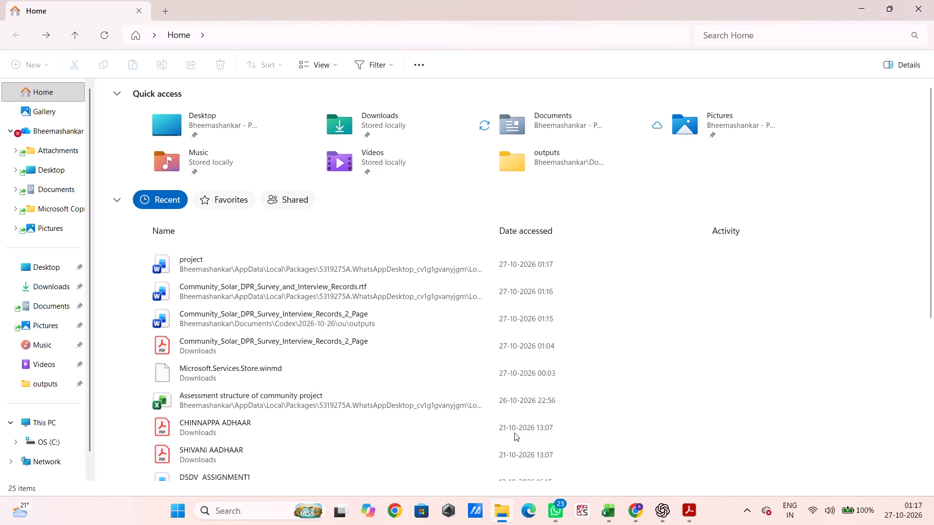
{"action": "left_click", "coordinate": [542, 272]}
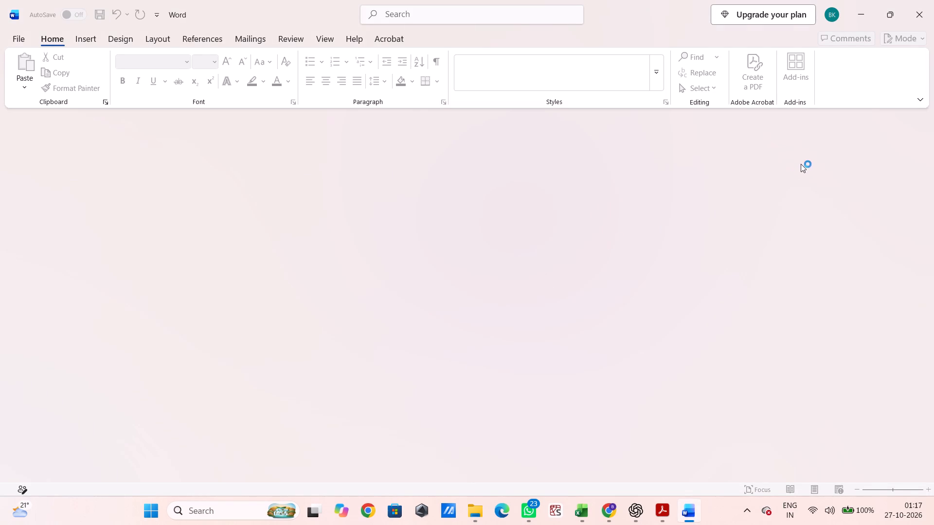
{"action": "left_click", "coordinate": [918, 9]}
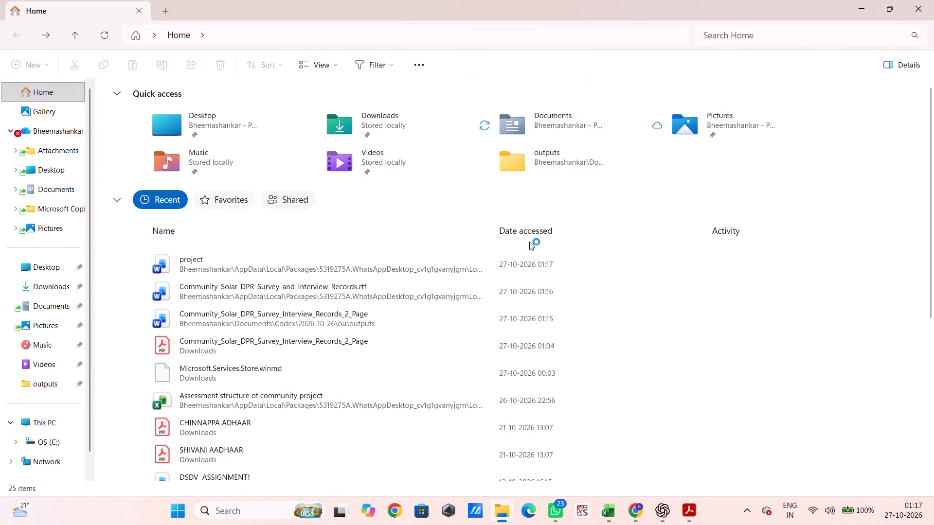
From File Explorer's recent files, check the project document and Community_Solar_DPR_Survey_and_Interview_Records.rtf in turn, closing each.
{"action": "double_click", "coordinate": [310, 268]}
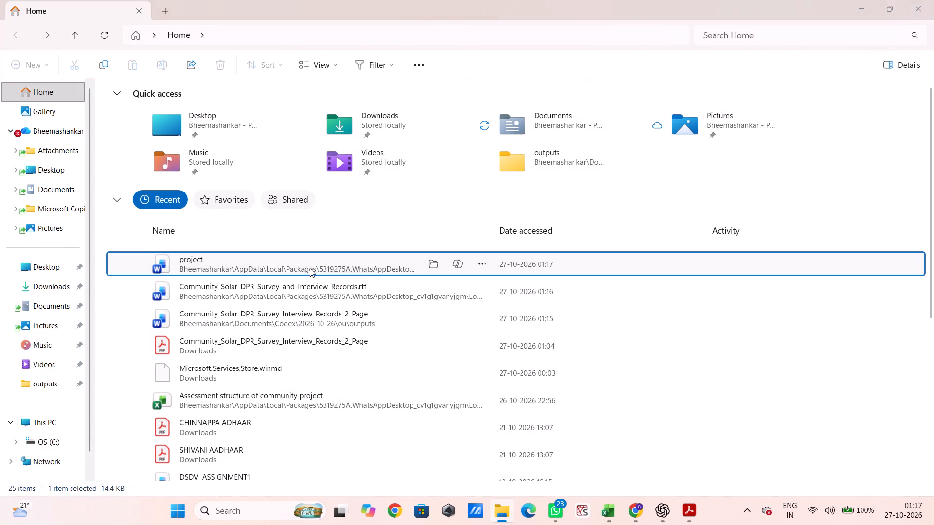
{"action": "left_click", "coordinate": [571, 192]}
{"action": "left_click", "coordinate": [562, 202]}
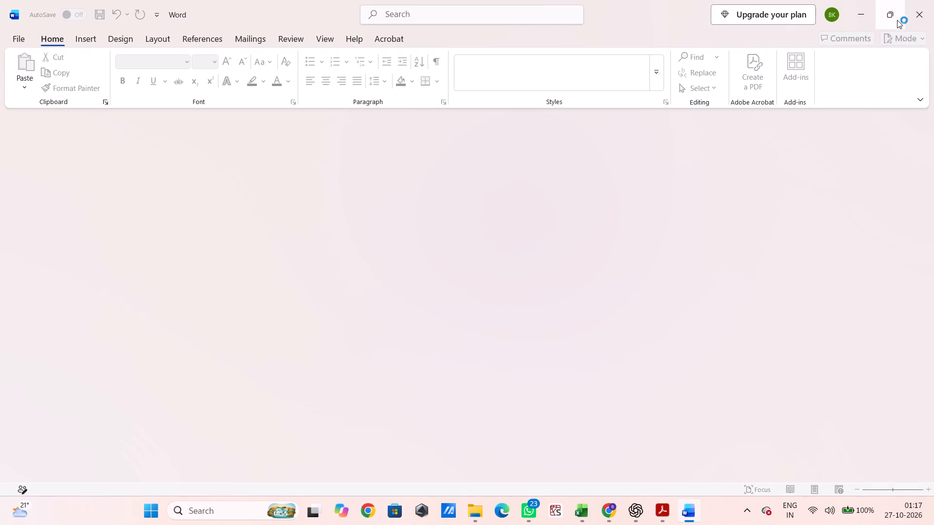
{"action": "left_click", "coordinate": [908, 12]}
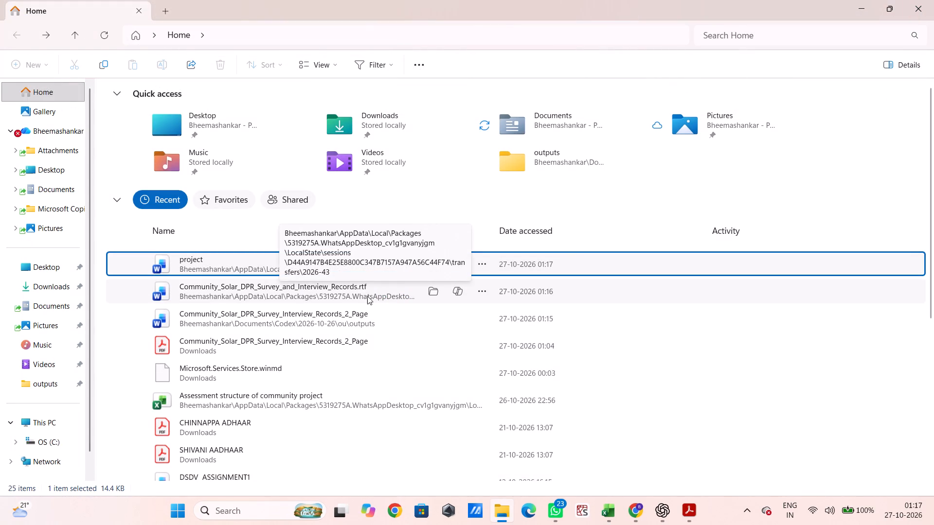
{"action": "double_click", "coordinate": [343, 292]}
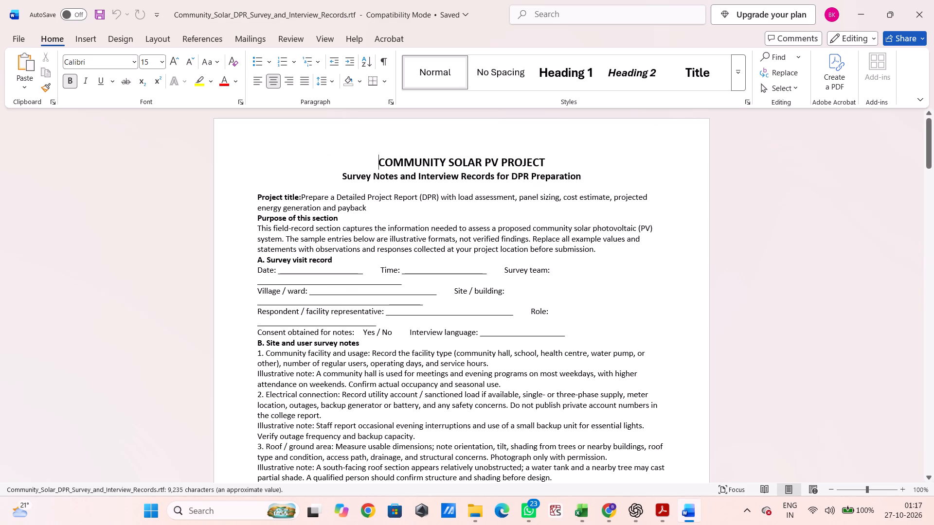
{"action": "left_click", "coordinate": [919, 15]}
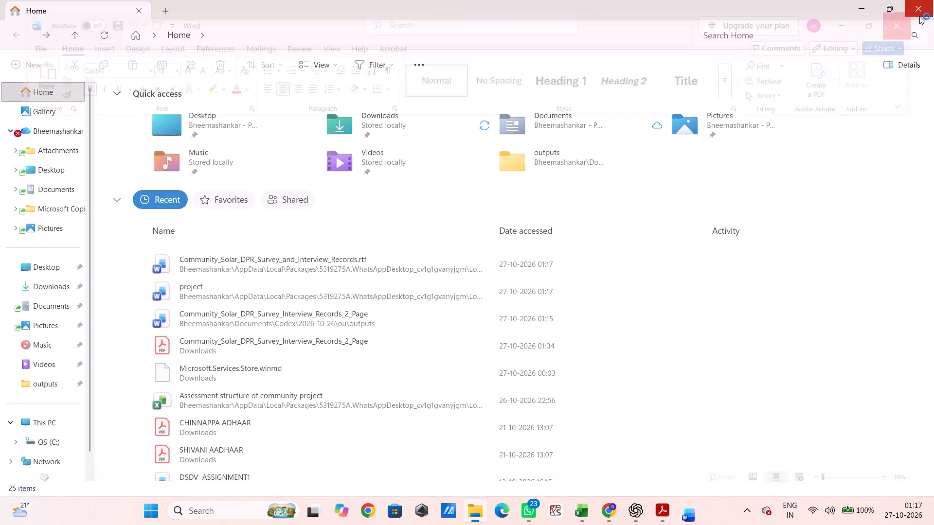
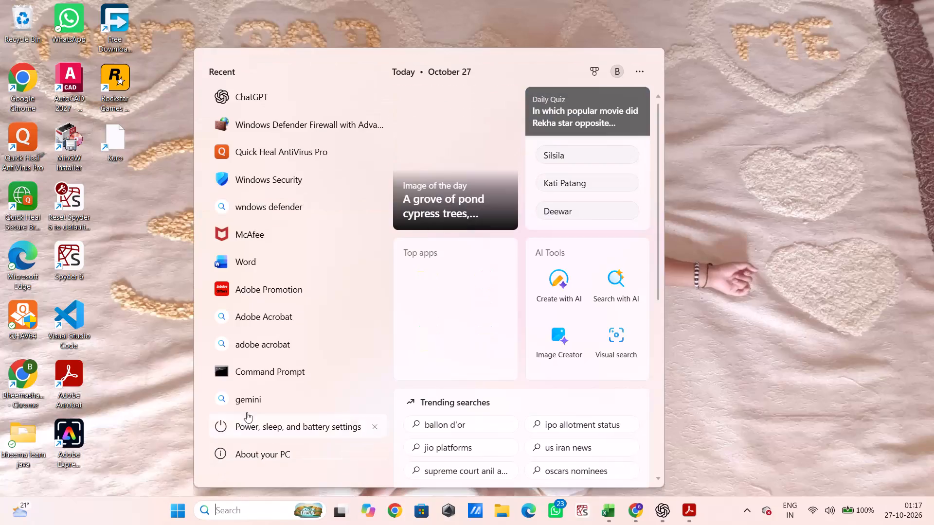
Start Word and open Community_Solar_DPR_Survey_and_Interview_Records from the recent documents to check its content.
{"action": "double_click", "coordinate": [234, 252]}
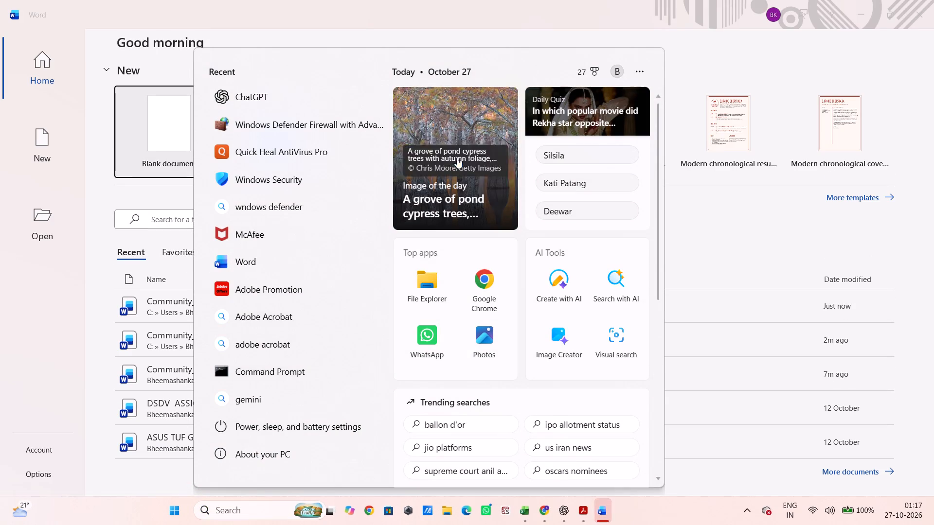
{"action": "left_click", "coordinate": [716, 74]}
{"action": "double_click", "coordinate": [288, 307]}
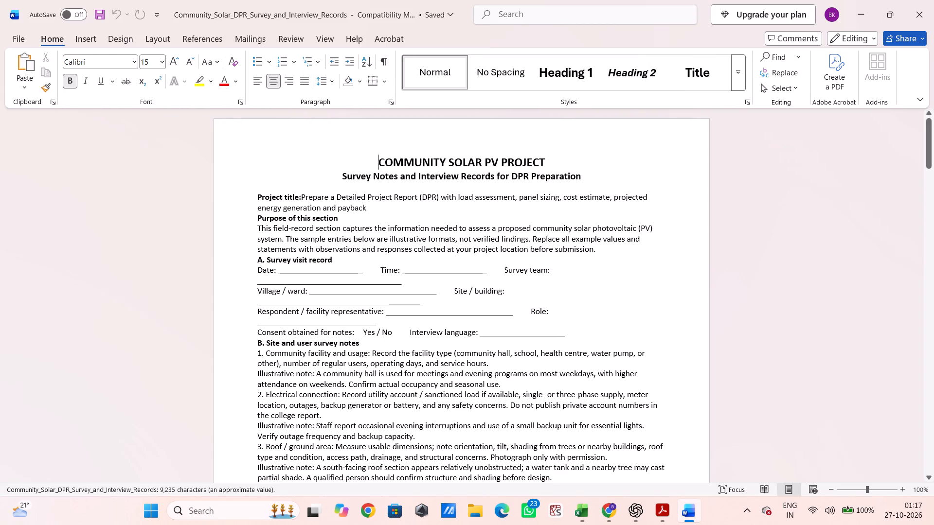
Open the outputs-folder copy of Community_Solar_DPR_Survey_Interview_Records_2_Page from the recent documents and look through its first page.
{"action": "left_click", "coordinate": [20, 34]}
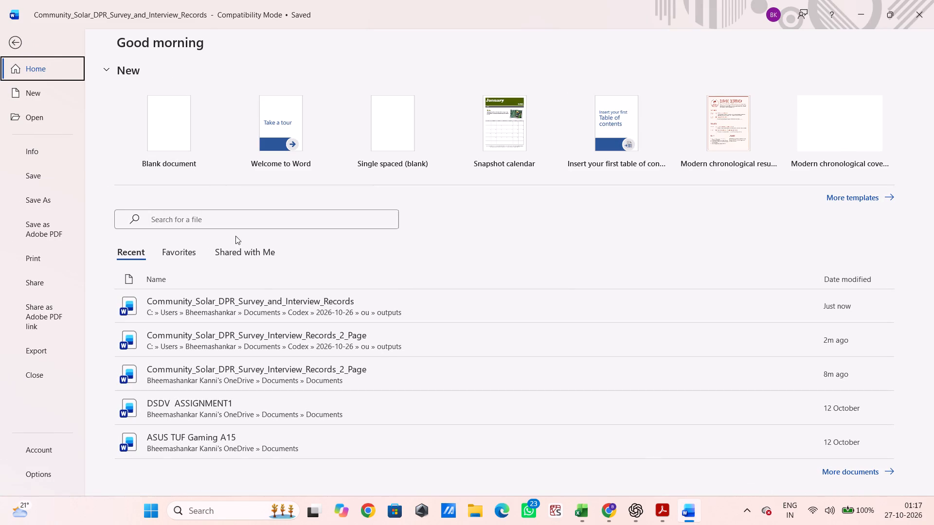
{"action": "double_click", "coordinate": [276, 334]}
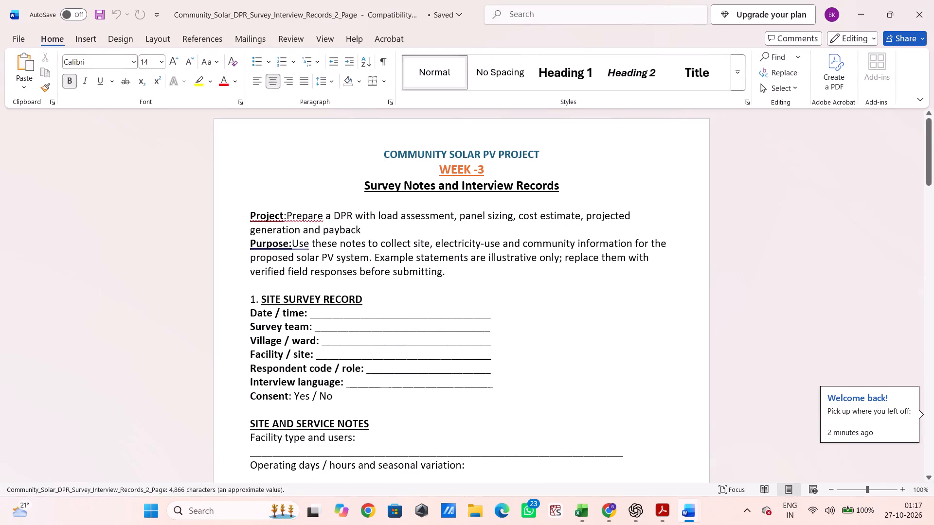
{"action": "scroll", "coordinate": [271, 232], "scroll_direction": "down", "scroll_amount": 2}
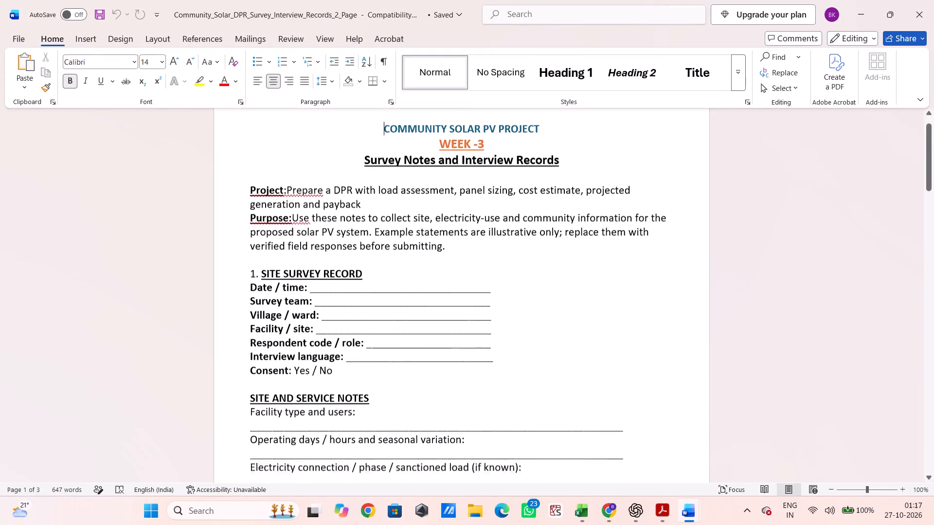
{"action": "scroll", "coordinate": [271, 232], "scroll_direction": "down", "scroll_amount": 8}
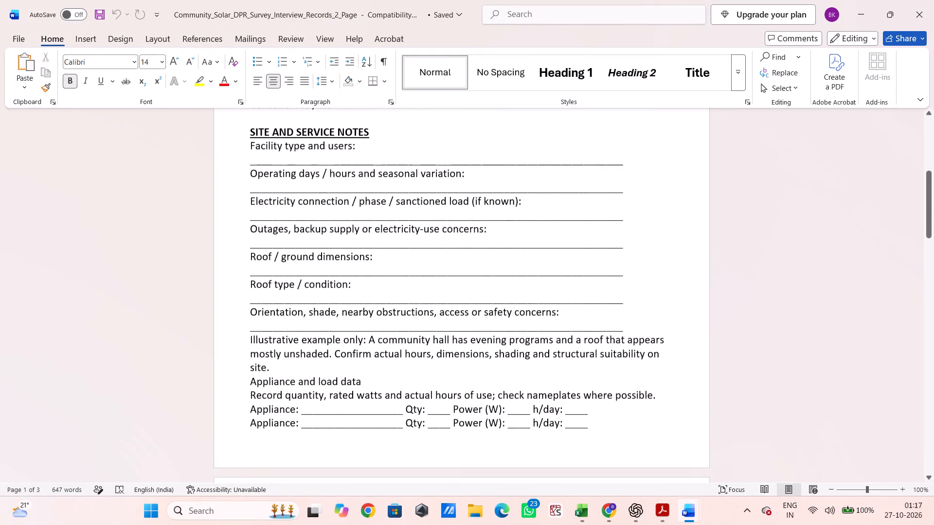
Turn on AutoSave for the two-page survey document by uploading it to OneDrive - Personal, and save it.
{"action": "left_click", "coordinate": [82, 16]}
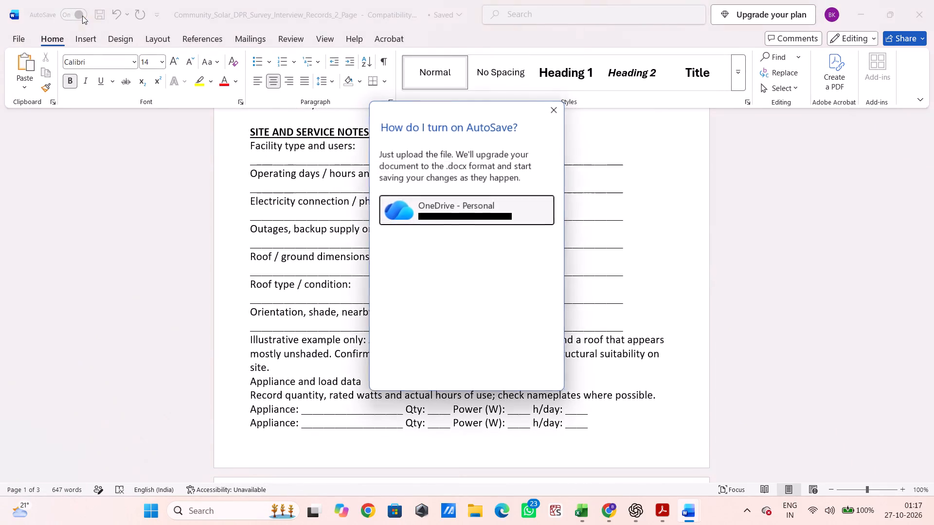
{"action": "left_click", "coordinate": [426, 210]}
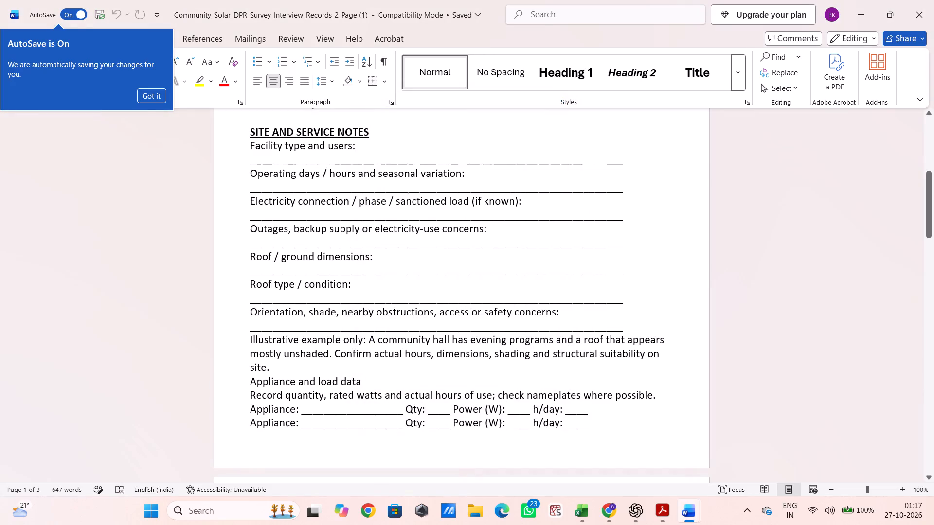
{"action": "left_click", "coordinate": [158, 97]}
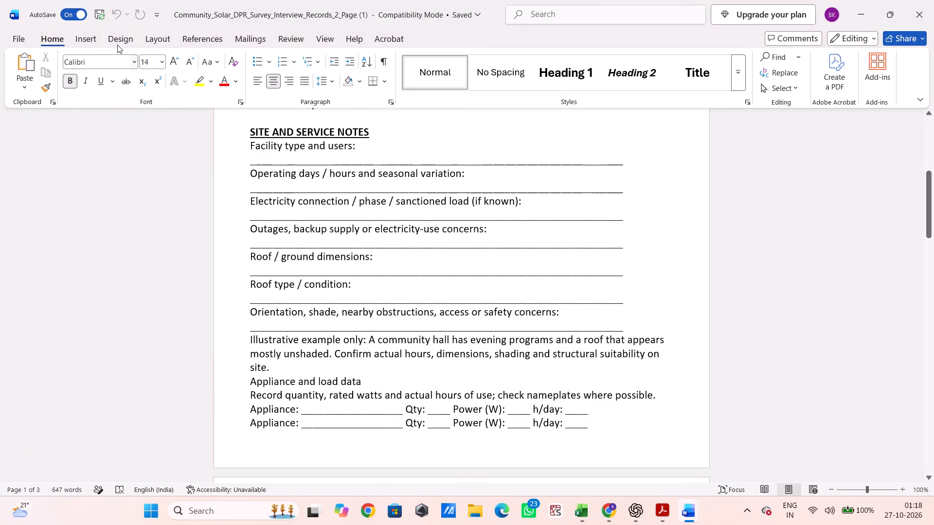
{"action": "left_click", "coordinate": [100, 10]}
Copy a sharing link to the uploaded survey document and dismiss the link notice.
{"action": "scroll", "coordinate": [475, 199], "scroll_direction": "up", "scroll_amount": 8}
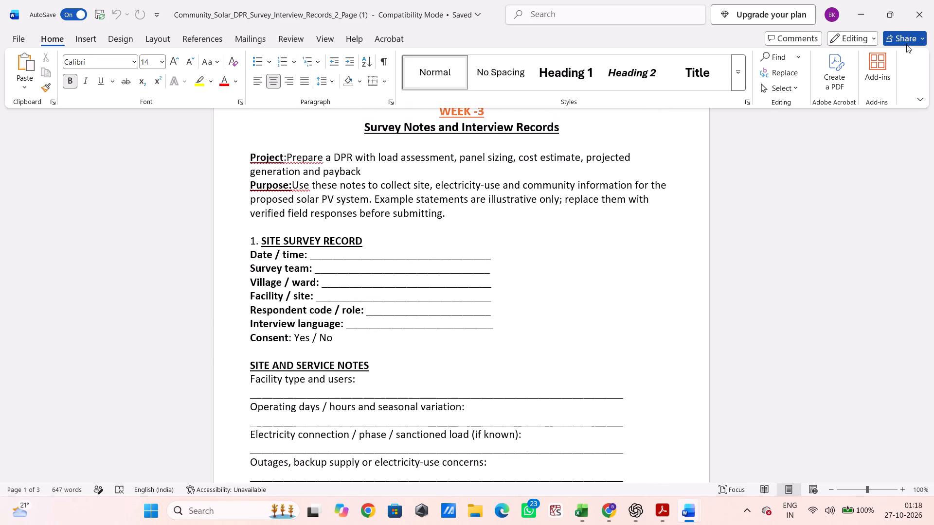
{"action": "left_click", "coordinate": [905, 37]}
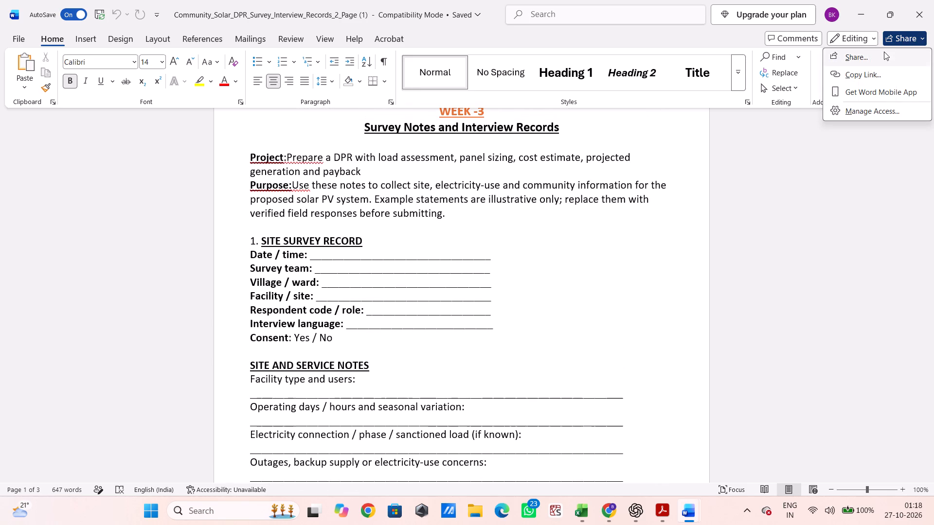
{"action": "left_click", "coordinate": [862, 71]}
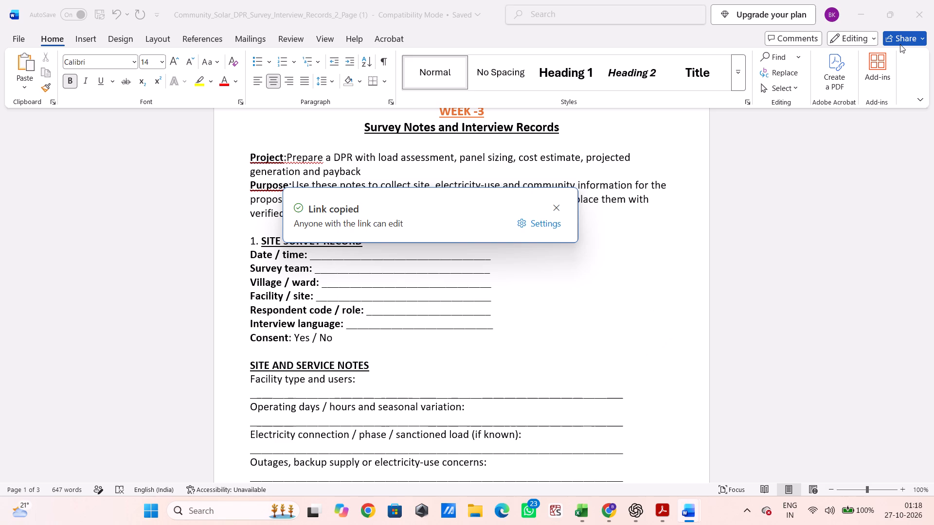
{"action": "left_click", "coordinate": [557, 204]}
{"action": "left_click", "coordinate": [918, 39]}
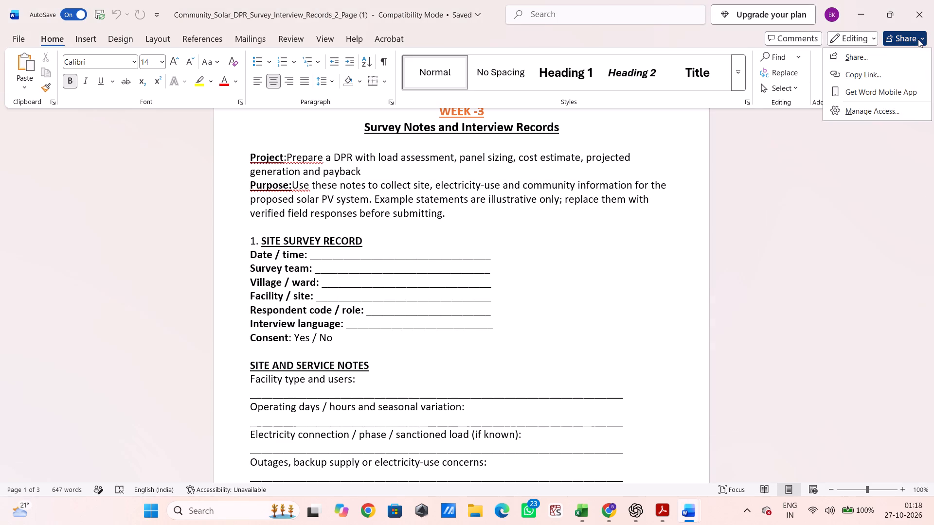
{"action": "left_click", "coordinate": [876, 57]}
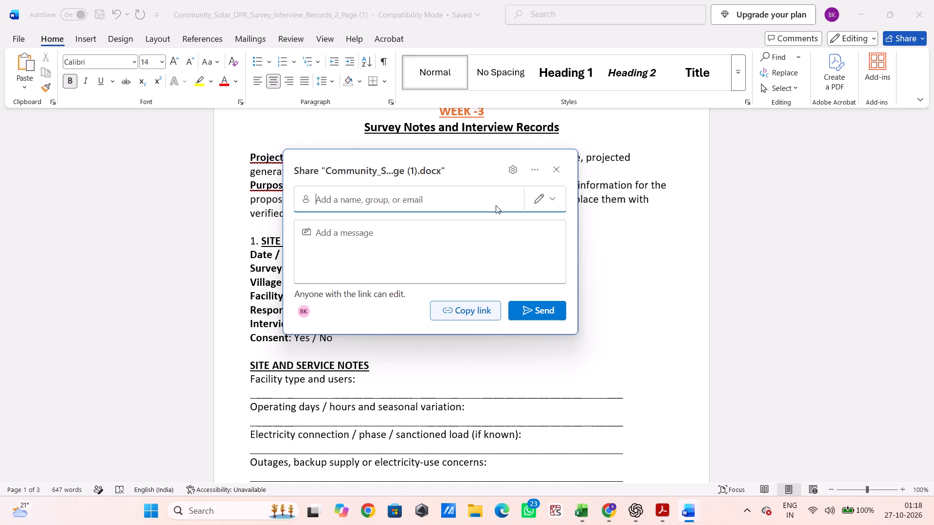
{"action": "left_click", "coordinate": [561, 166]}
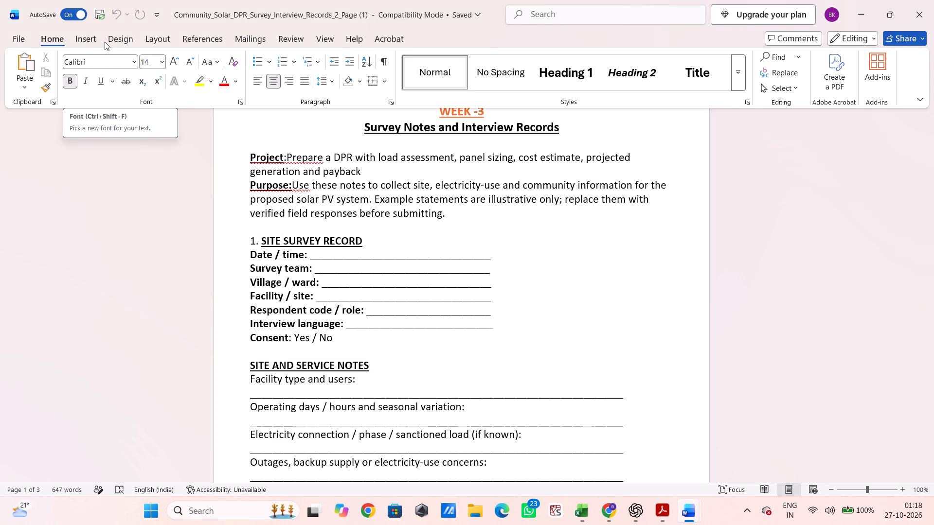
From Word's recent documents, check the OneDrive 2_Page copy, the 2_Page (1) copy and Community_Solar_DPR_Survey_and_Interview_Records in turn.
{"action": "left_click", "coordinate": [19, 43]}
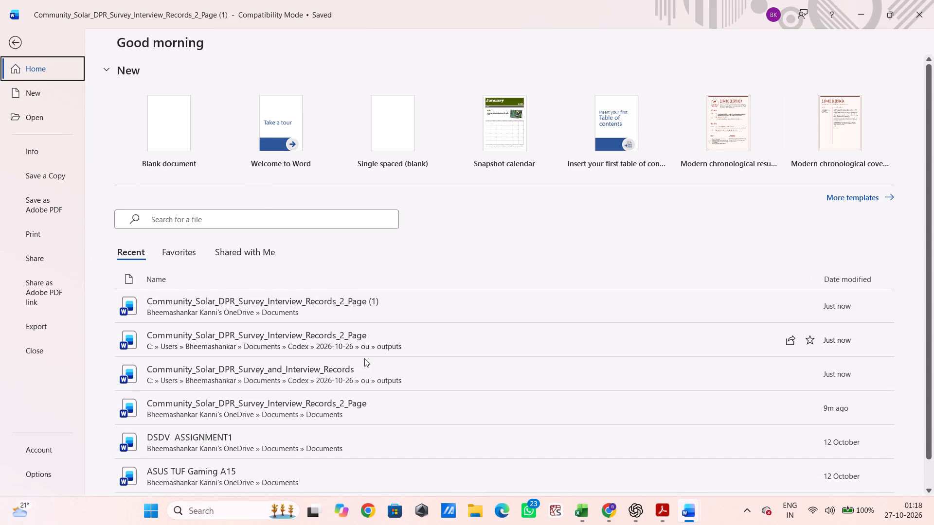
{"action": "scroll", "coordinate": [364, 359], "scroll_direction": "down", "scroll_amount": 2}
{"action": "double_click", "coordinate": [356, 377]}
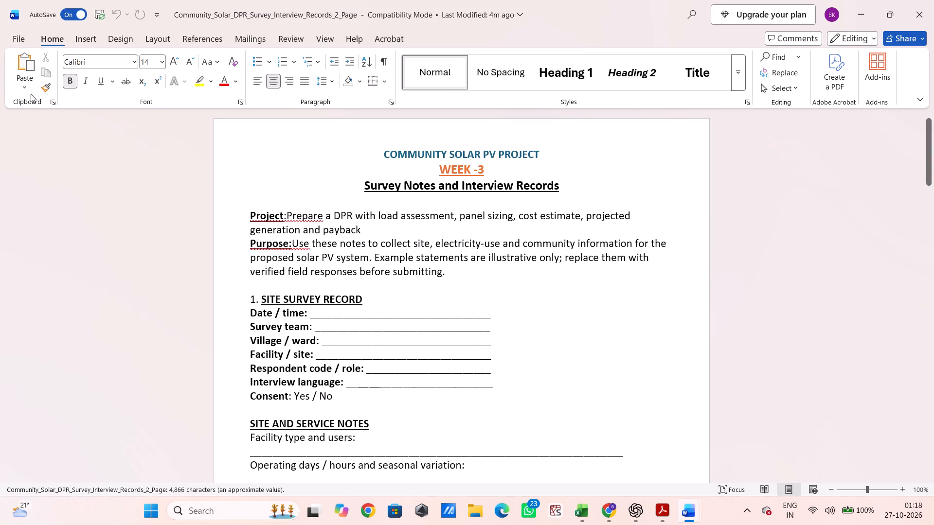
{"action": "left_click", "coordinate": [22, 41]}
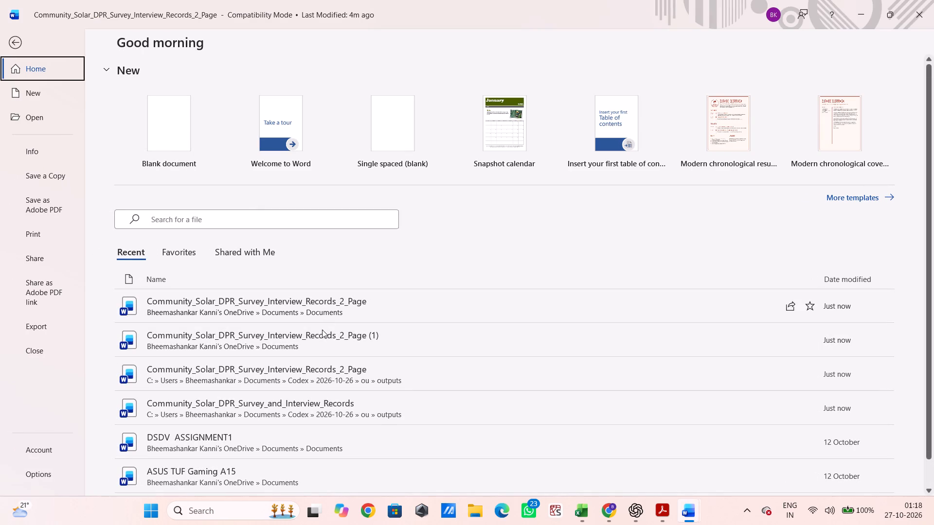
{"action": "double_click", "coordinate": [316, 342]}
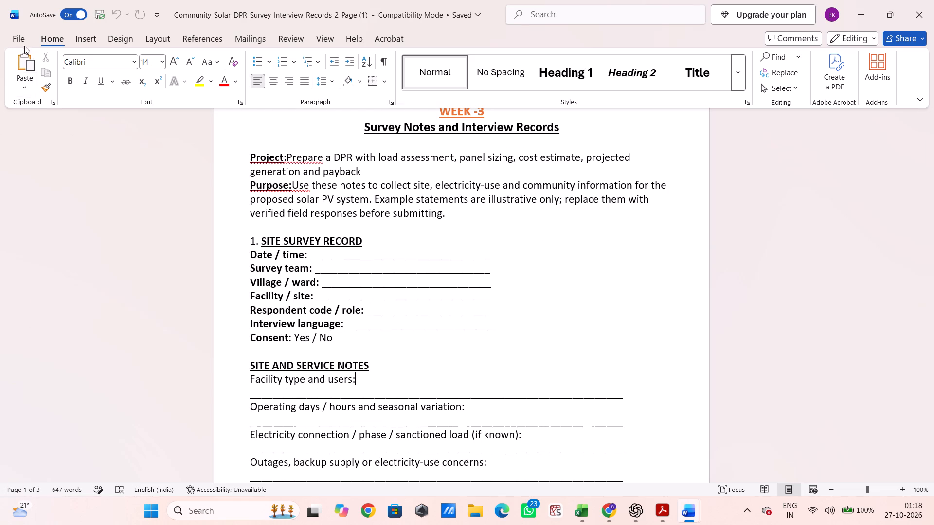
{"action": "left_click", "coordinate": [21, 40]}
{"action": "double_click", "coordinate": [368, 412]}
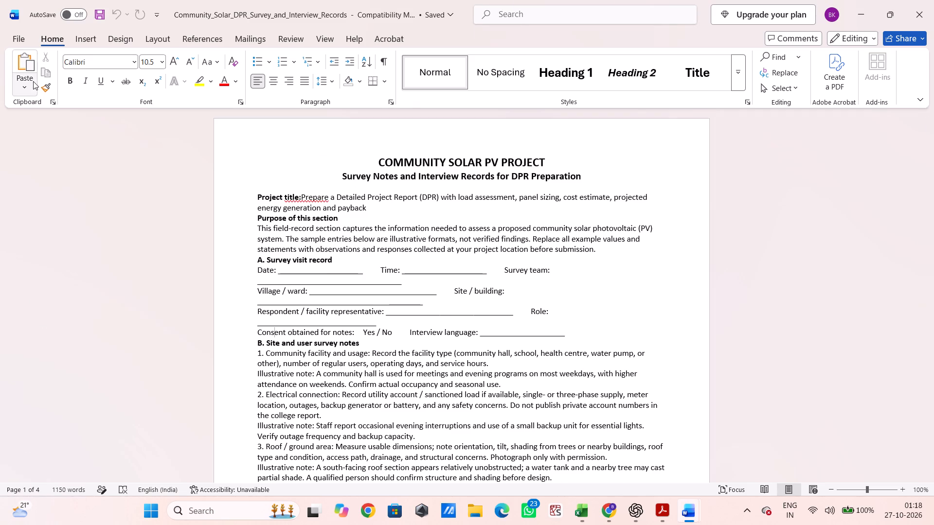
{"action": "left_click", "coordinate": [13, 38]}
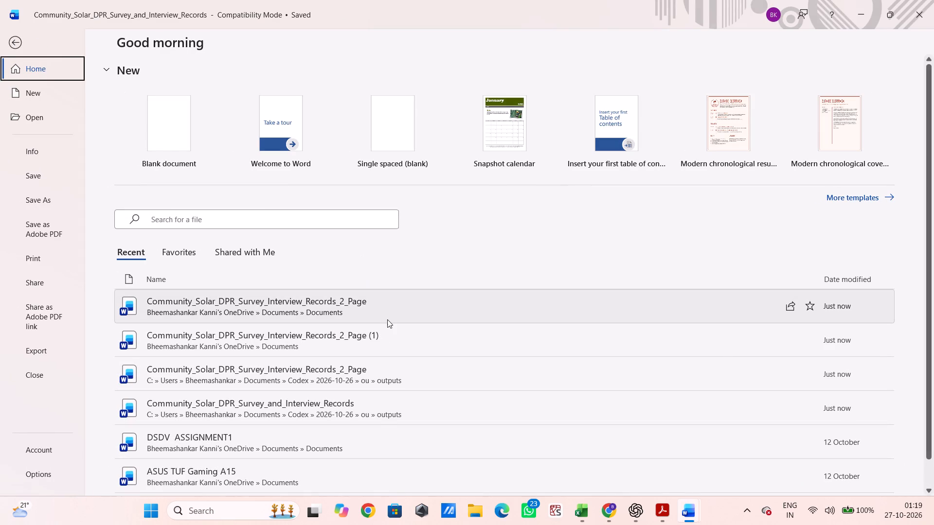
{"action": "double_click", "coordinate": [353, 398]}
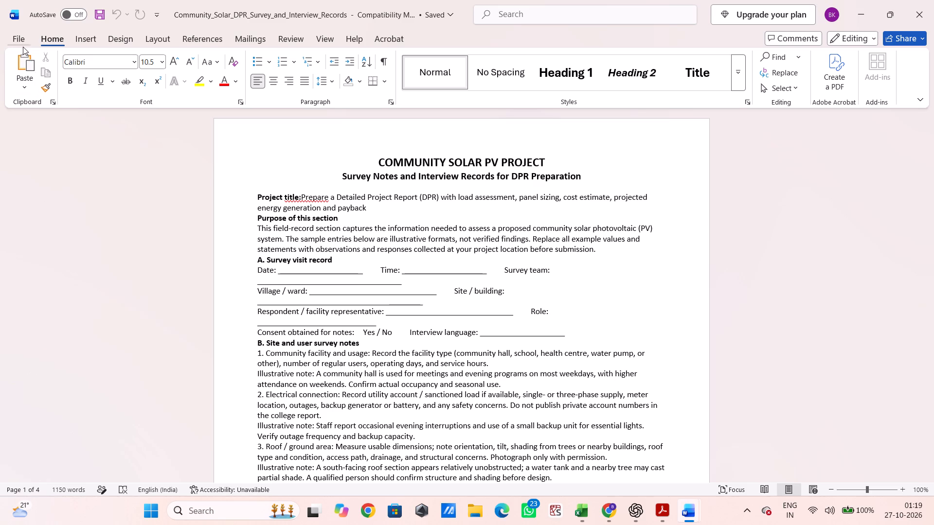
From Word's recent documents, share the OneDrive Documents copy of Community_Solar_DPR_Survey_Interview_Records_2_Page and try to send its link.
{"action": "left_click", "coordinate": [20, 40]}
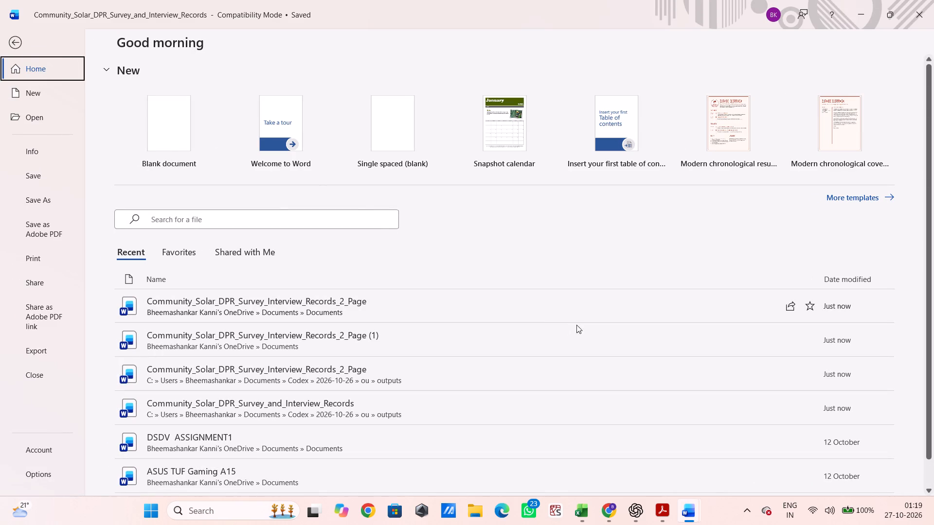
{"action": "left_click", "coordinate": [787, 304]}
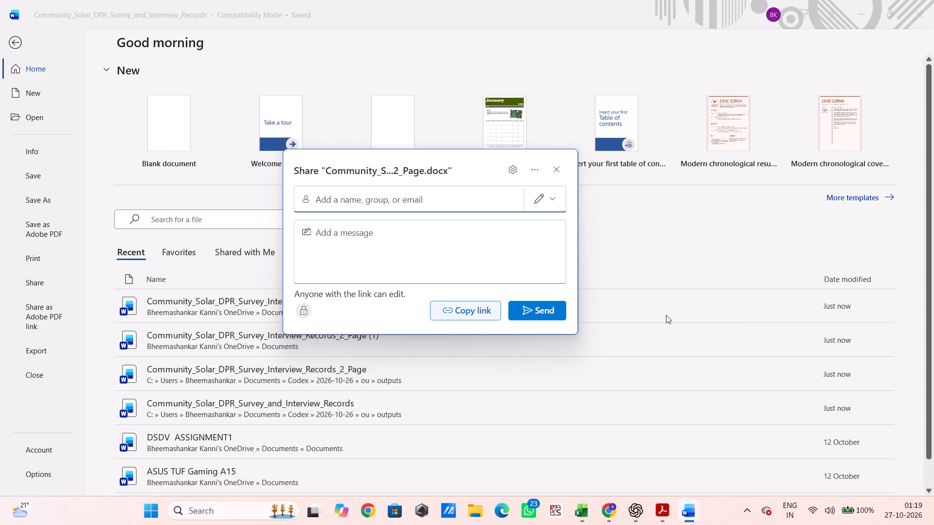
{"action": "left_click", "coordinate": [526, 312]}
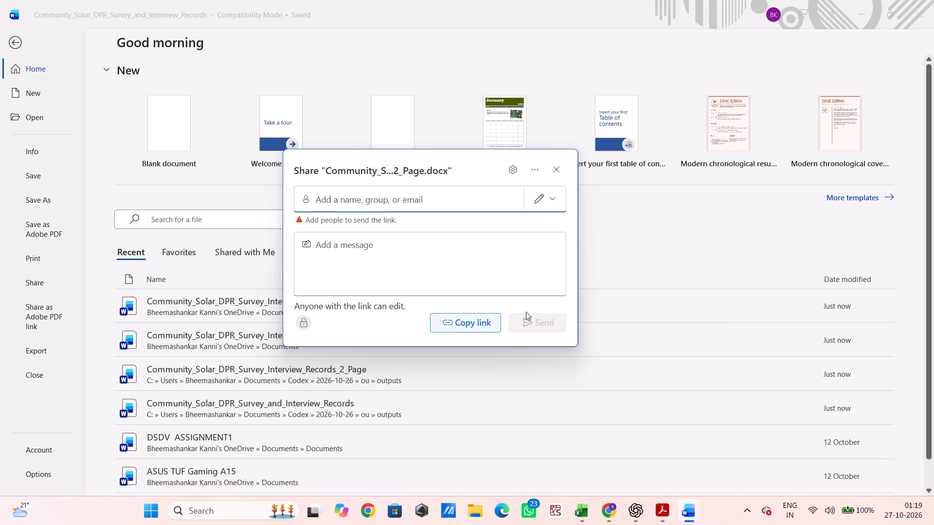